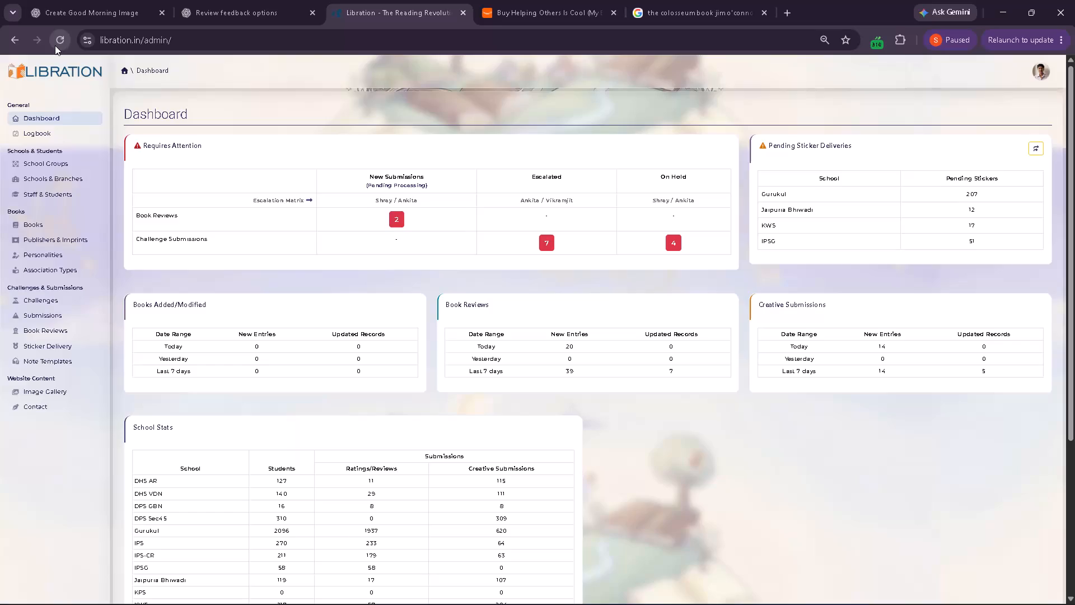
# Refresh the admin dashboard and check yesterday's updated records under Creative Submissions.
pyautogui.click(55, 45)
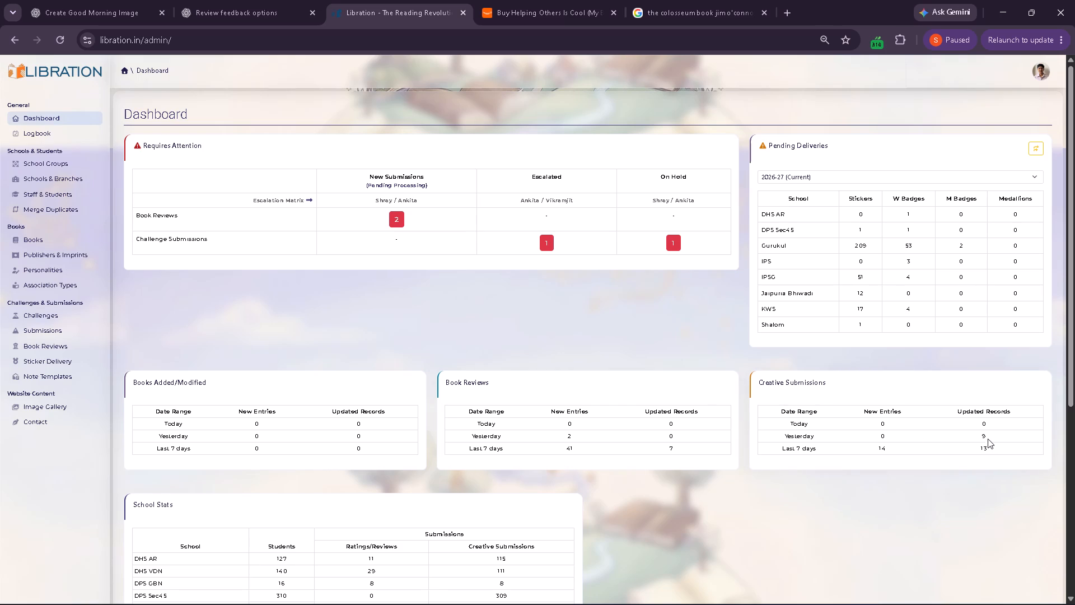
pyautogui.moveTo(983, 436); pyautogui.dragTo(990, 436)
# View the list of escalated challenge submissions, returning to the dashboard when done.
pyautogui.click(549, 244)
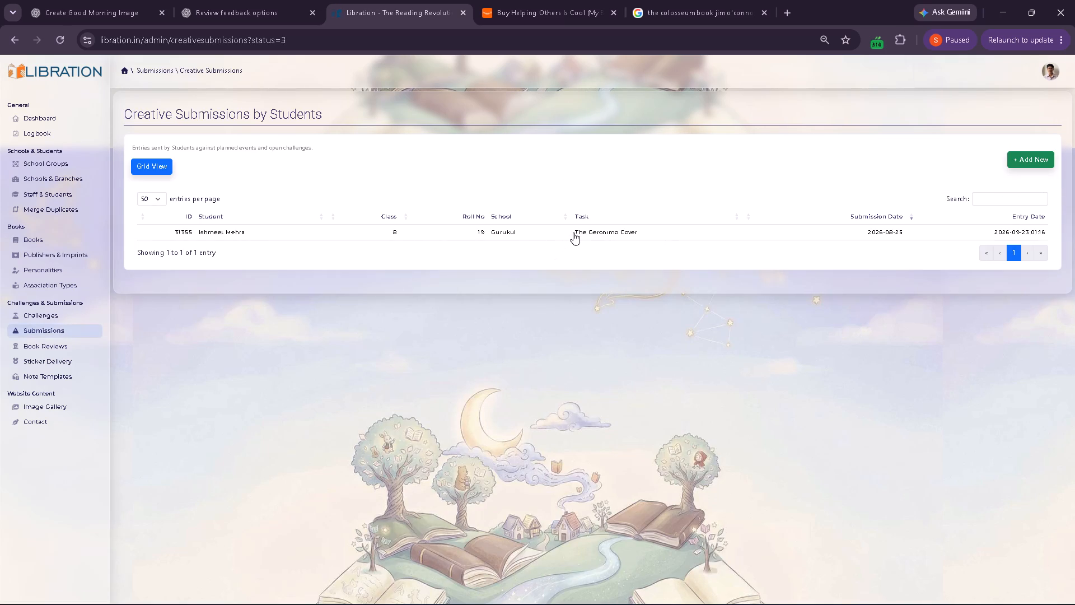
pyautogui.click(41, 113)
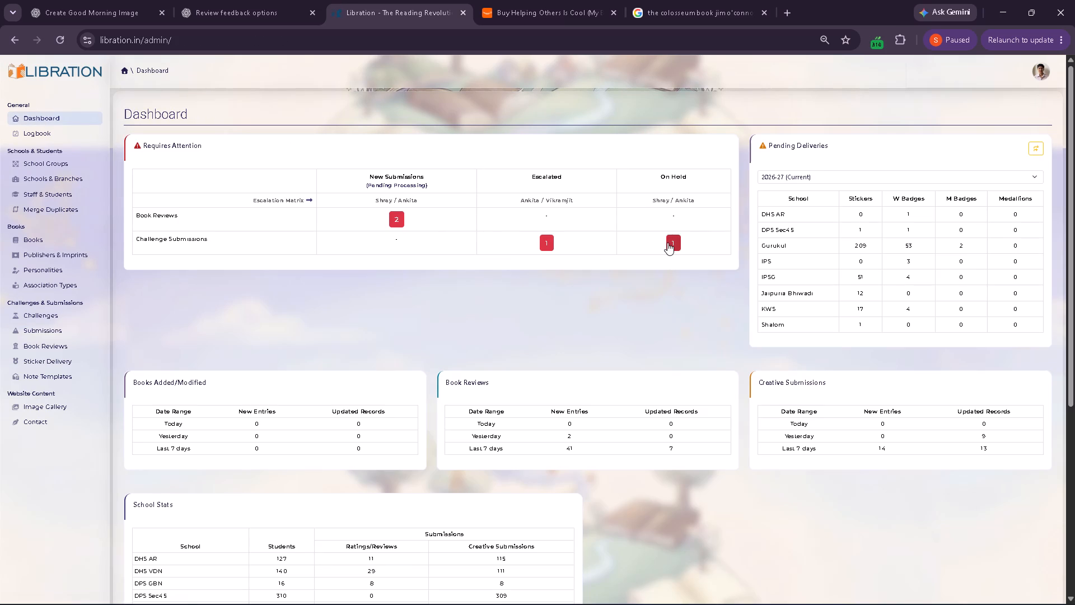
# Open the on-hold challenge submission from KWS, examine its image and details, and return to the dashboard.
pyautogui.click(667, 243)
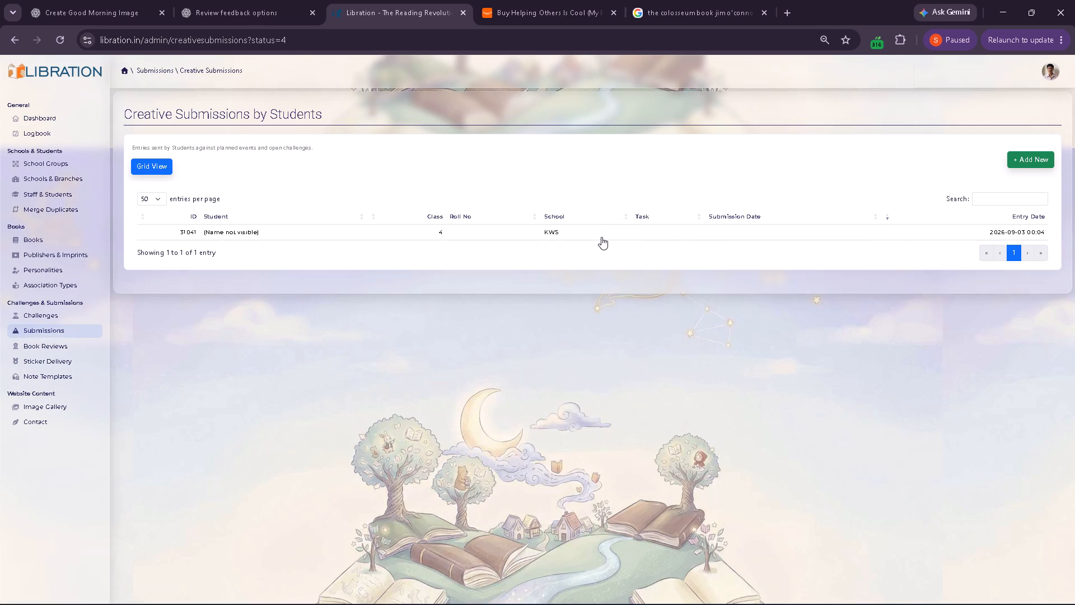
pyautogui.click(601, 237)
pyautogui.scroll(-8, 601, 237)
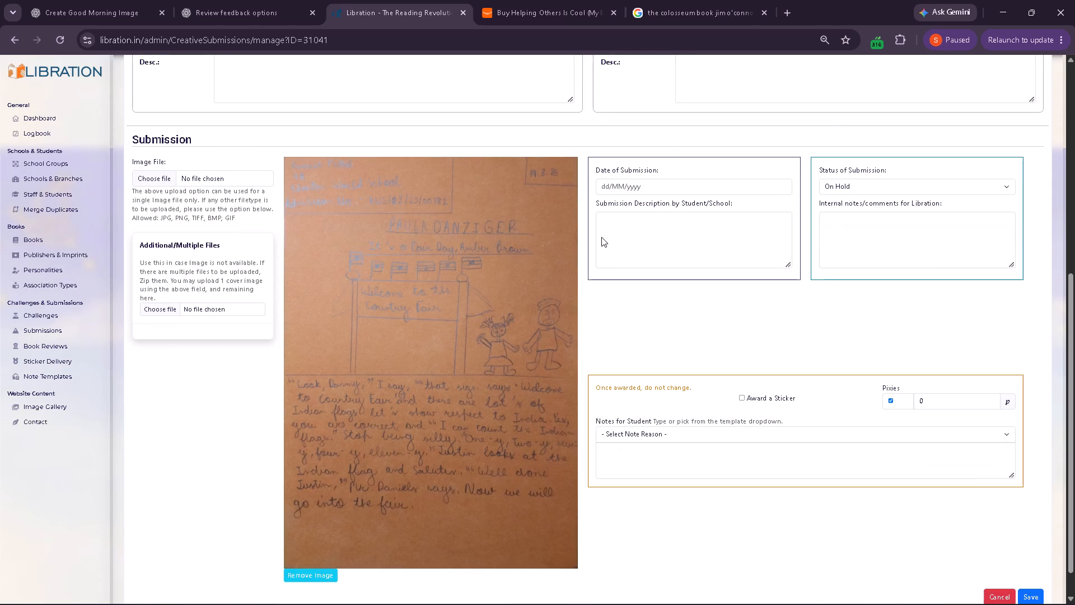
pyautogui.scroll(1, 601, 237)
pyautogui.click(13, 38)
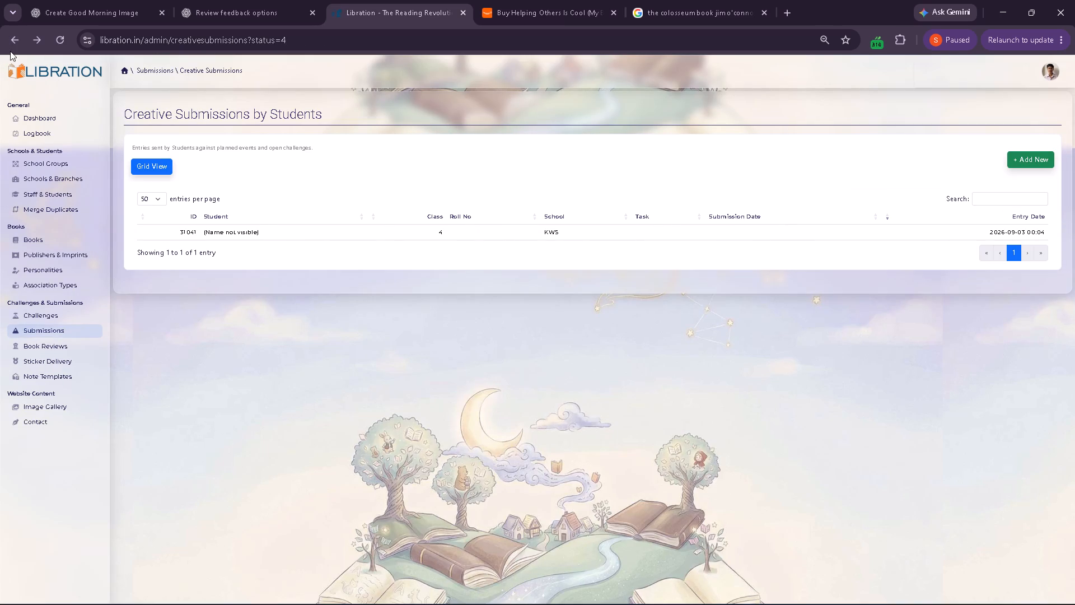
pyautogui.doubleClick(15, 45)
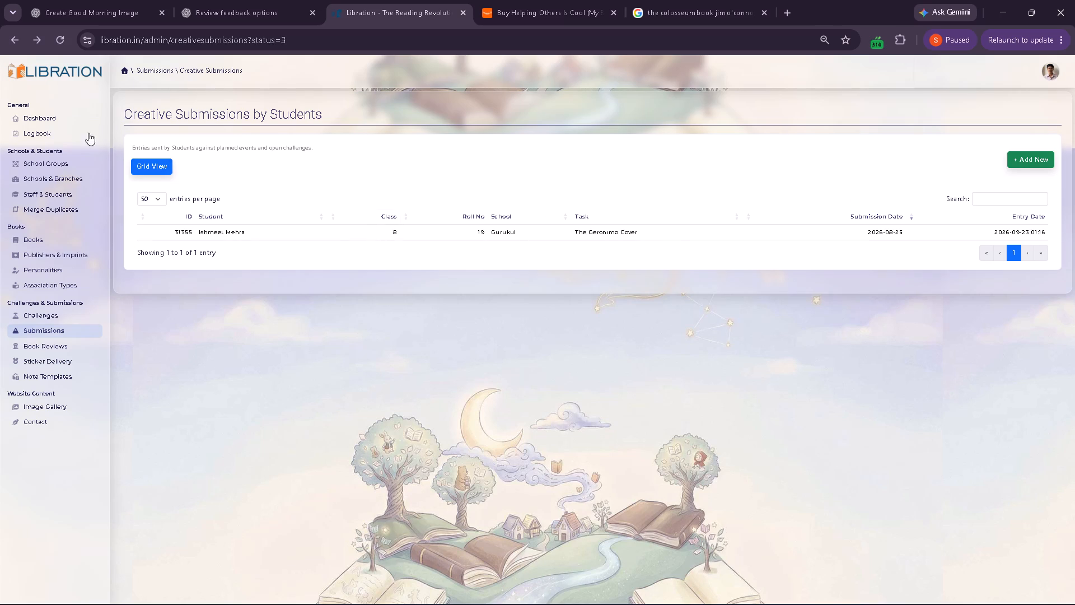
pyautogui.click(68, 115)
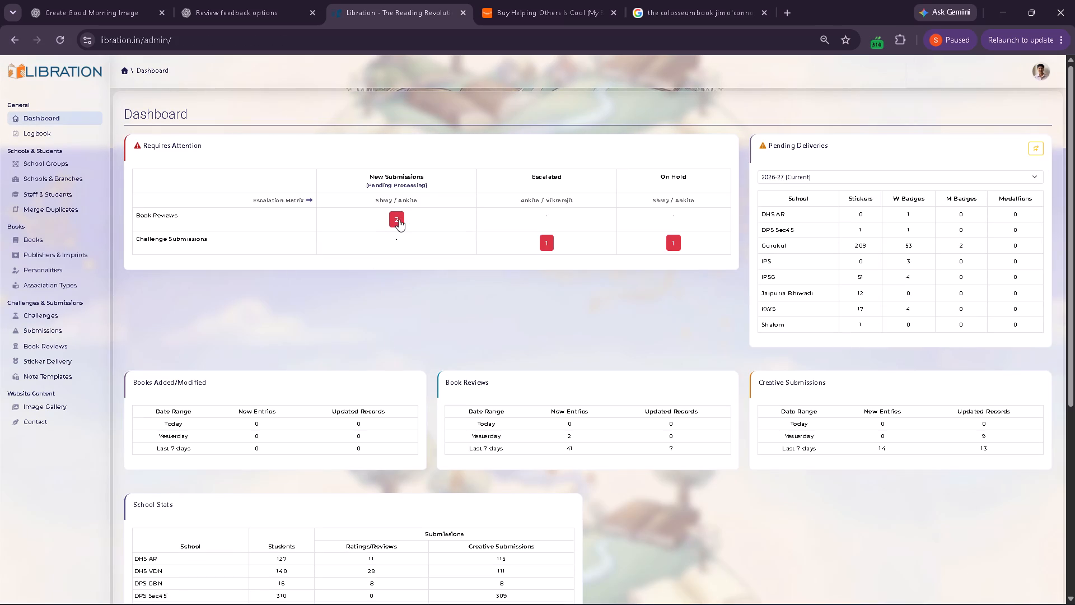
# View the list of new book reviews pending processing, returning to the dashboard when done.
pyautogui.click(396, 219)
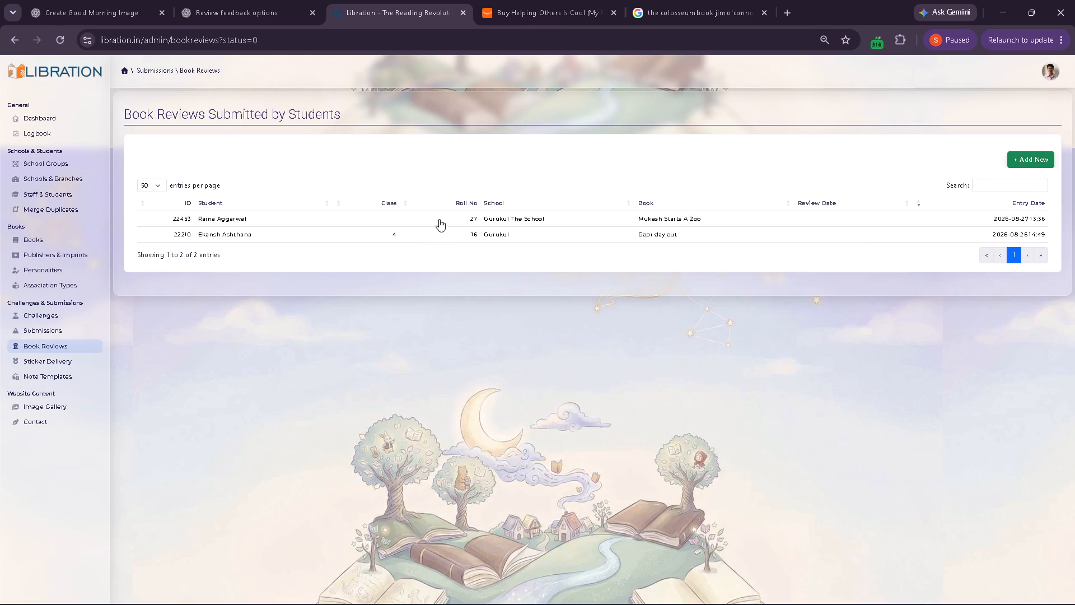
pyautogui.click(55, 114)
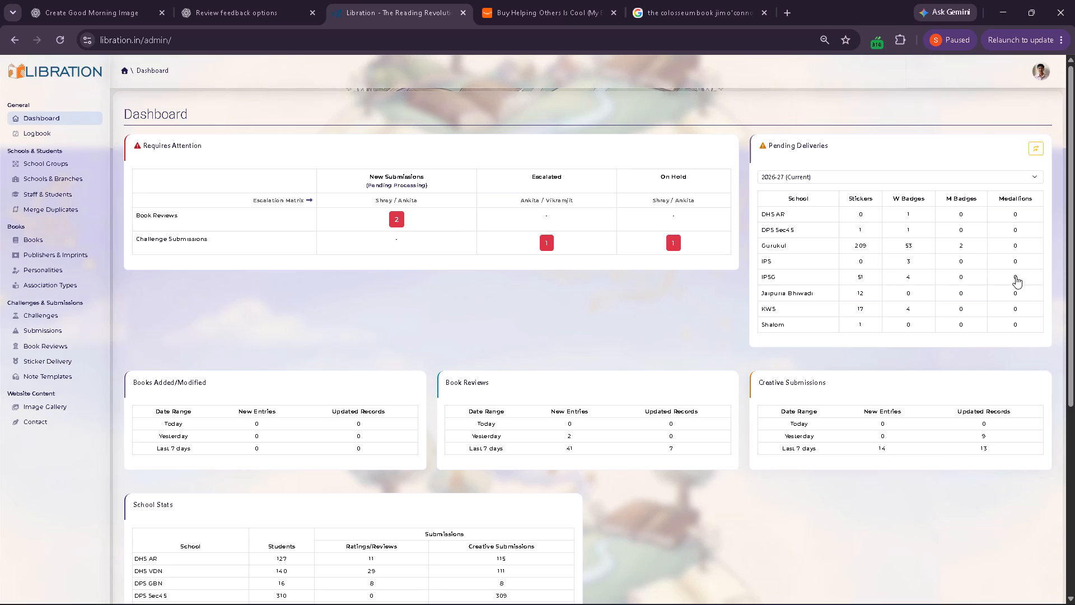
# Examine the School Stats table of students and submissions per school on the dashboard.
pyautogui.scroll(-3, 561, 377)
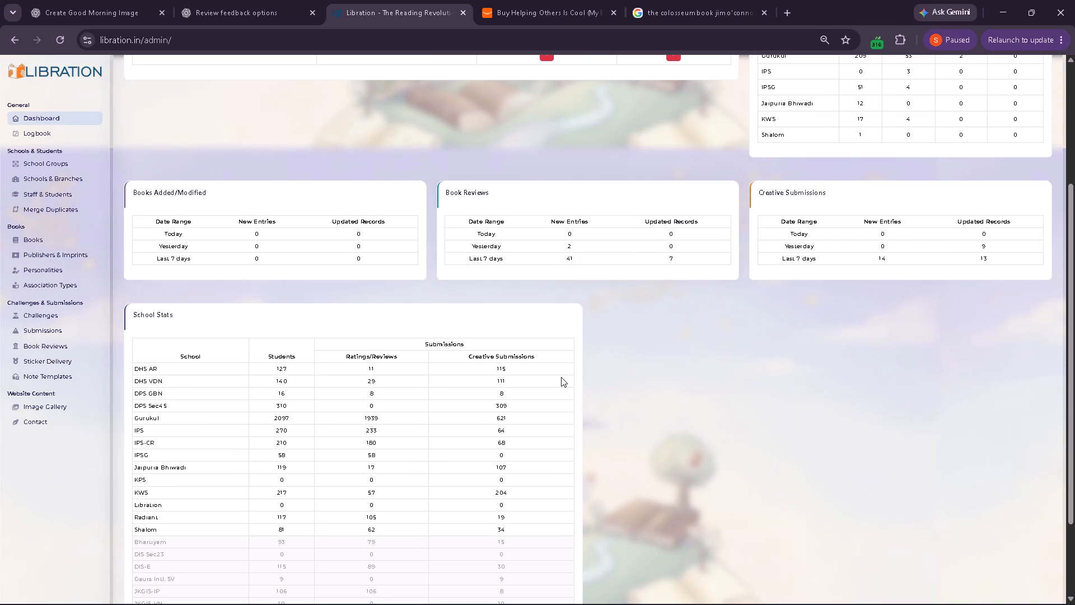
pyautogui.scroll(-1, 561, 377)
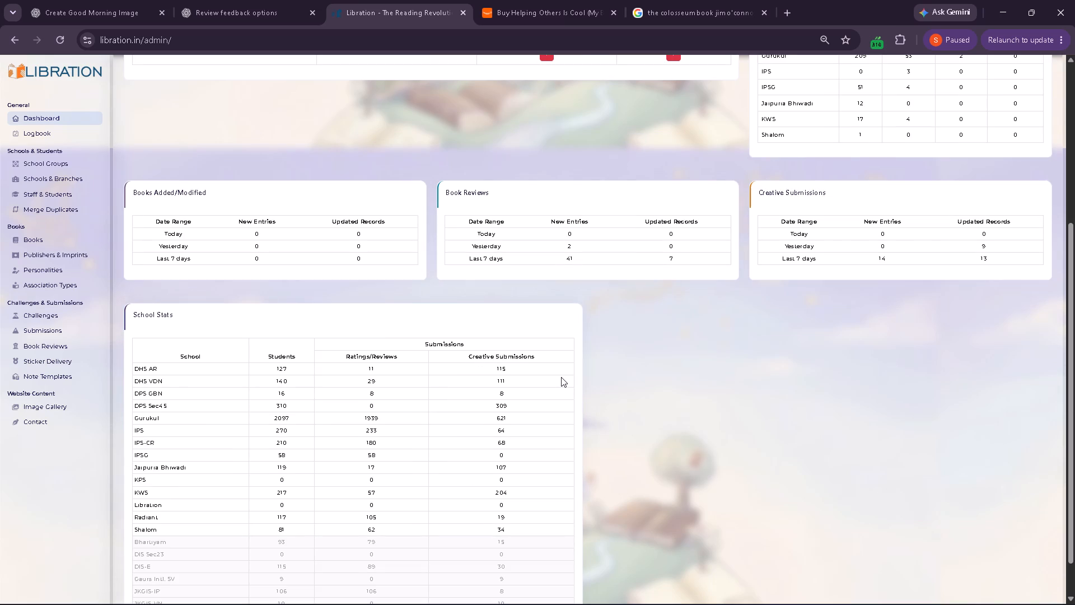
pyautogui.scroll(6, 561, 377)
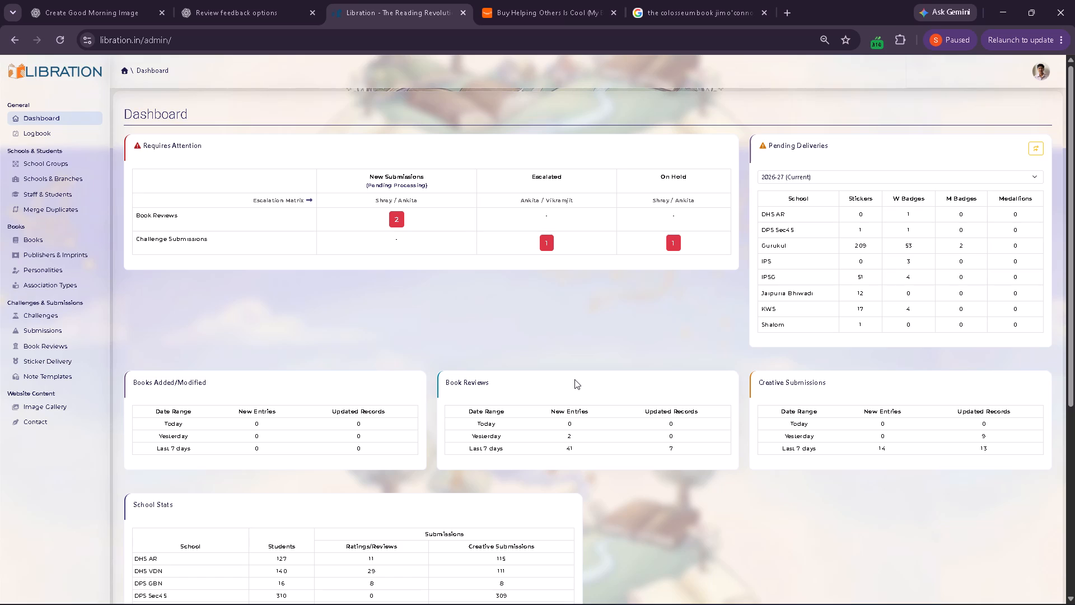
pyautogui.scroll(3, 574, 379)
# Open Gurukul's pending delivery list for session 2026-27, examine the students' new M badges, and leave for the dashboard.
pyautogui.click(960, 246)
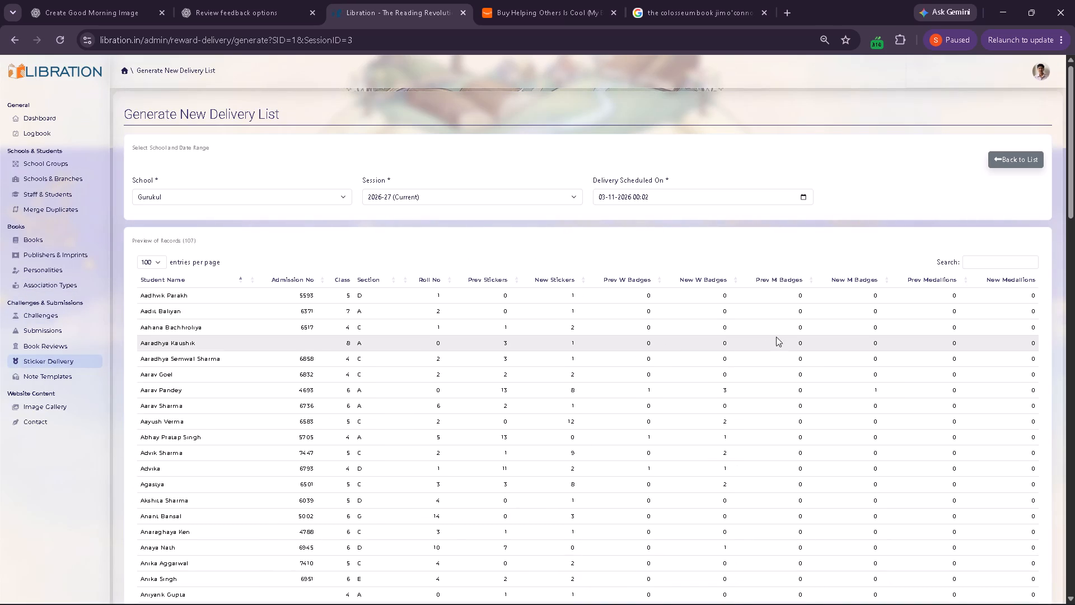
pyautogui.scroll(-4, 793, 313)
pyautogui.scroll(3, 793, 313)
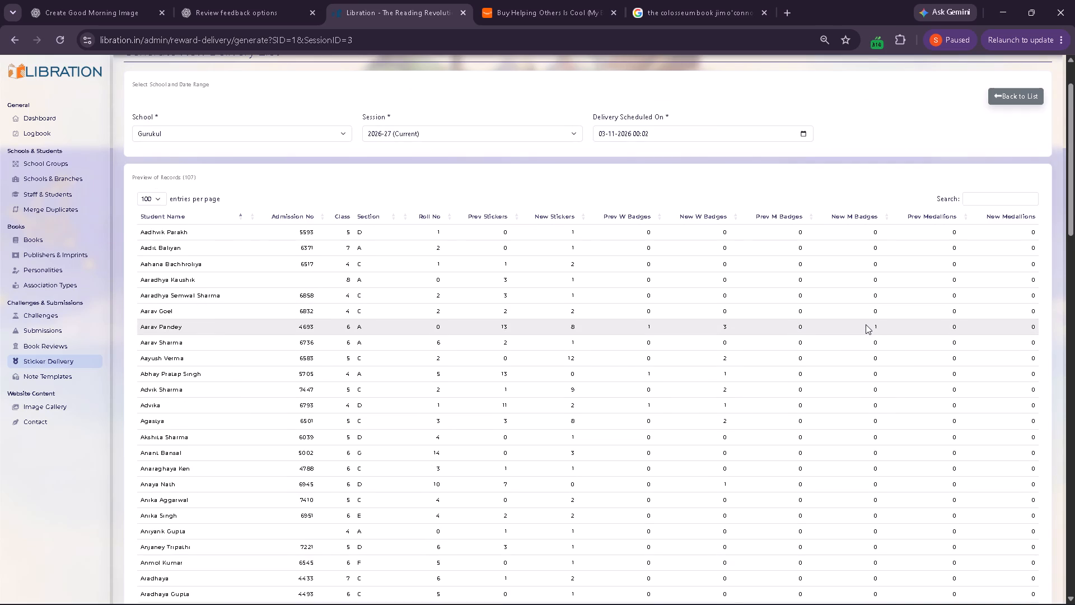
pyautogui.scroll(-3, 866, 324)
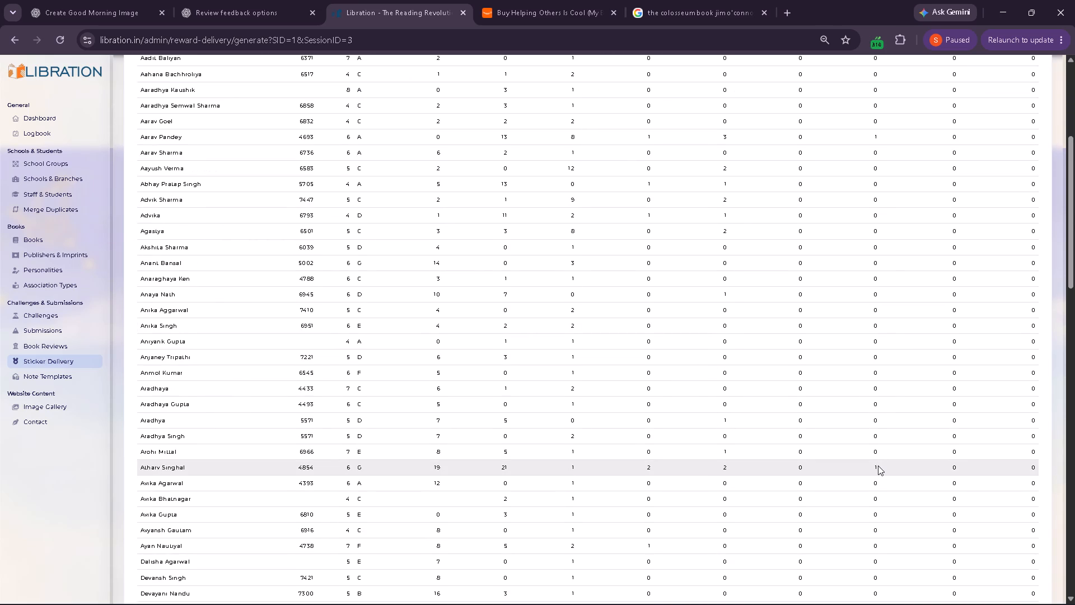
pyautogui.scroll(7, 878, 467)
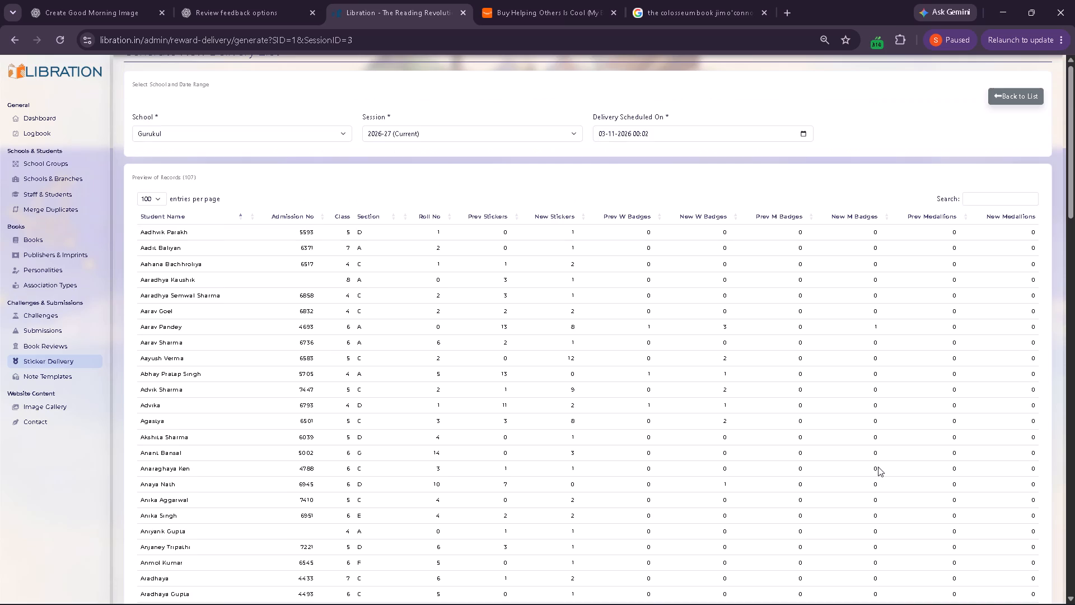
pyautogui.click(57, 120)
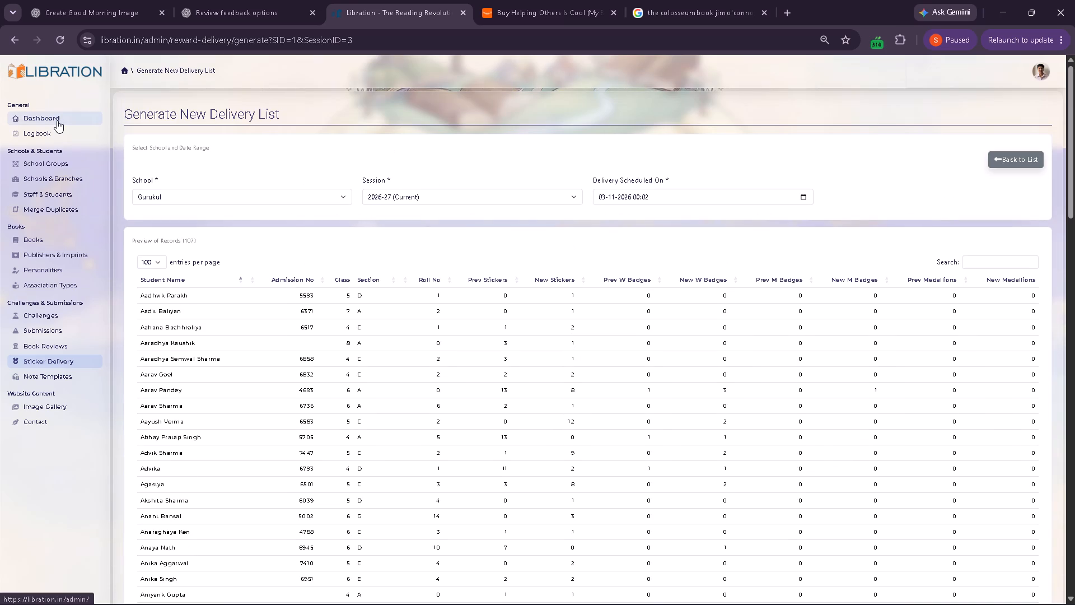
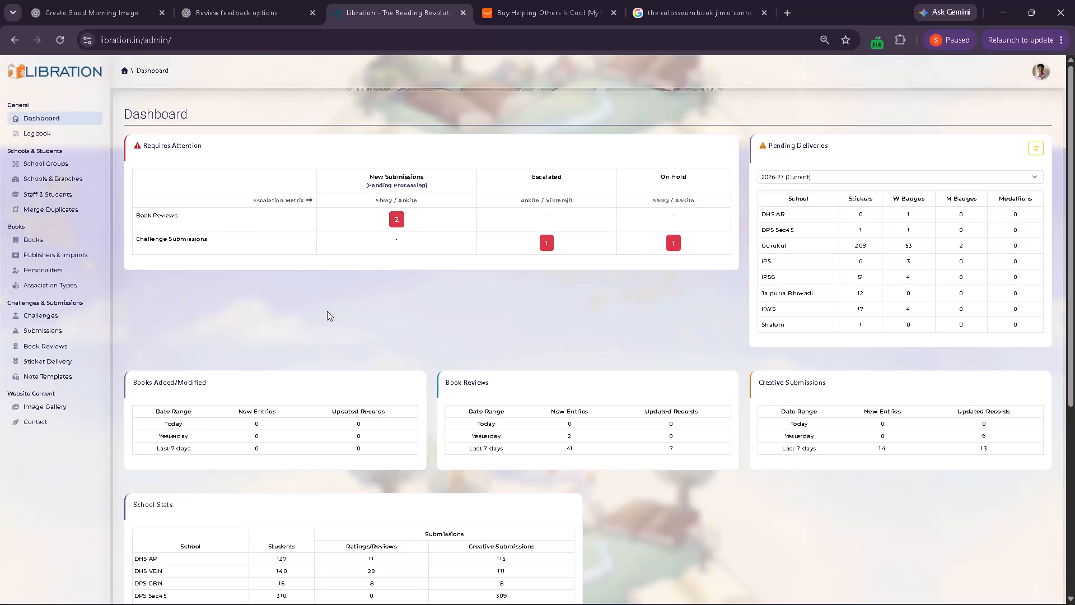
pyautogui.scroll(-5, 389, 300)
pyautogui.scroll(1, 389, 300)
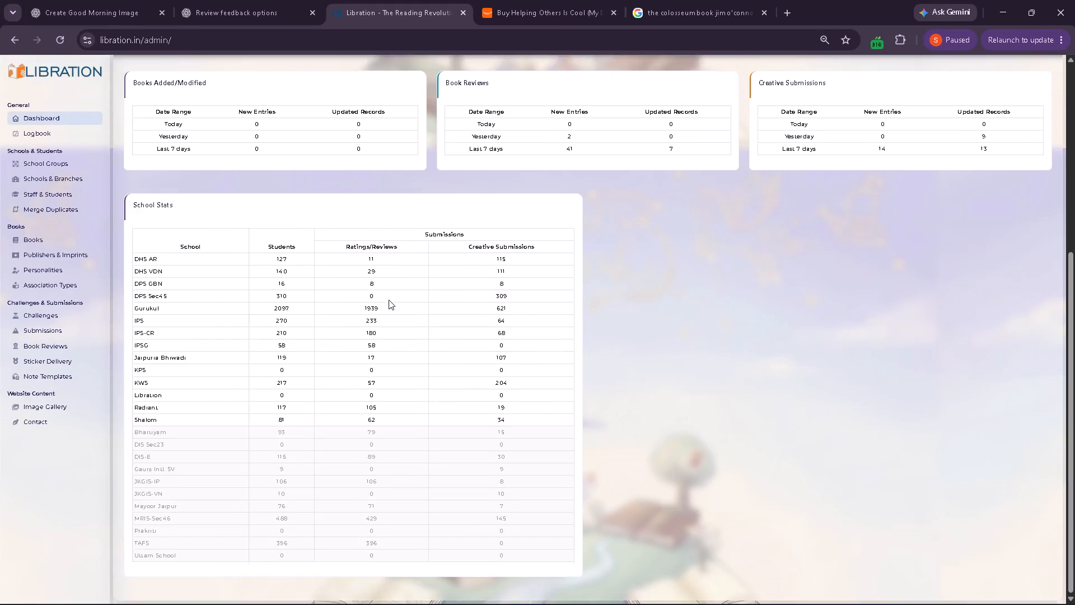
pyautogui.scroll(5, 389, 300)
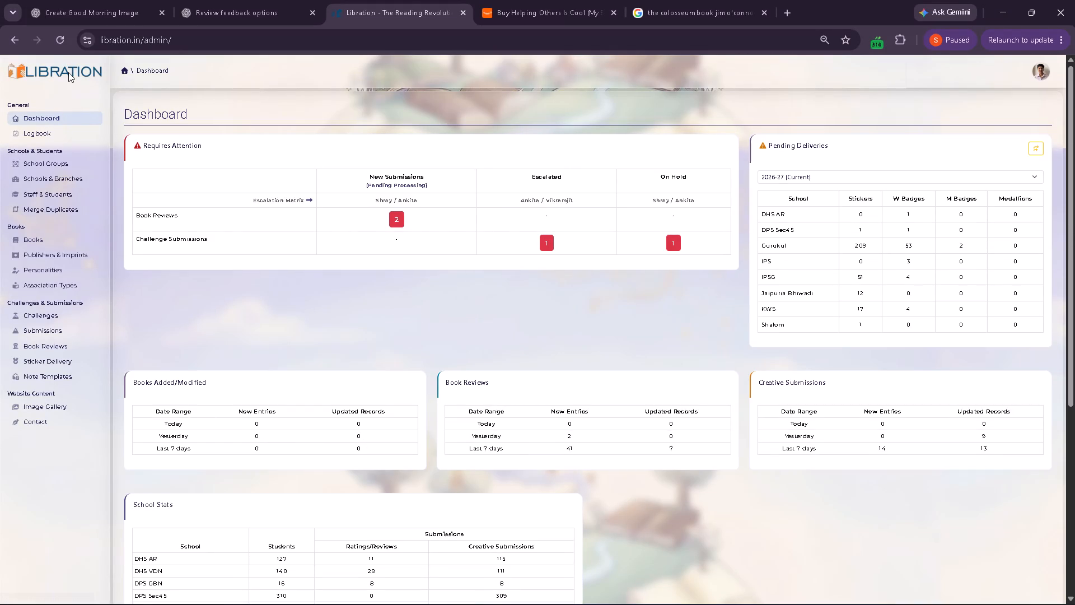
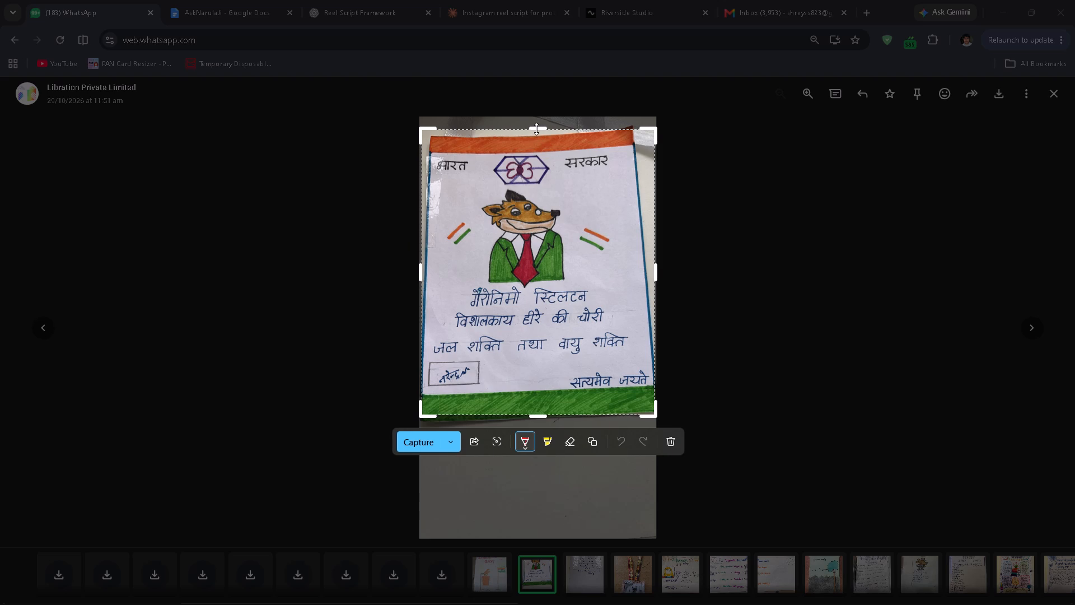
# Extend the snip selection's upper edge slightly so it takes in the whole orange band of the Geronimo Stilton poster photo.
pyautogui.moveTo(536, 129); pyautogui.dragTo(543, 120)
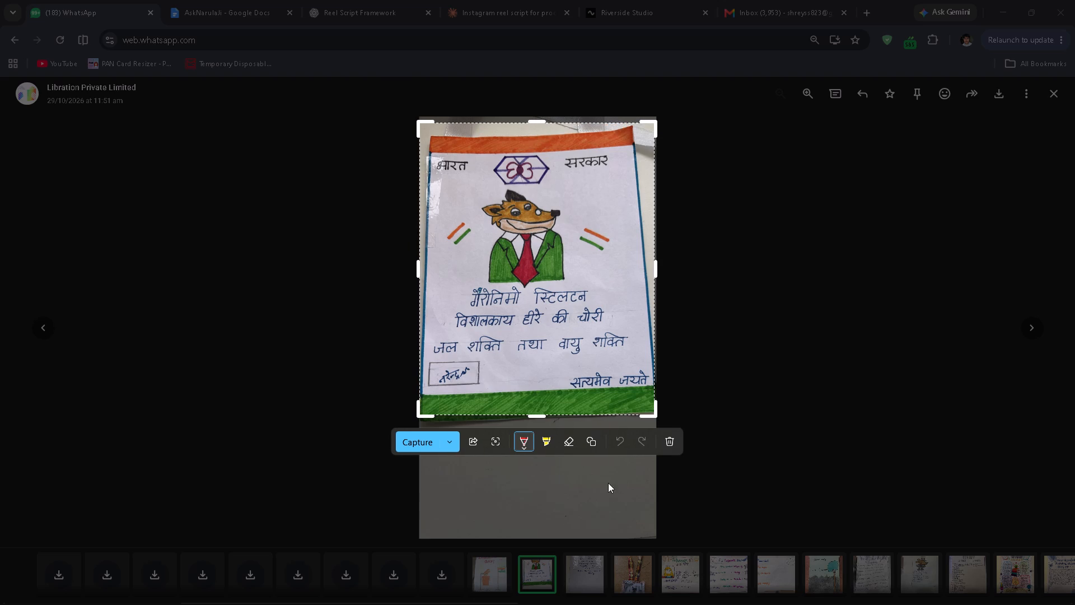
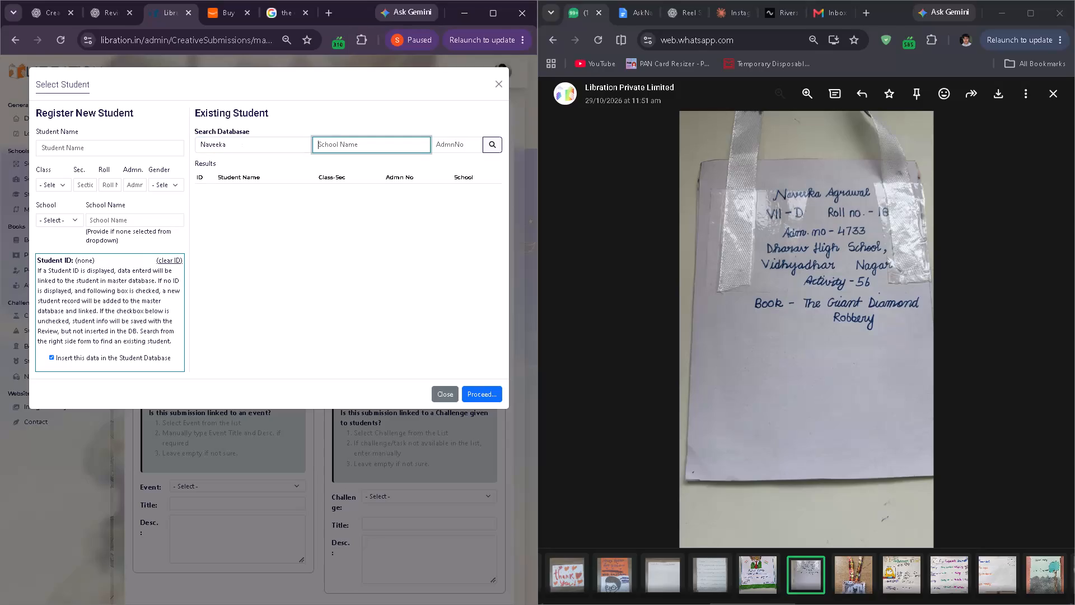
# Search the database for the student named on the photographed sheet and link the matching DHS VDN record to the submission.
pyautogui.press('Tab')
pyautogui.press('Tab')
pyautogui.press('Return')
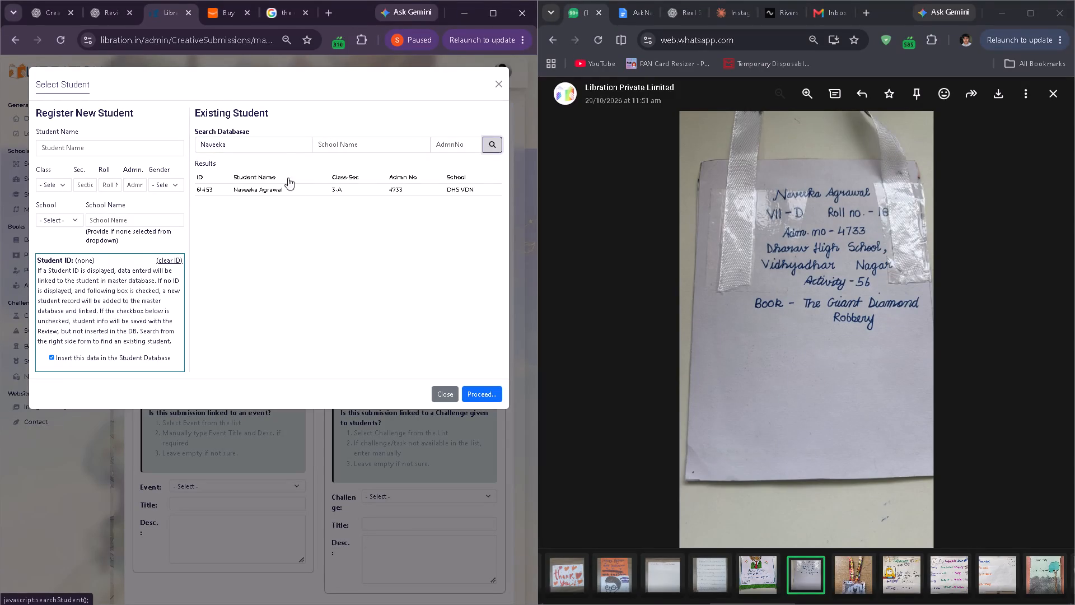
pyautogui.click(291, 188)
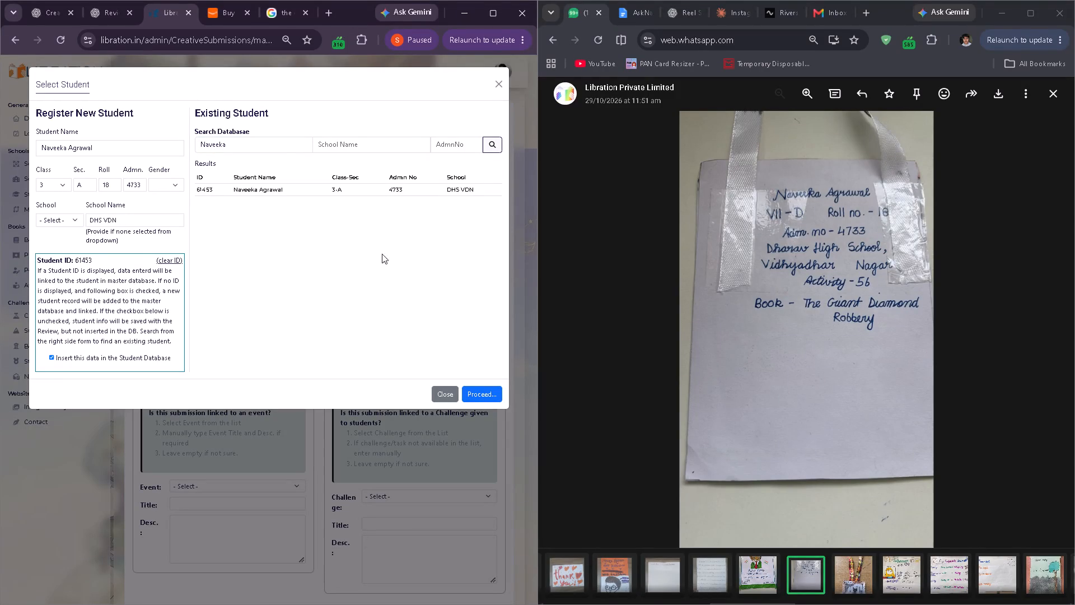
pyautogui.click(485, 390)
# Update the student's class to 7 and section to D.
pyautogui.press('Tab')
pyautogui.press('Tab')
pyautogui.press('Tab')
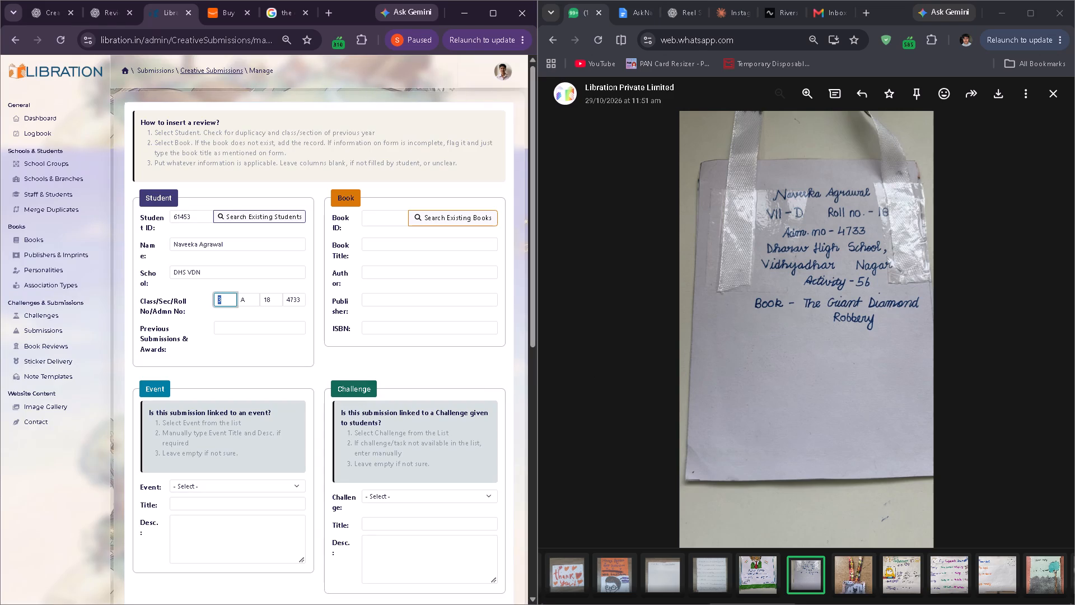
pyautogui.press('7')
pyautogui.press('Tab')
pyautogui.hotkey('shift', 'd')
pyautogui.press('Tab')
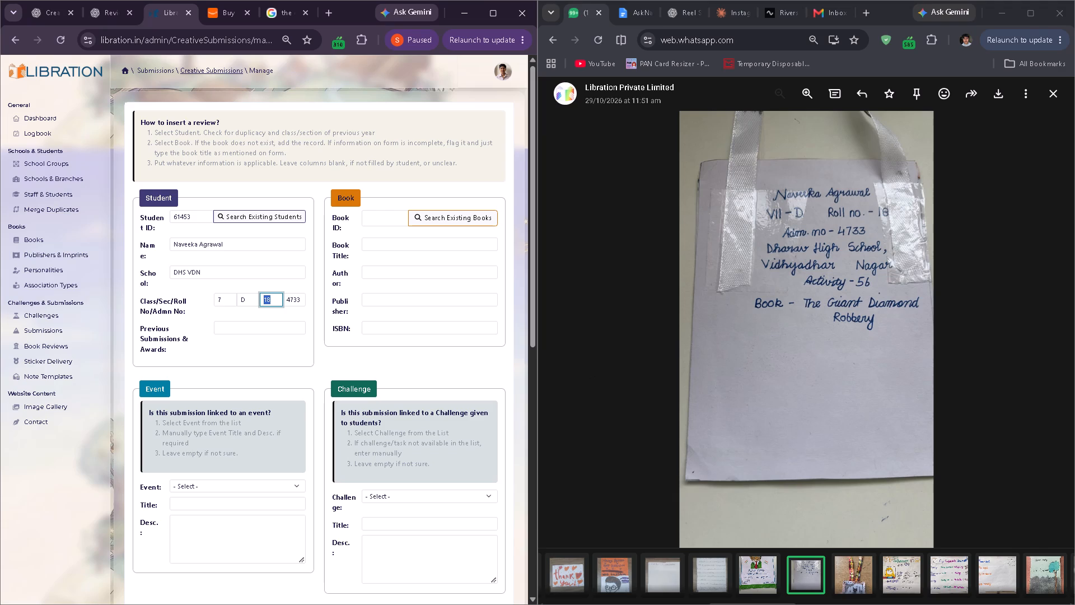
# Search existing books for "diamond" and link The Giant Diamond Robbery by Geronimo Stilton to the submission.
pyautogui.press('Tab')
pyautogui.press('Tab')
pyautogui.press('Tab')
pyautogui.press('Tab')
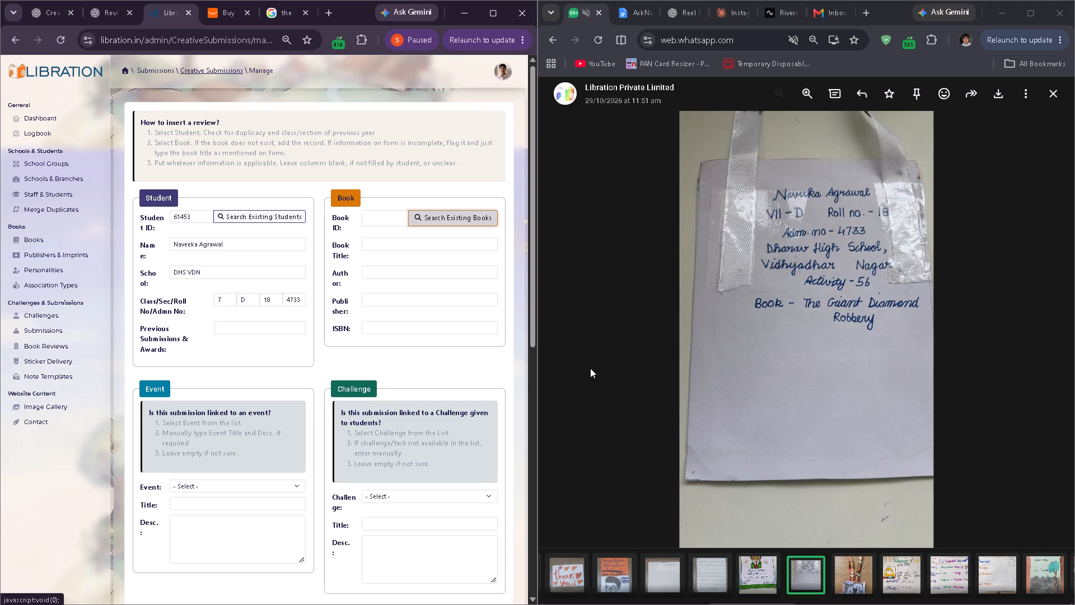
pyautogui.press('Return')
pyautogui.press('Tab')
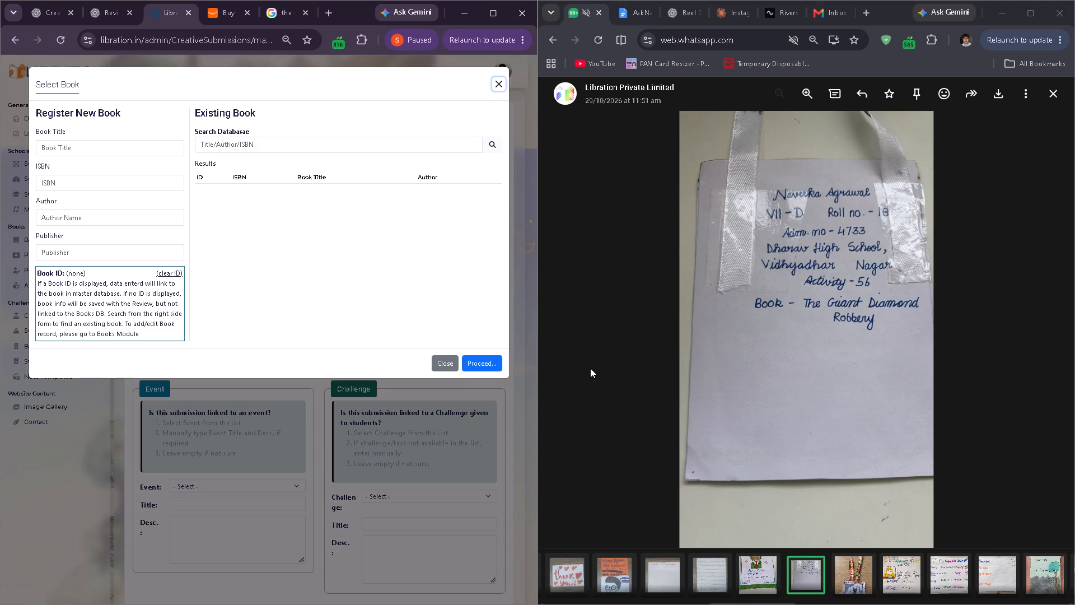
pyautogui.press('Tab')
pyautogui.press('Tab')
pyautogui.press('Tab')
pyautogui.press('Tab')
pyautogui.press('Tab')
pyautogui.press('Tab')
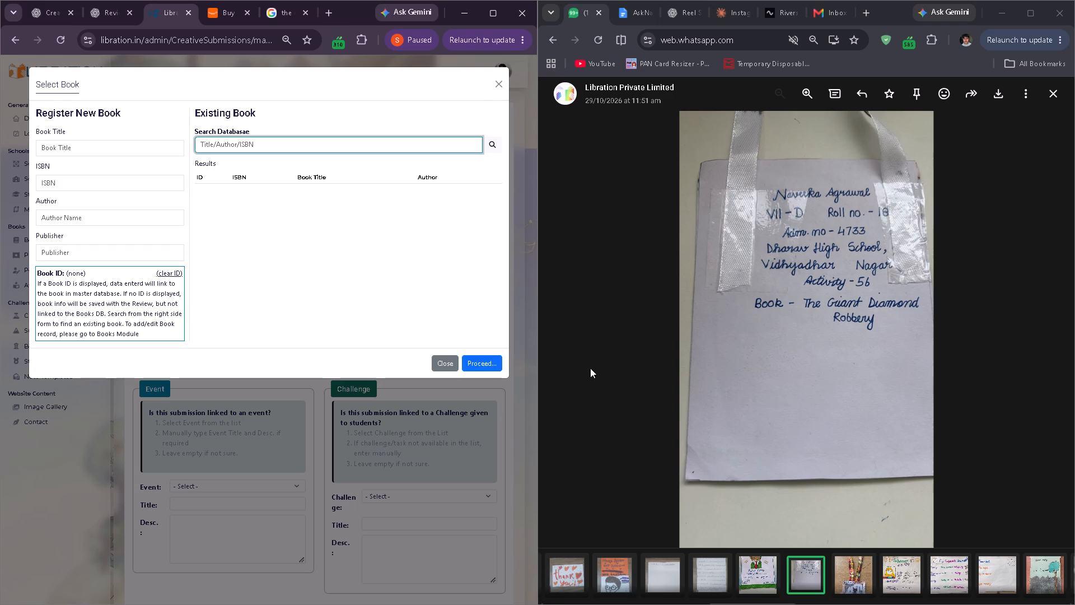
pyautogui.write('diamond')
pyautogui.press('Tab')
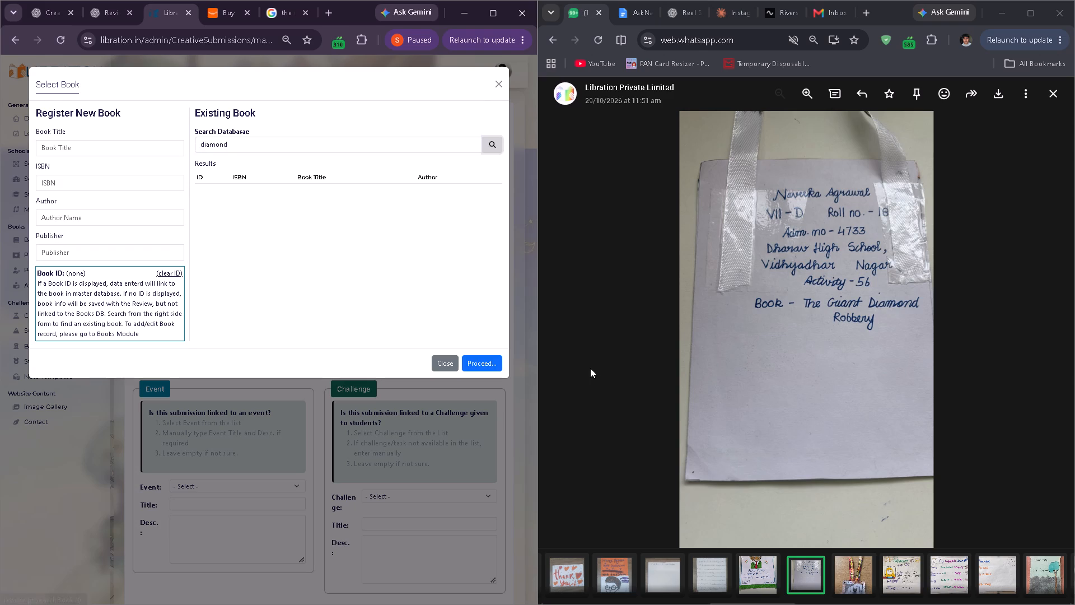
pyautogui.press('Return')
pyautogui.click(368, 200)
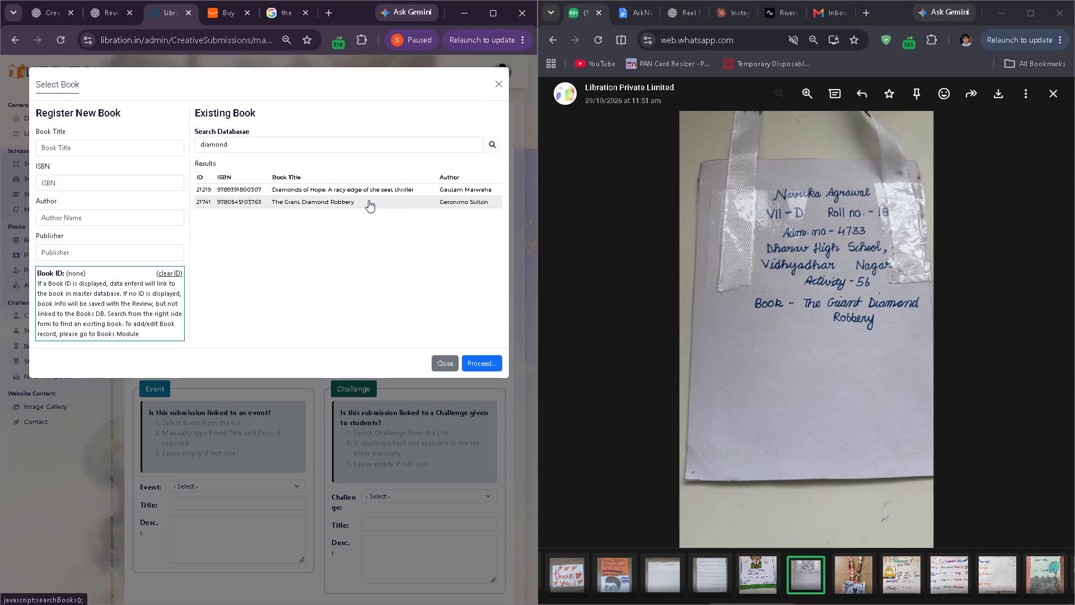
pyautogui.click(489, 364)
# Link the submission to the challenge [5b] Superhero ID-Card.
pyautogui.click(445, 495)
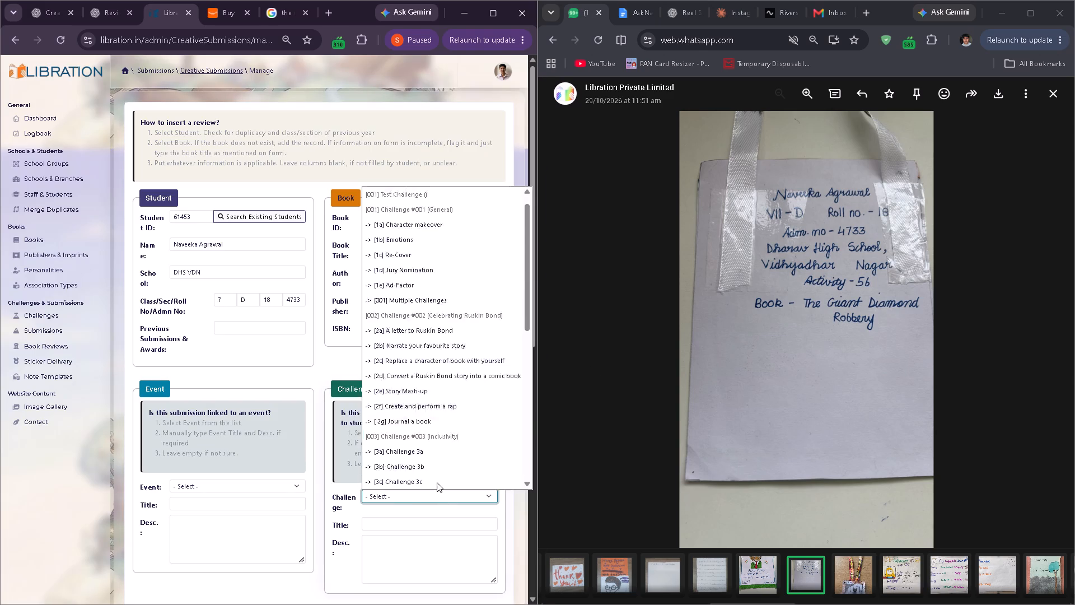
pyautogui.scroll(-3, 419, 366)
pyautogui.scroll(1, 420, 362)
pyautogui.scroll(-5, 420, 362)
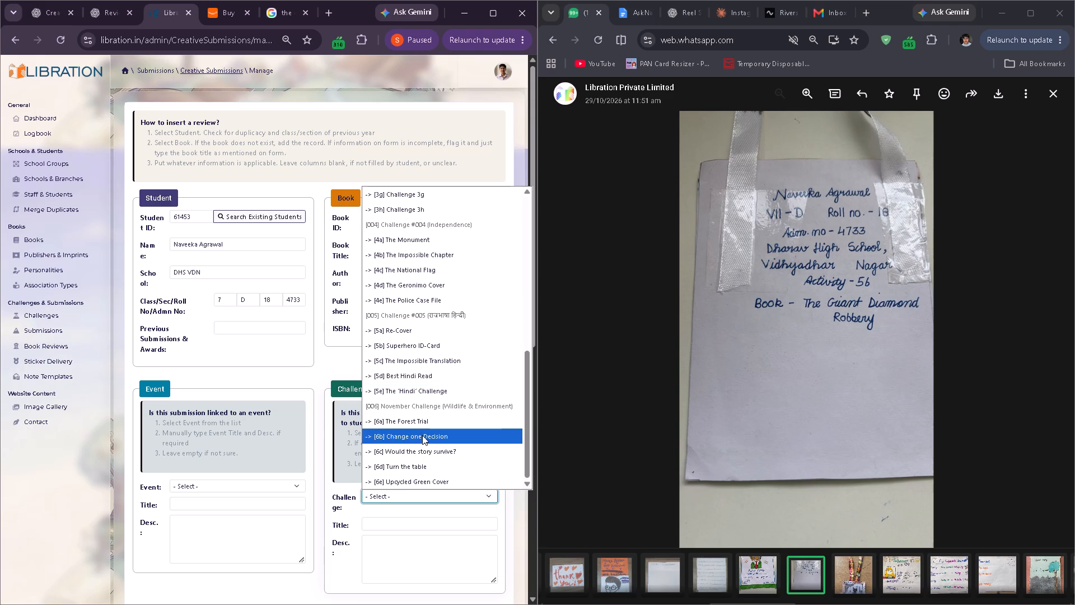
pyautogui.click(410, 347)
# Enter the challenge title, starting with "Superhero I".
pyautogui.press('Tab')
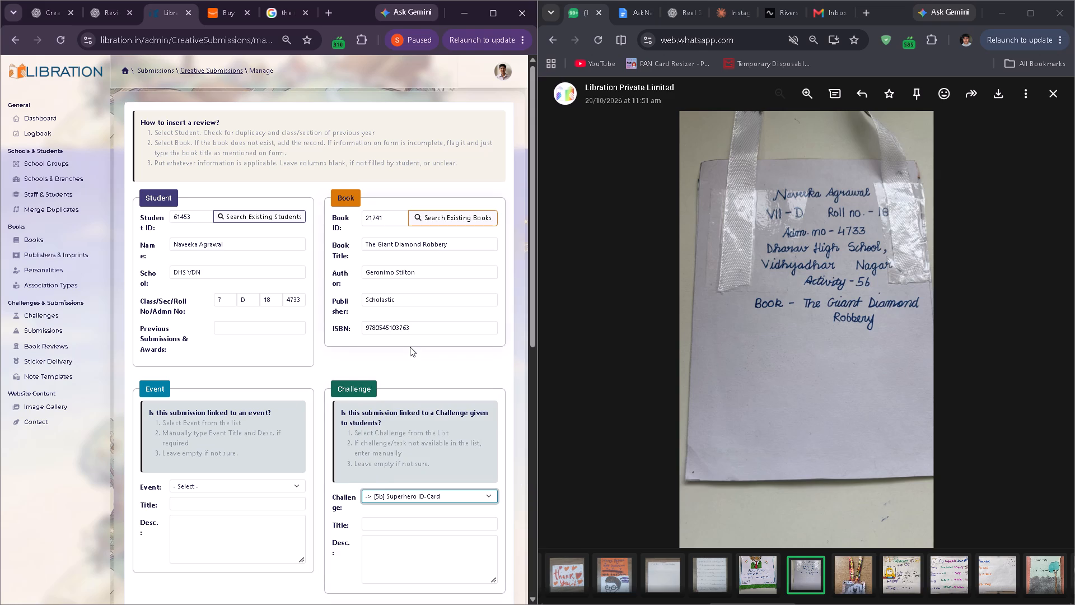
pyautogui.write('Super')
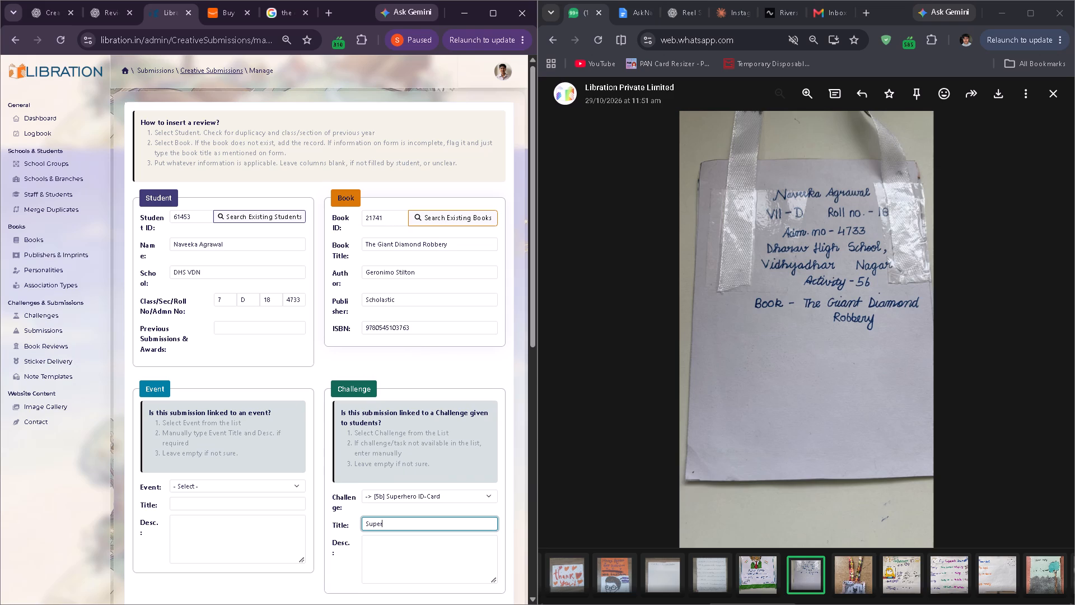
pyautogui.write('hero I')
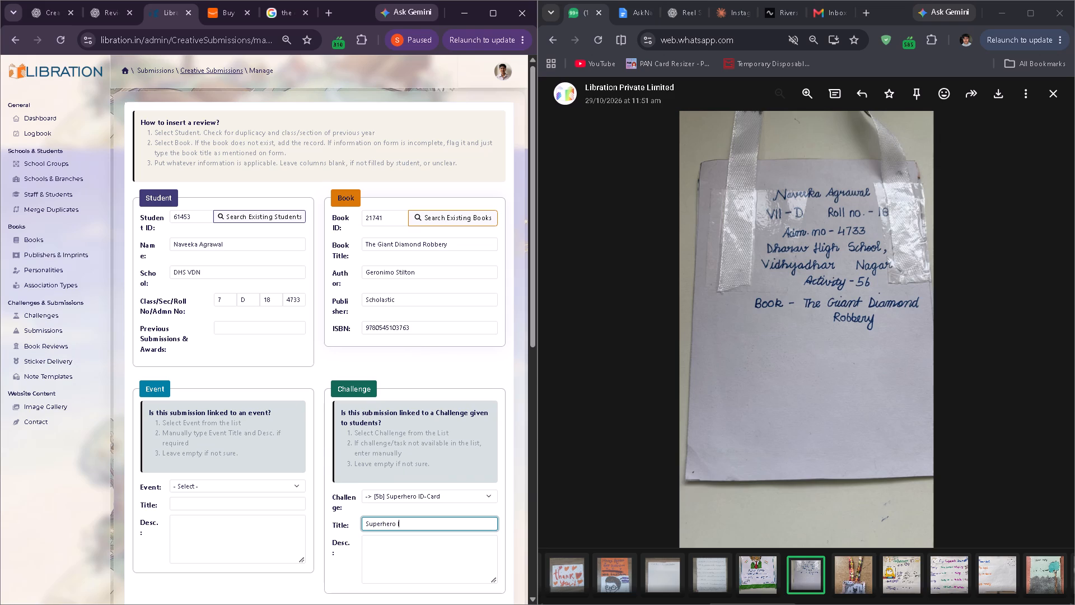
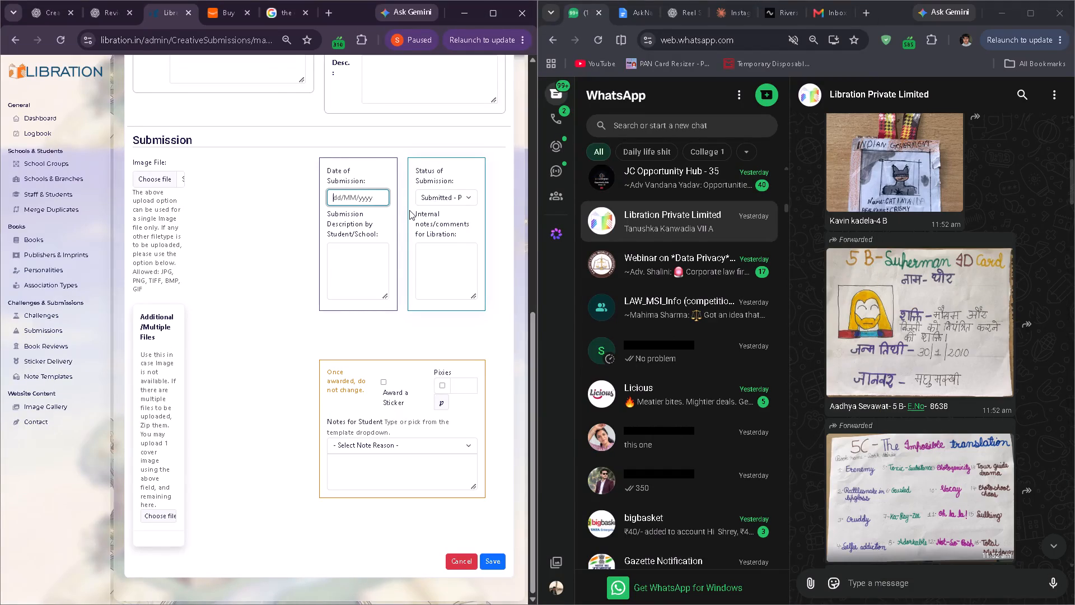
# Set the date of submission to 29/10/2026 and the submission status to Approved.
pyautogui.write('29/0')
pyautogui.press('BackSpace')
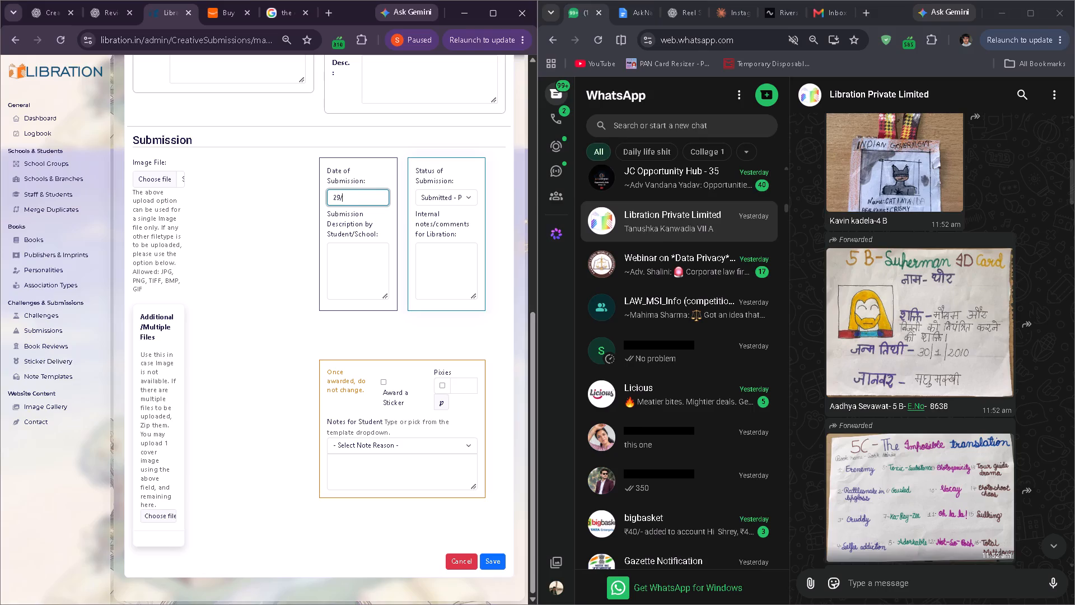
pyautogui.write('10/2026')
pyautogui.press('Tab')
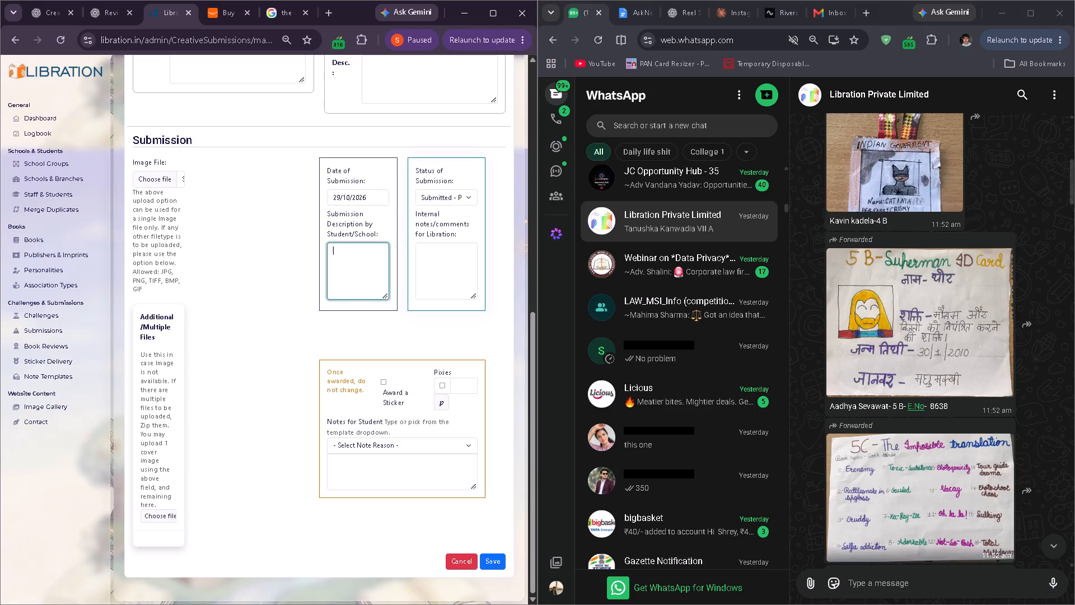
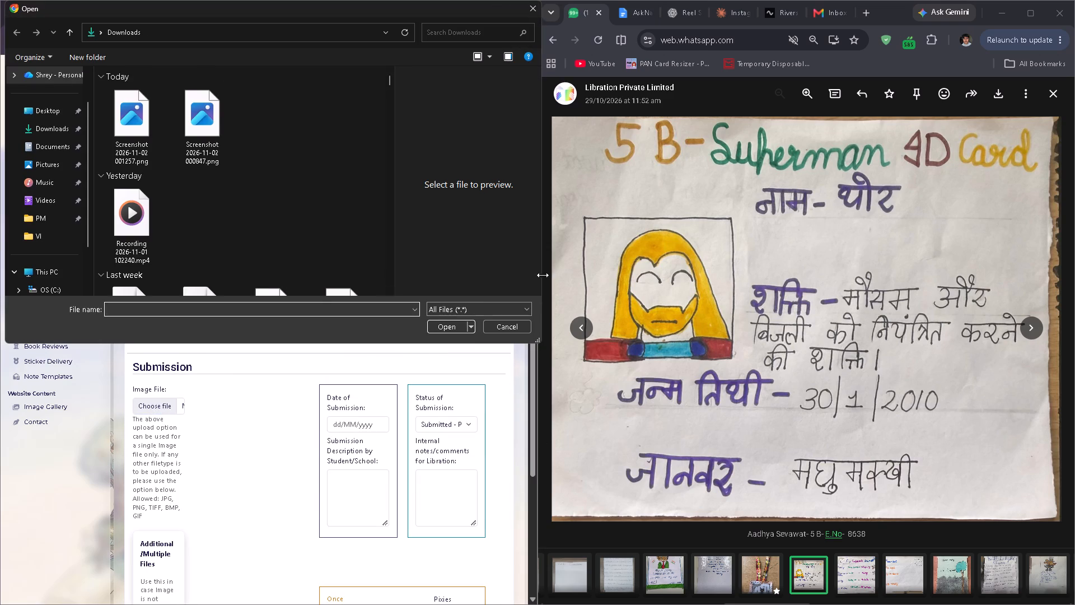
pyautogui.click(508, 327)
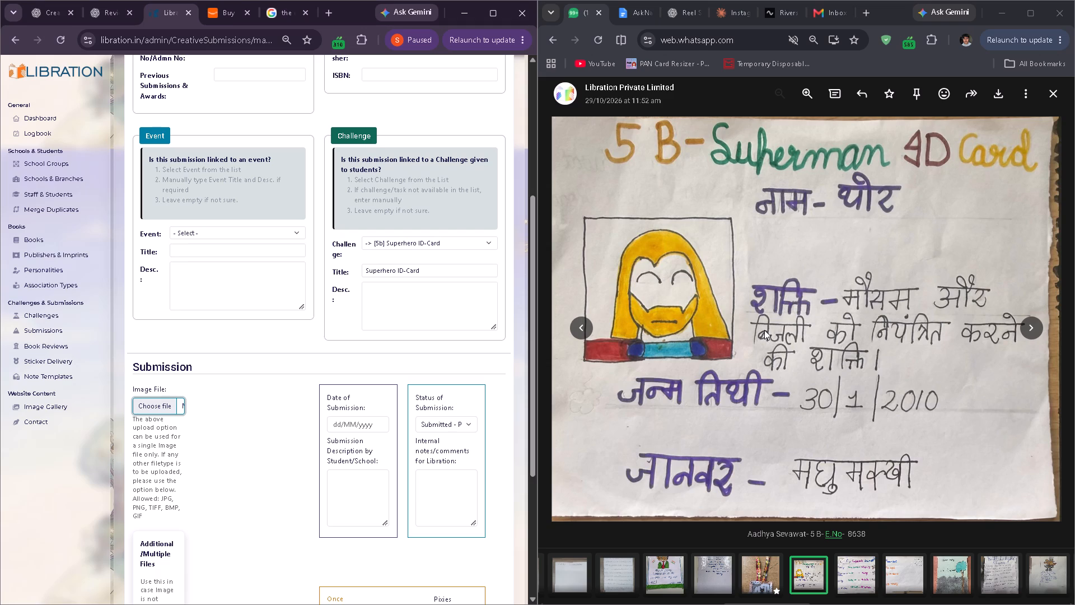
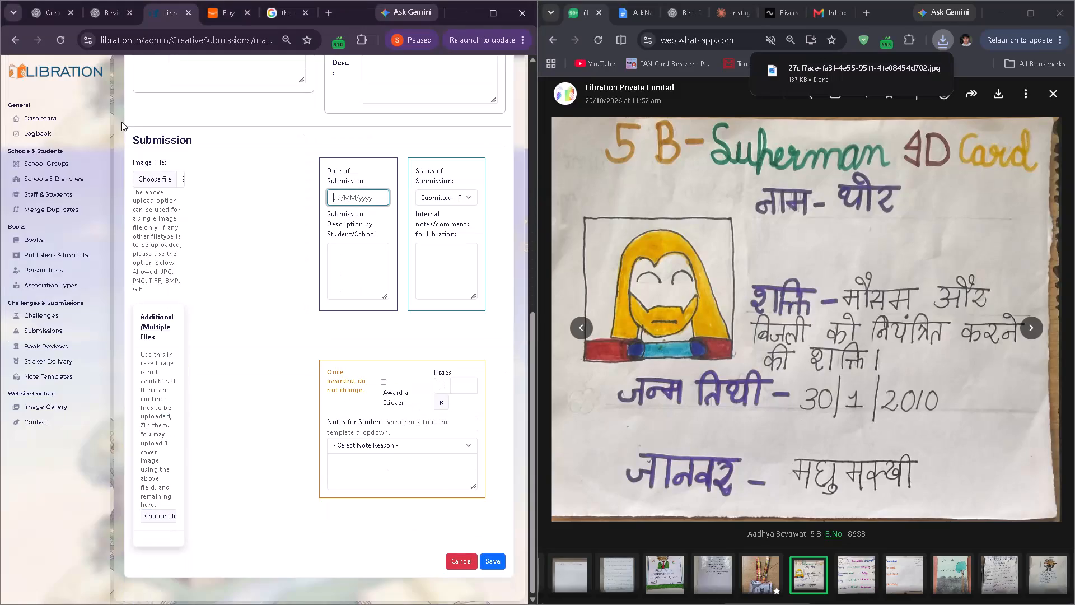
# Fill in the submission with date 29/10/2026 and status Approved, awarding the student a sticker and Pixies.
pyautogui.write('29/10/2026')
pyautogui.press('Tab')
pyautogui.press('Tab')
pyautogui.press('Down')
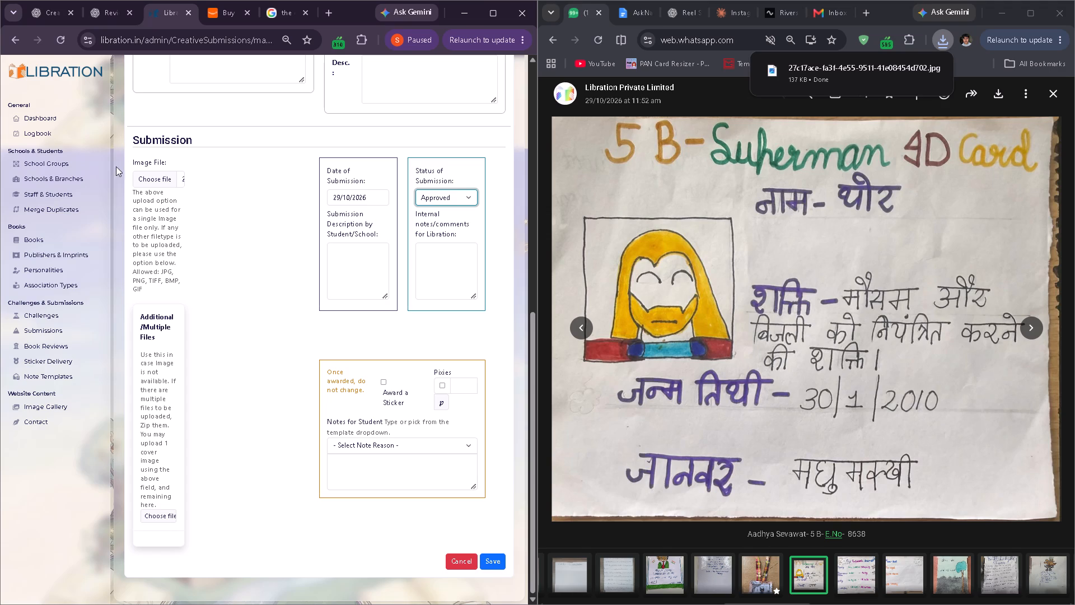
pyautogui.click(381, 399)
pyautogui.click(443, 386)
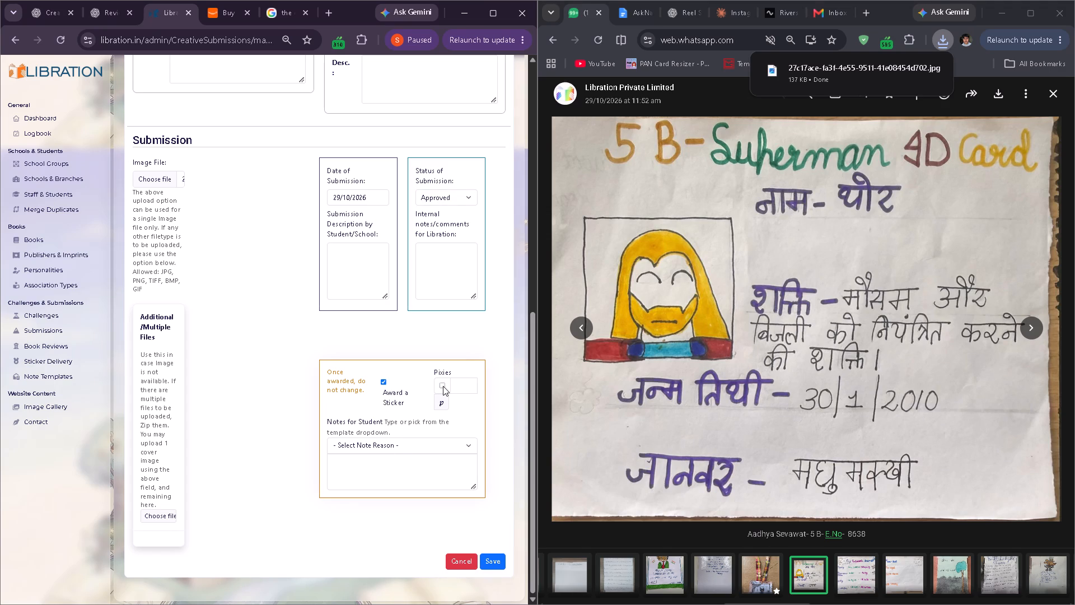
# Set the Pixies award for the approved 29/10/2026 submission to 200.
pyautogui.press('Tab')
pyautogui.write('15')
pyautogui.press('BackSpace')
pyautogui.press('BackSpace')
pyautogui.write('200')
# Begin the note for the student on this submission with the words "Student has".
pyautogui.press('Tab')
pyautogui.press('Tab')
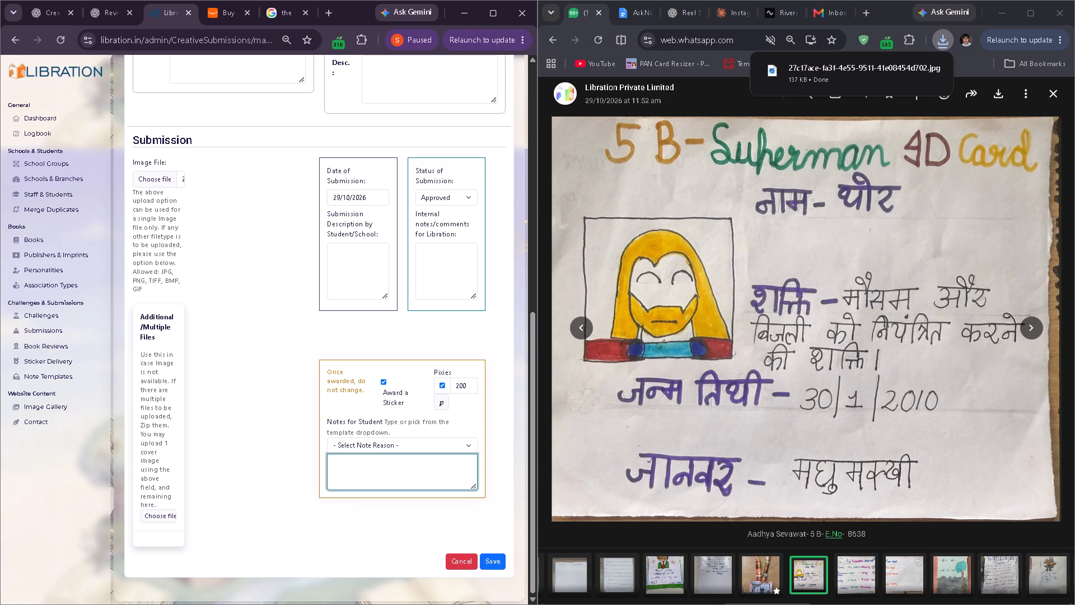
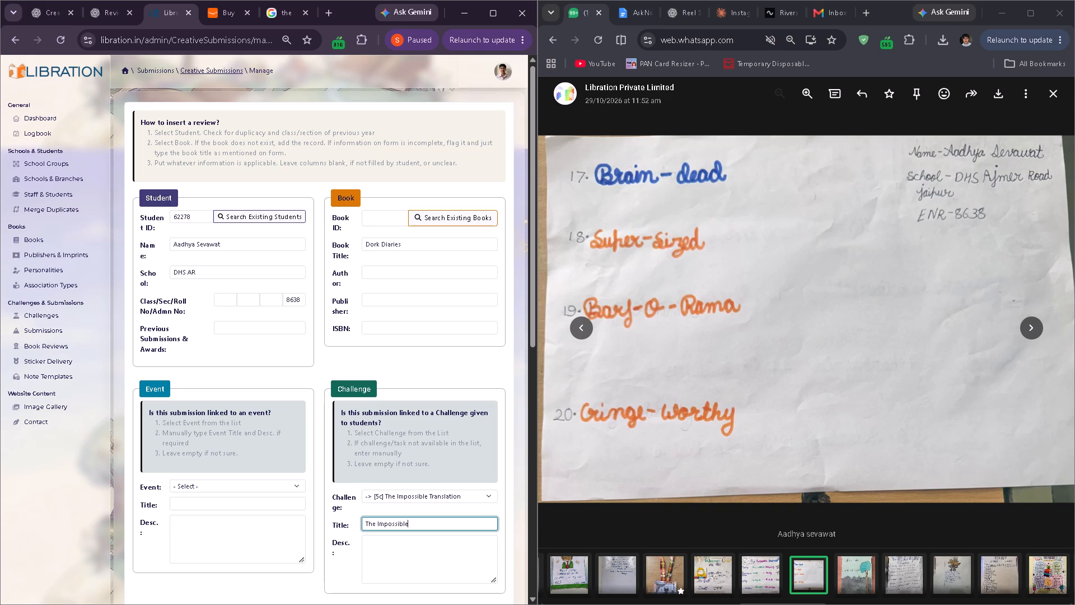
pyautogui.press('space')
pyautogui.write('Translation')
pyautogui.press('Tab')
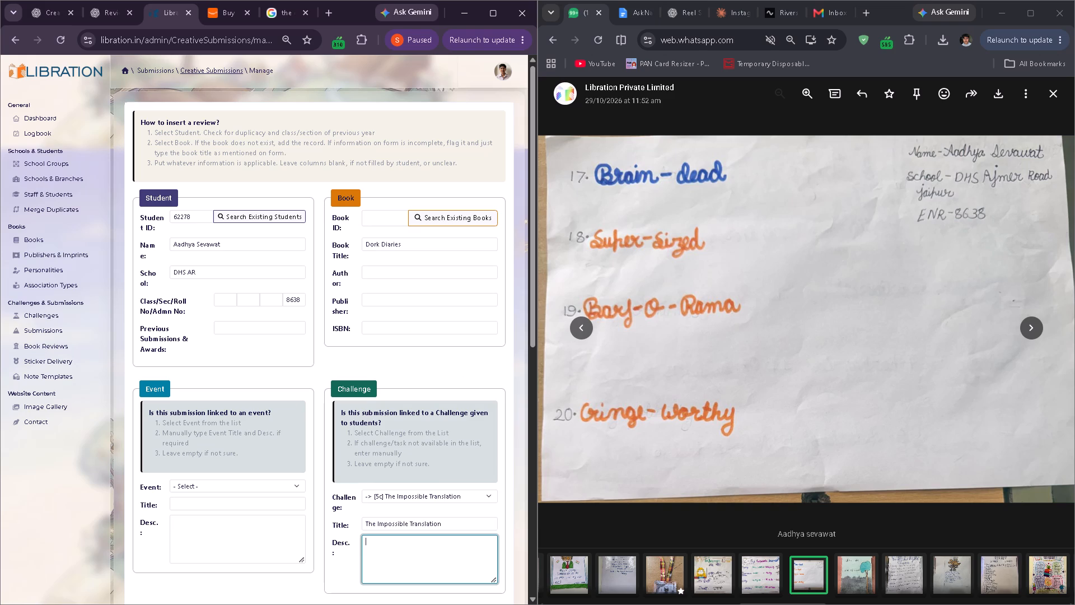
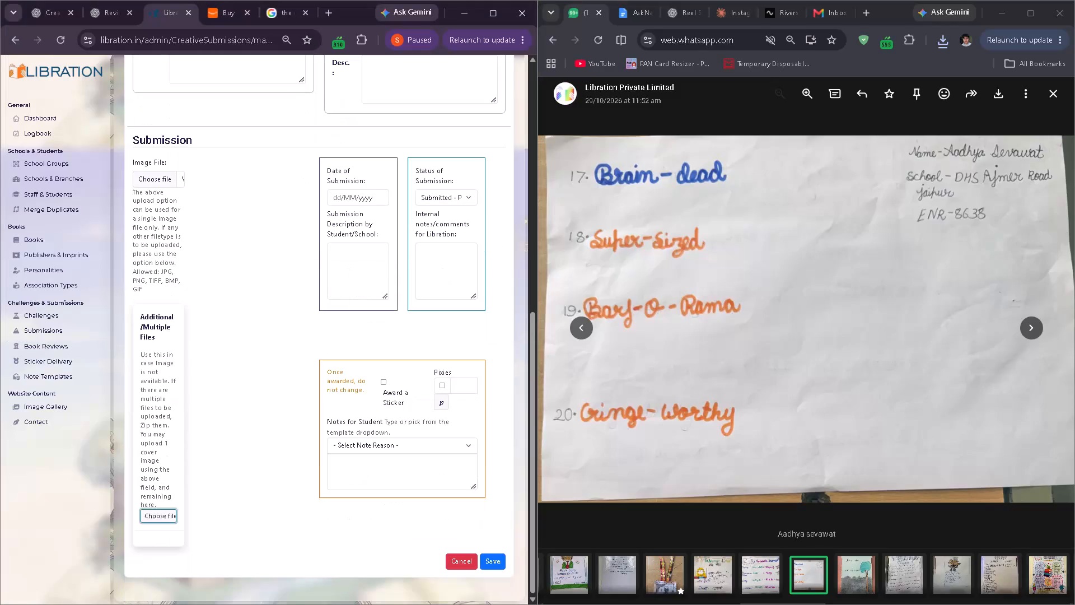
# Attach WhatsApp Image 2026-10-29 at 11.52.43 AM.jpeg to the submission as its additional file.
pyautogui.press('Return')
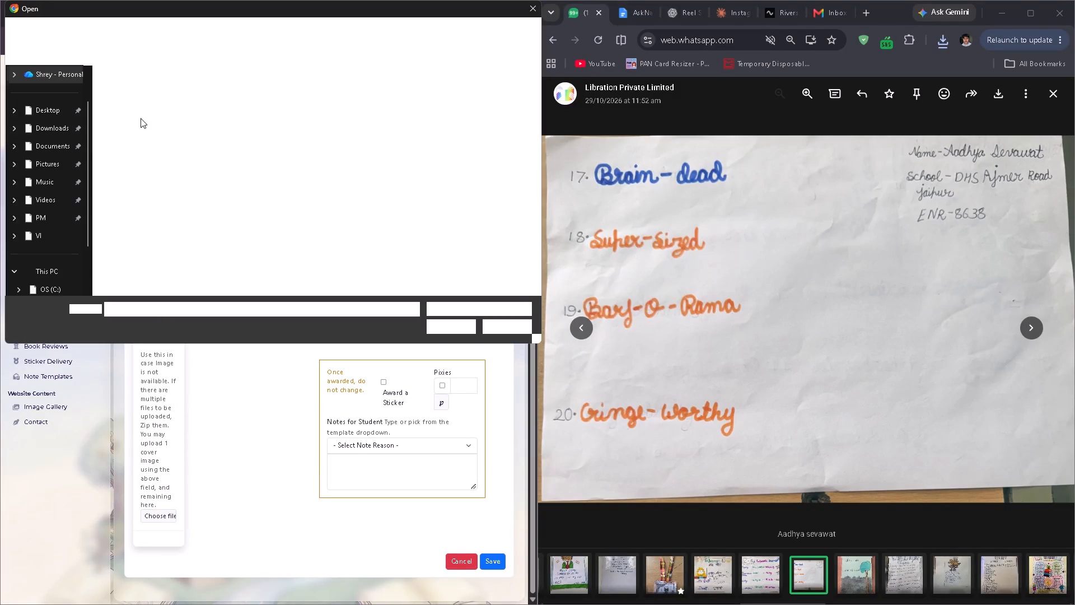
pyautogui.click(141, 118)
pyautogui.click(141, 118)
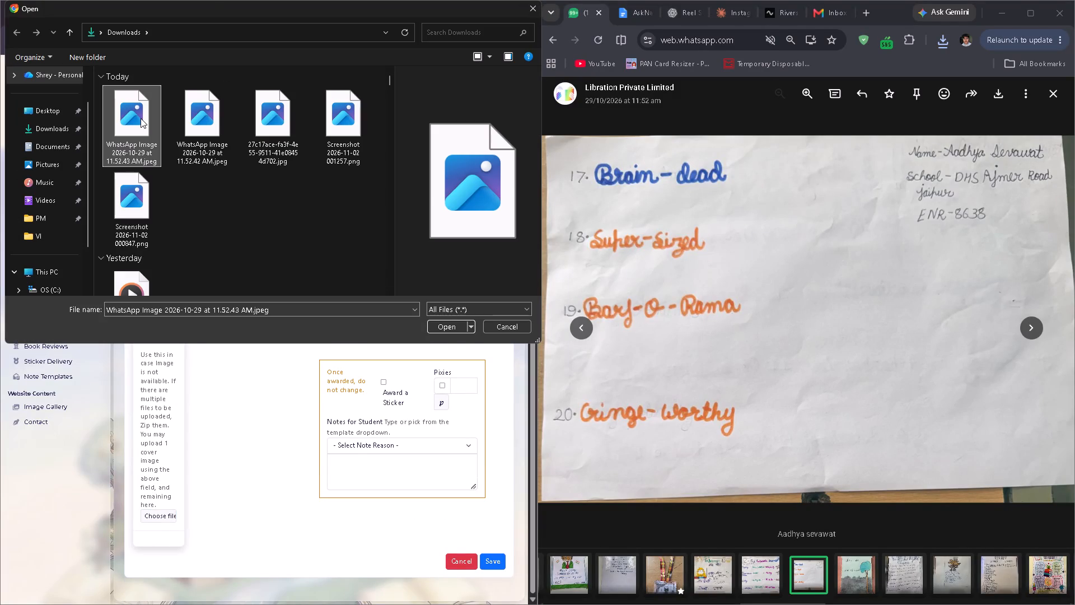
pyautogui.press('Return')
# Set the date of submission to 29/10/2026 and the submission status to Approved.
pyautogui.press('Tab')
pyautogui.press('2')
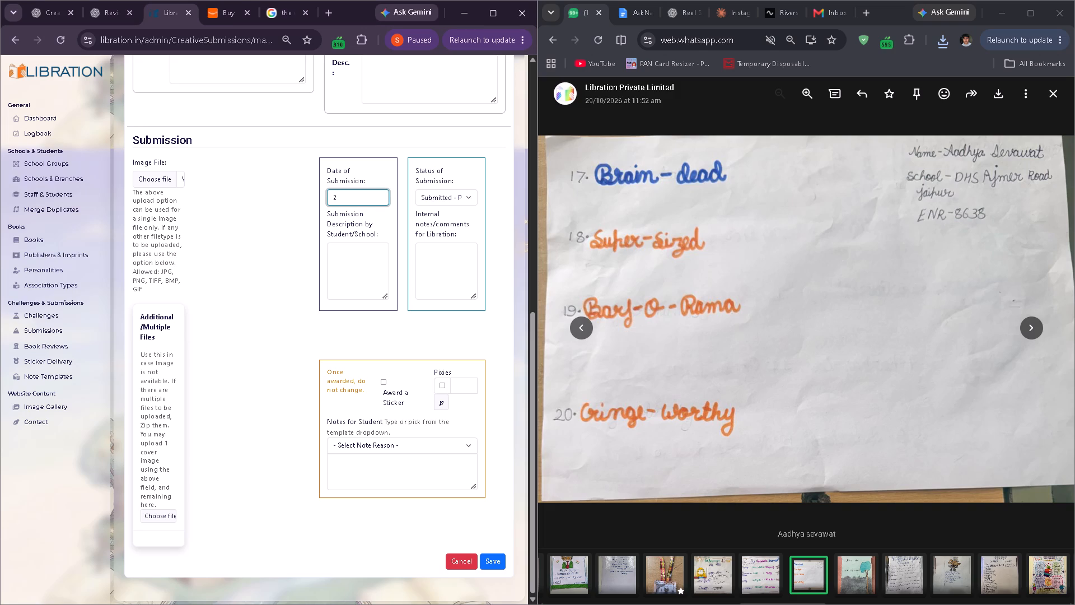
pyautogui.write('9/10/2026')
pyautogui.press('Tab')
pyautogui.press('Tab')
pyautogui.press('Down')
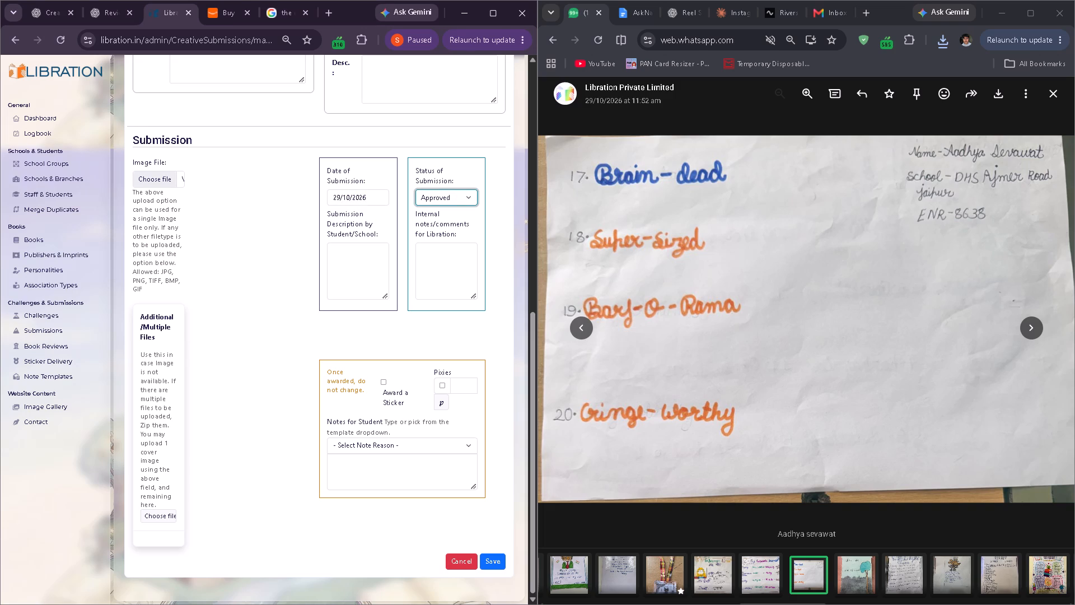
# Award the student a sticker and 300 Pixies for this submission.
pyautogui.click(390, 396)
pyautogui.click(440, 385)
pyautogui.press('Tab')
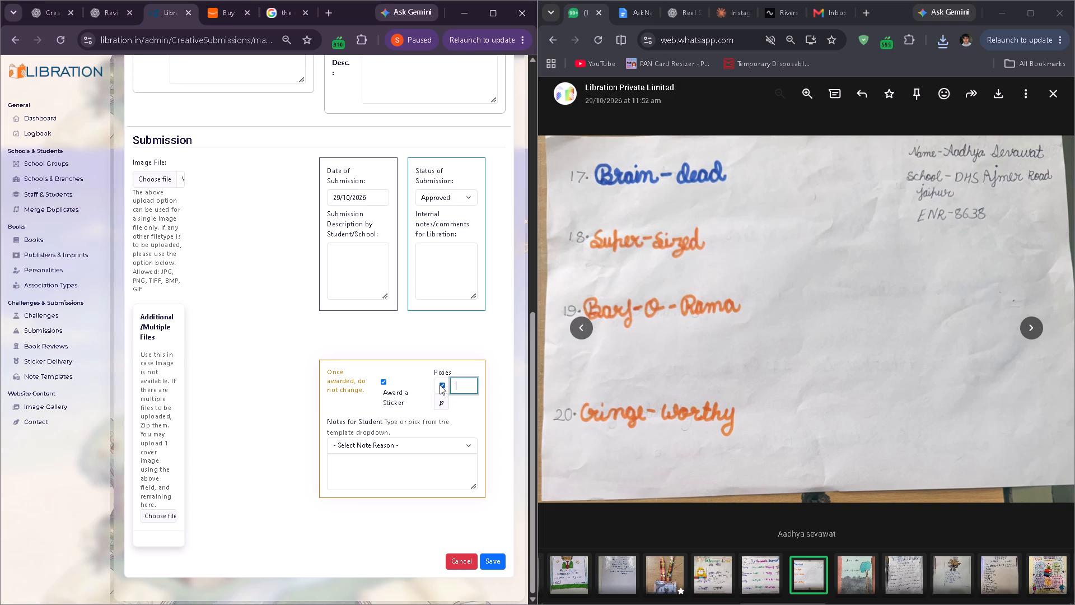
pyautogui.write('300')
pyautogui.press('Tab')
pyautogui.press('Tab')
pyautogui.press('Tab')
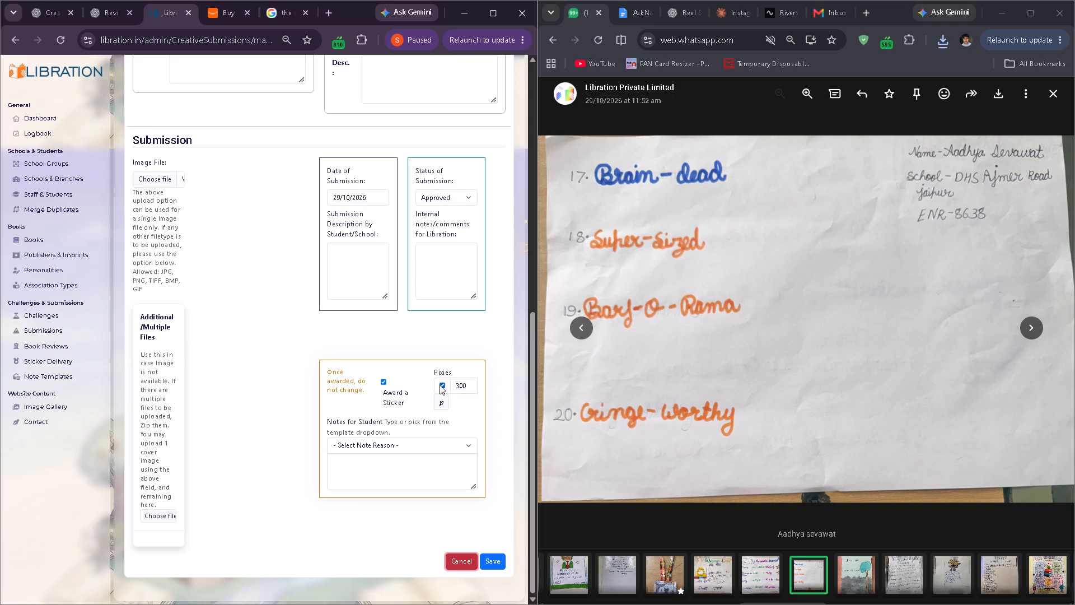
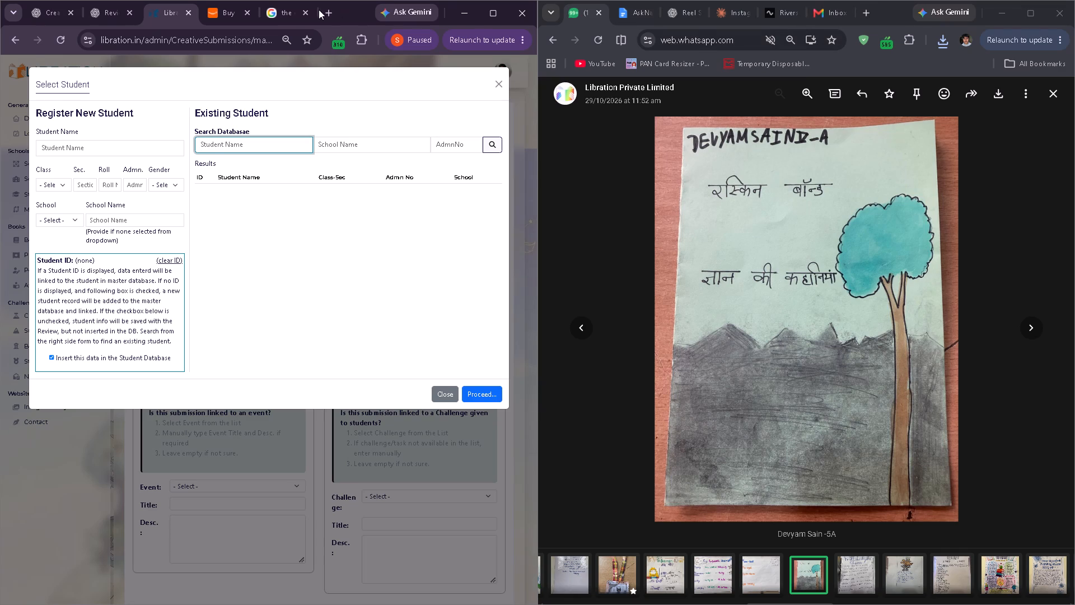
# Search the web for "stories of genius by ruskin bond" to look up the book on the photographed cover.
pyautogui.click(284, 10)
pyautogui.click(237, 38)
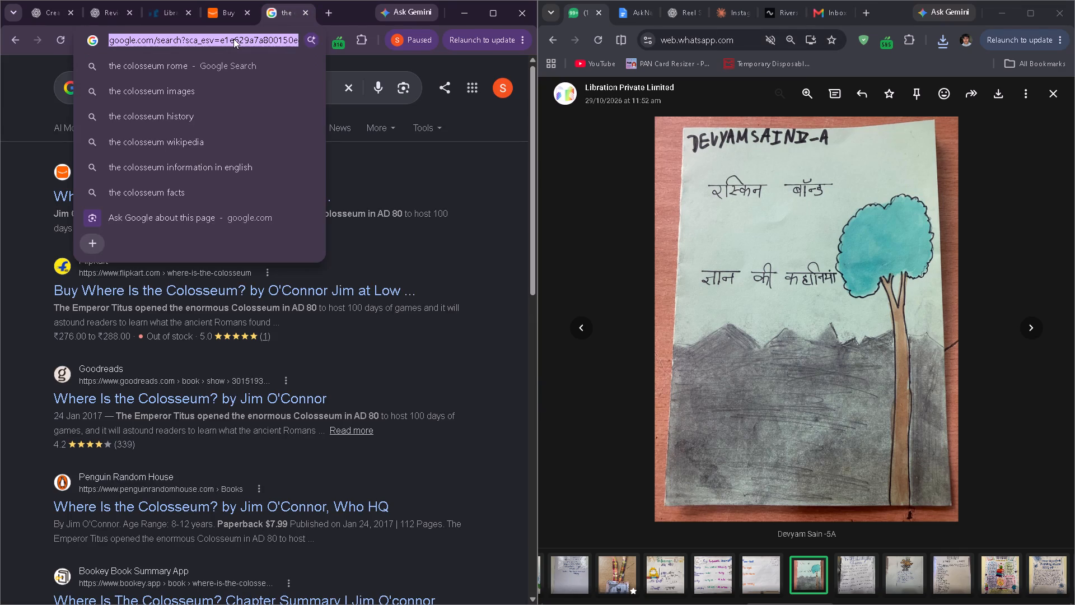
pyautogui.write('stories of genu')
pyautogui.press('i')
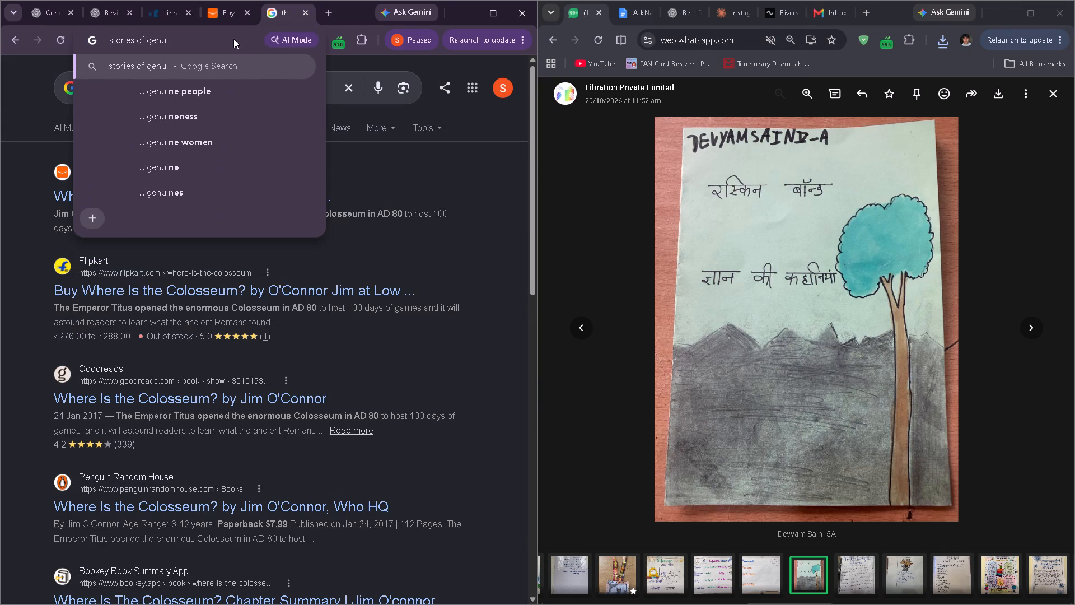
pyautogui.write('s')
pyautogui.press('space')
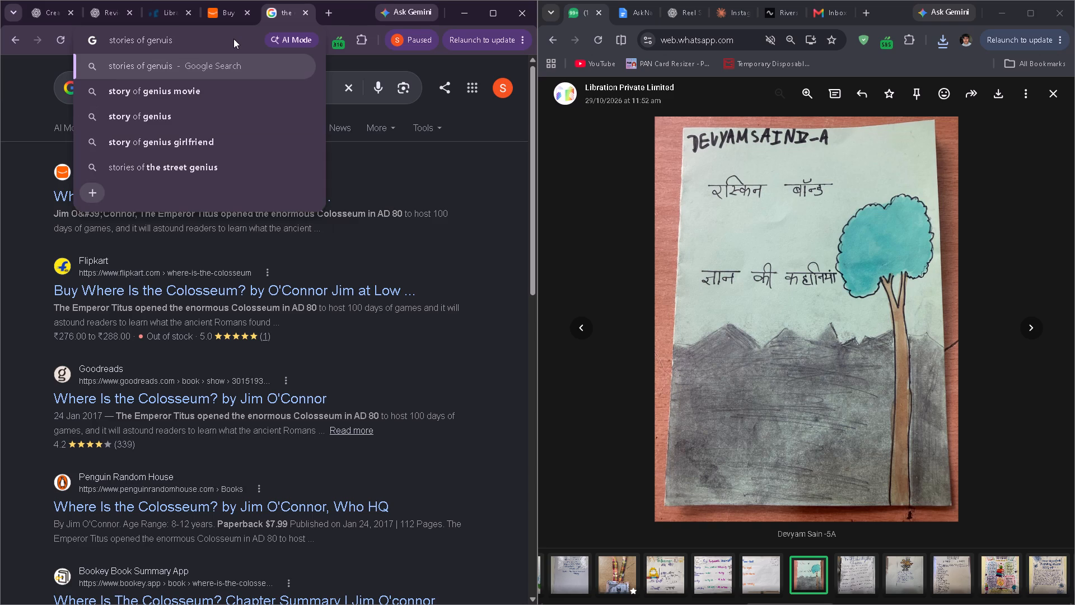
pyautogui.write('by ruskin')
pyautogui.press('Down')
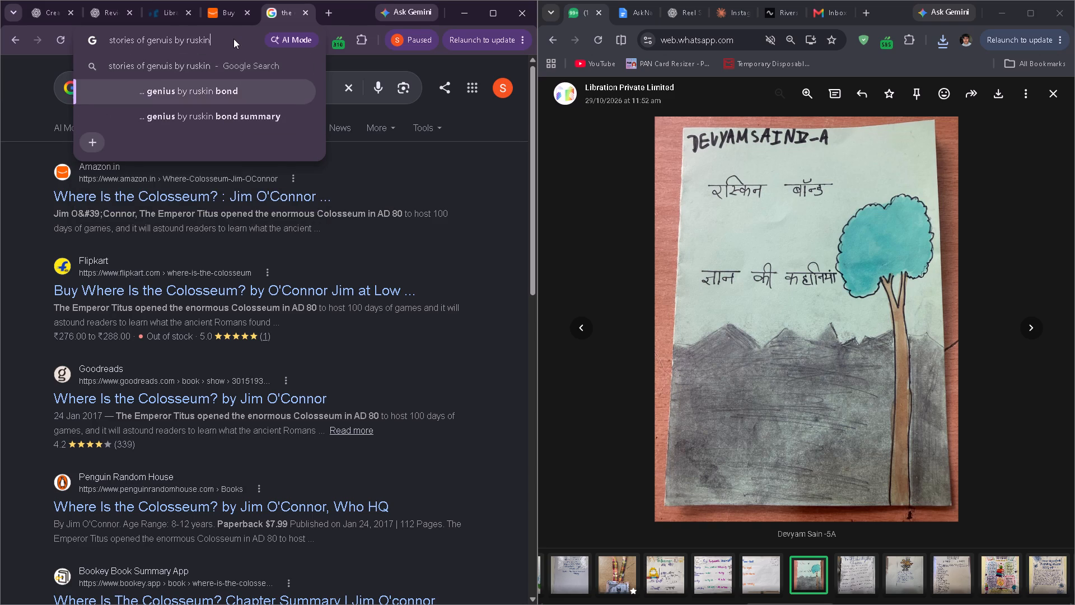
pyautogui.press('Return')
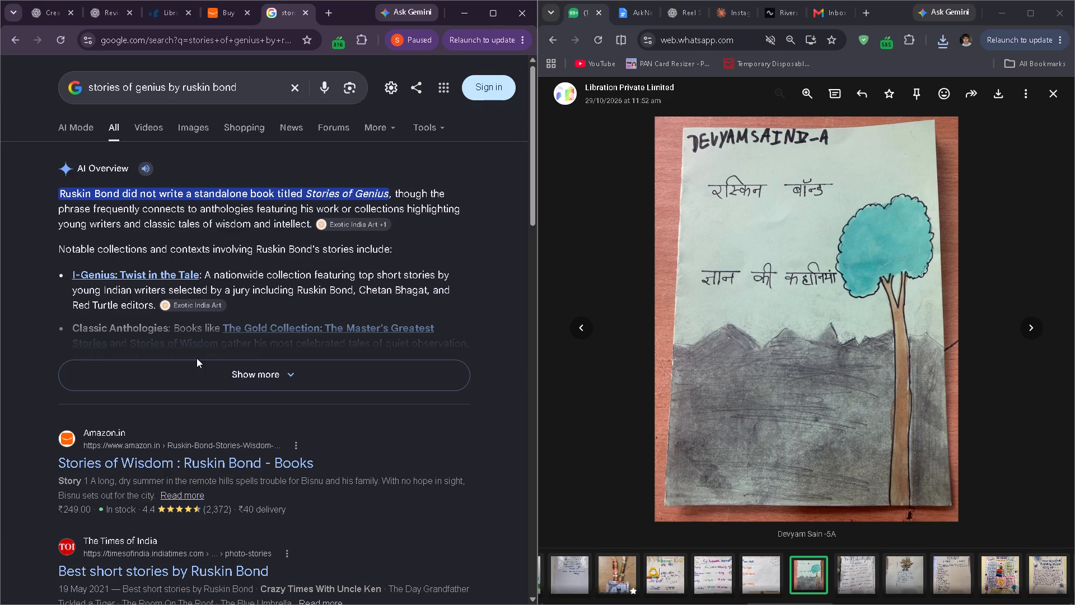
# Return to the student selection in Libration and search existing students by the first name in the photo caption.
pyautogui.click(165, 21)
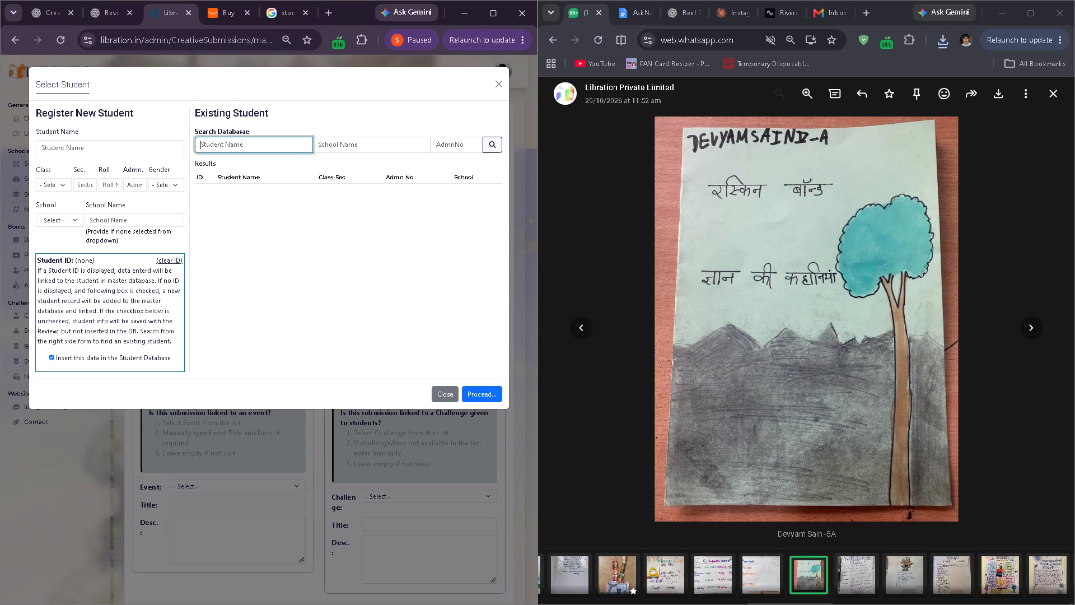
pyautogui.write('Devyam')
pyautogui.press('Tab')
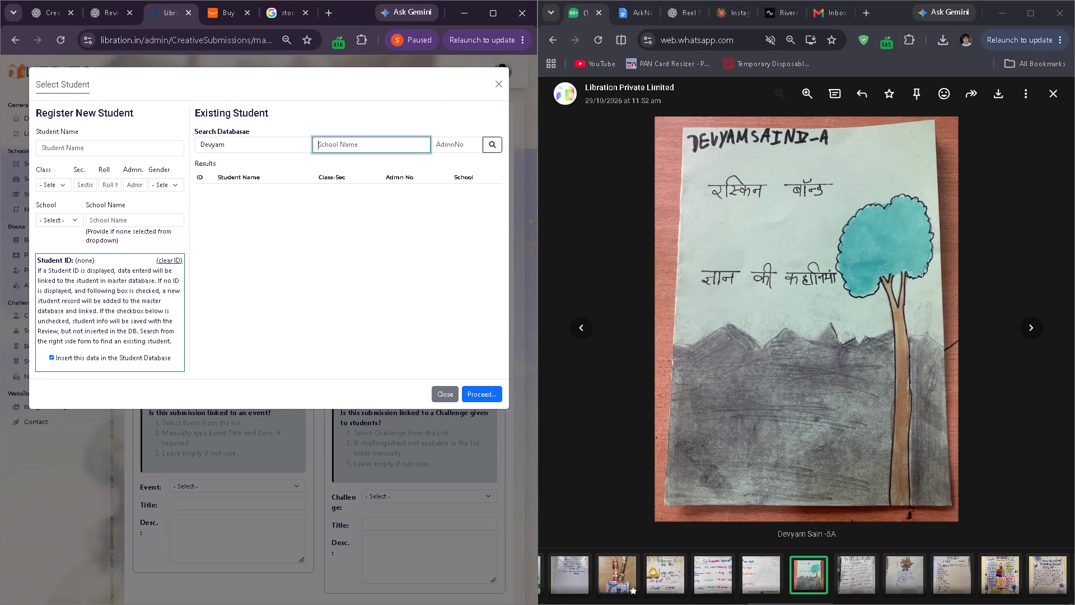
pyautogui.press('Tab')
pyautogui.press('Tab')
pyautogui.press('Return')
# Fill in the new student registration with the student's full name from the photo caption, class 5 and section A, and go on to the school.
pyautogui.click(251, 151)
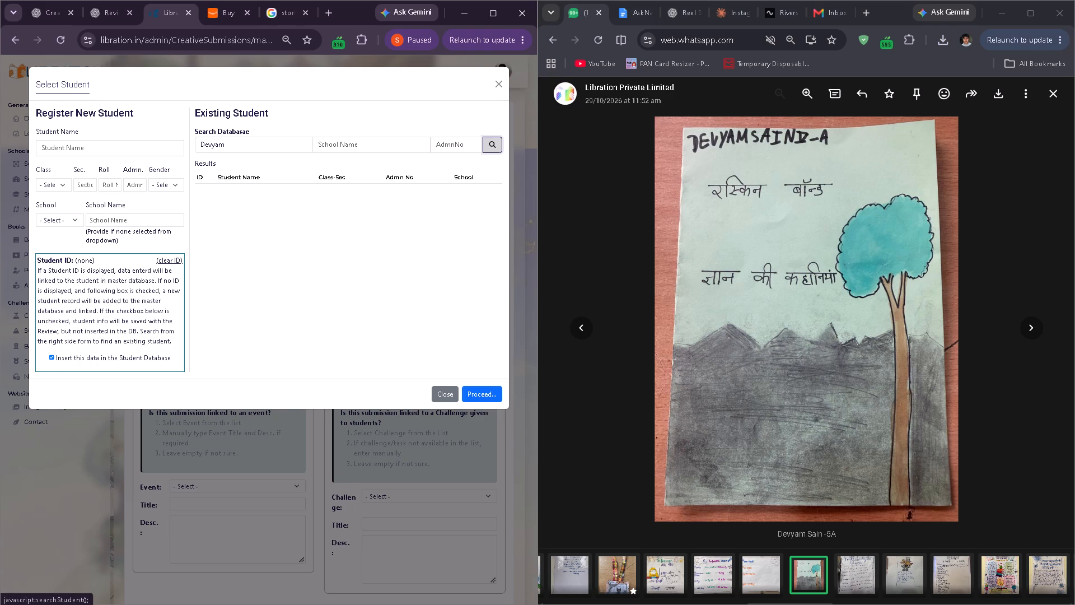
pyautogui.hotkey('ctrl', 'a')
pyautogui.hotkey('ctrl', 'c')
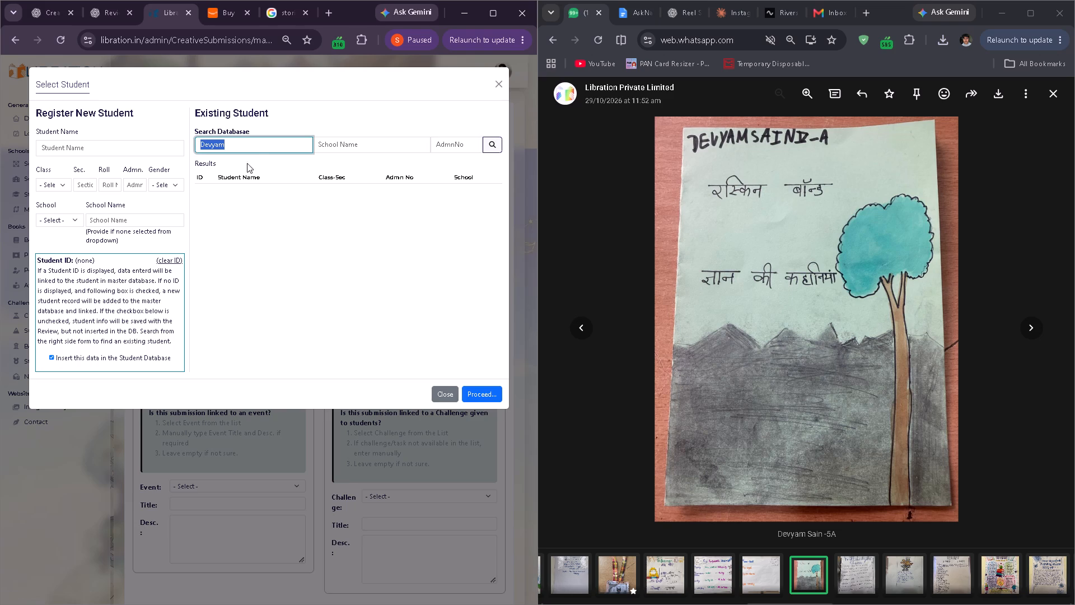
pyautogui.hotkey('ctrl', 'x')
pyautogui.keyDown('ctrl'); pyautogui.click(125, 137); pyautogui.keyUp('ctrl')
pyautogui.keyDown('ctrl'); pyautogui.click(119, 141); pyautogui.keyUp('ctrl')
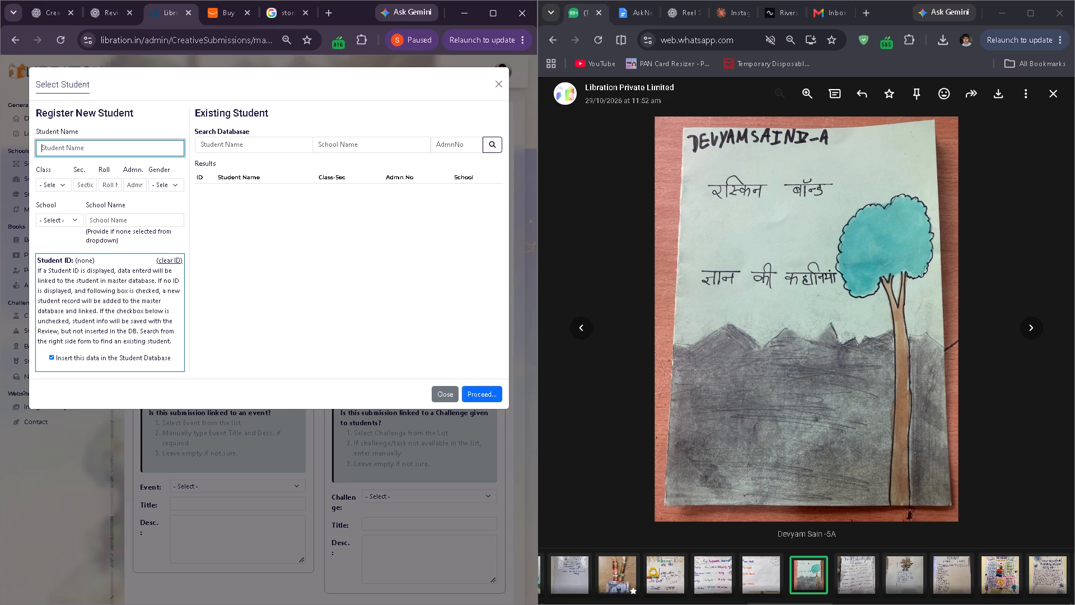
pyautogui.hotkey('ctrl', 'v')
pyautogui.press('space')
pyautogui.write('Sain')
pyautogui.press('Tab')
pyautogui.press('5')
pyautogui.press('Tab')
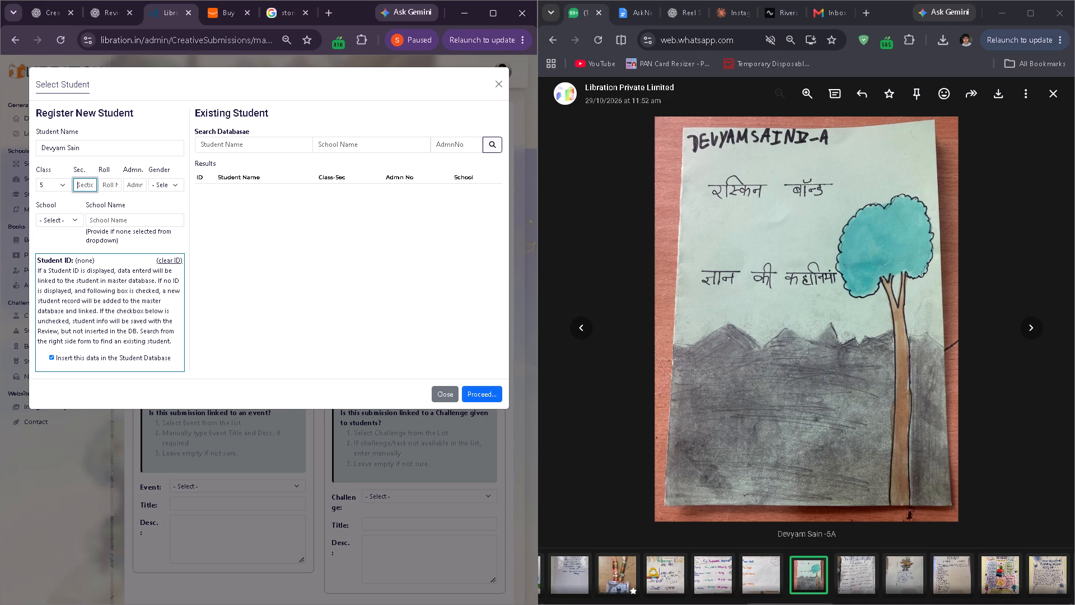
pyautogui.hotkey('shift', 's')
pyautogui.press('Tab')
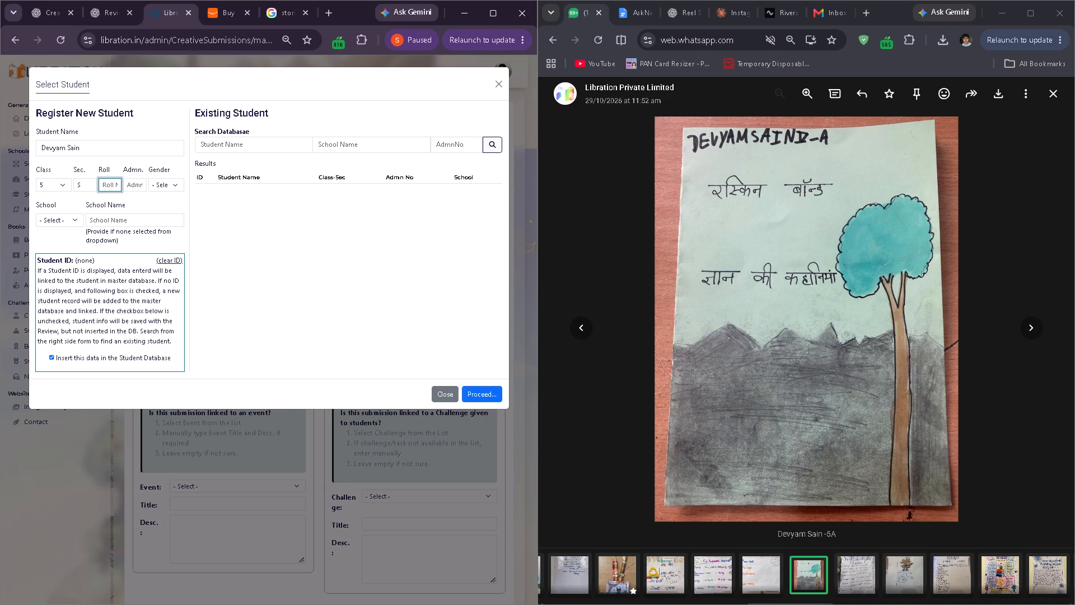
pyautogui.doubleClick(88, 189)
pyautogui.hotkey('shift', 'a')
pyautogui.press('Tab')
pyautogui.press('Tab')
pyautogui.press('Tab')
pyautogui.press('Tab')
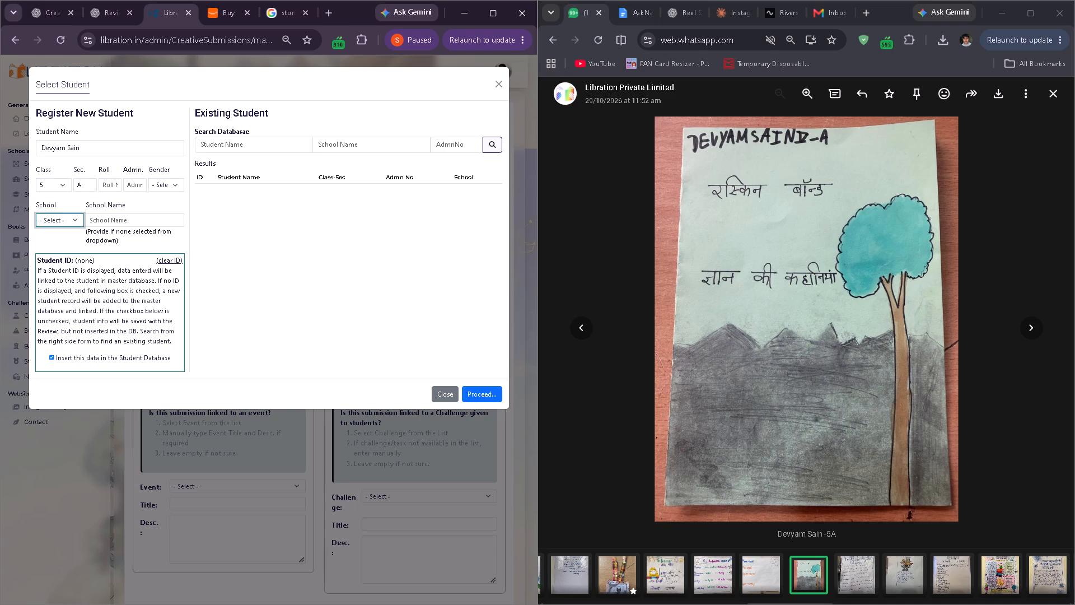
# Set the new class 5 A student's school to DHS VDN and register the student for this submission.
pyautogui.write('dd')
pyautogui.press('Tab')
pyautogui.press('Tab')
pyautogui.press('Tab')
pyautogui.press('Tab')
pyautogui.press('Tab')
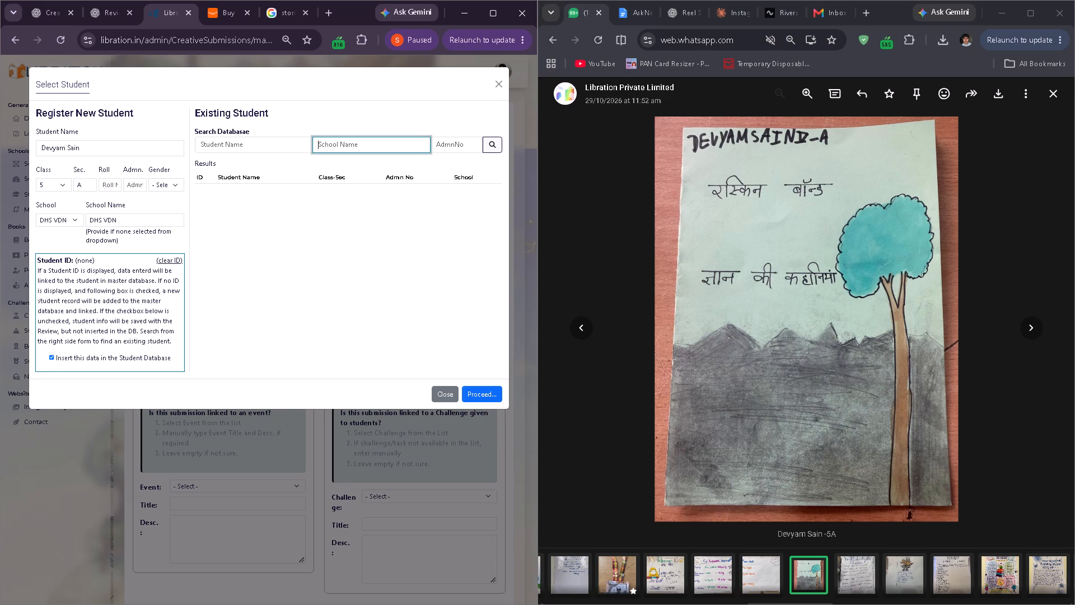
pyautogui.press('Tab')
pyautogui.press('Tab')
pyautogui.press('Tab')
pyautogui.press('Tab')
pyautogui.press('Return')
# Search the existing books for "Wisdom" and choose "Ruskin Bond : Stories of Wisdom" as the submission's book.
pyautogui.press('Tab')
pyautogui.press('Tab')
pyautogui.press('Tab')
pyautogui.press('Tab')
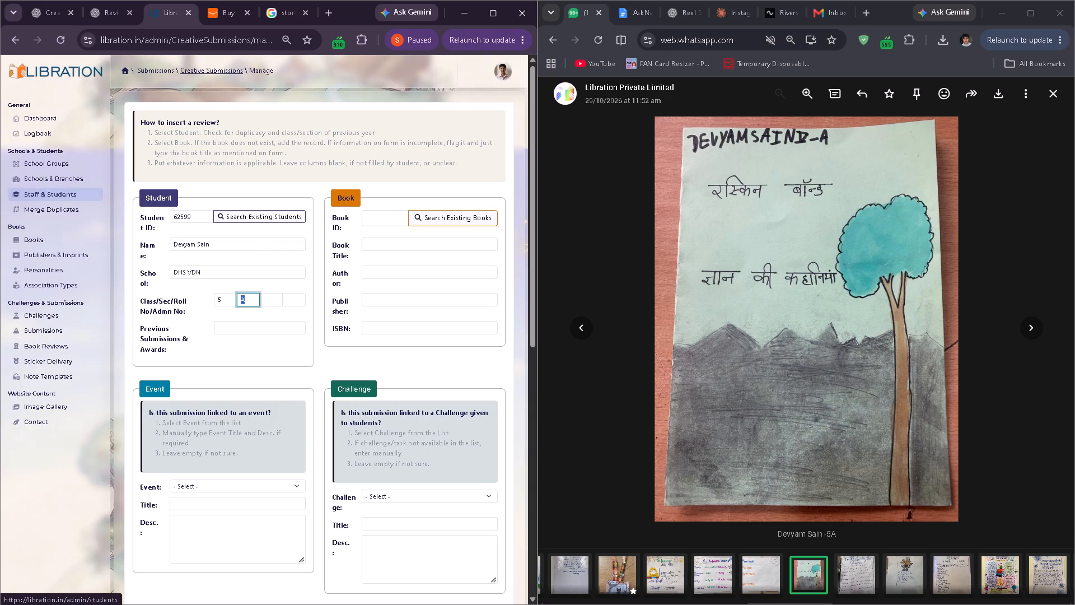
pyautogui.press('Tab')
pyautogui.press('Tab')
pyautogui.press('Tab')
pyautogui.press('Tab')
pyautogui.press('Tab')
pyautogui.press('Return')
pyautogui.press('Tab')
pyautogui.press('Tab')
pyautogui.press('Tab')
pyautogui.press('Tab')
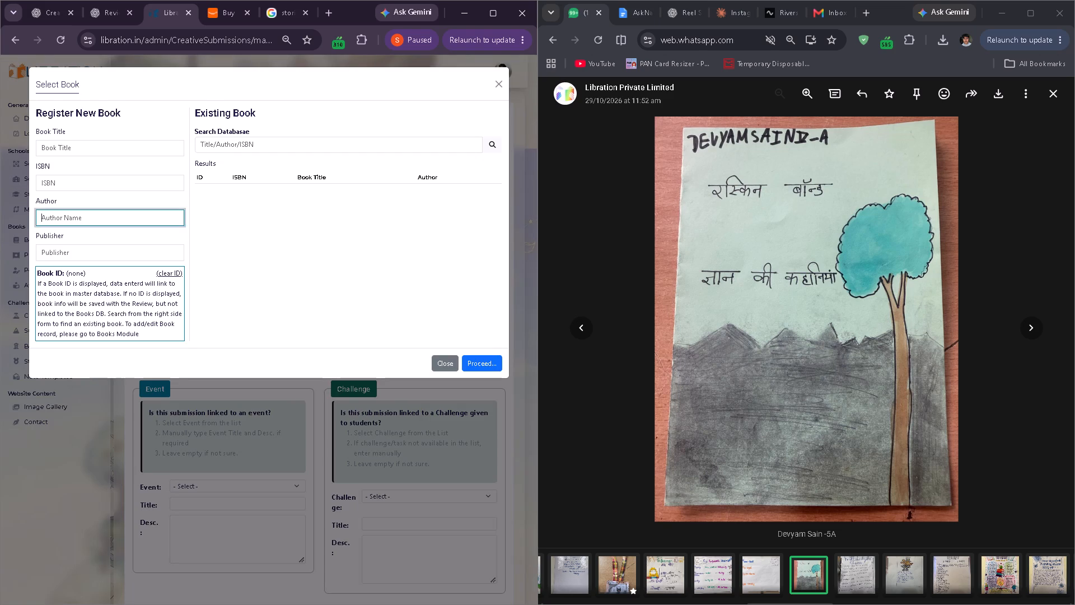
pyautogui.press('Tab')
pyautogui.press('Tab')
pyautogui.press('Tab')
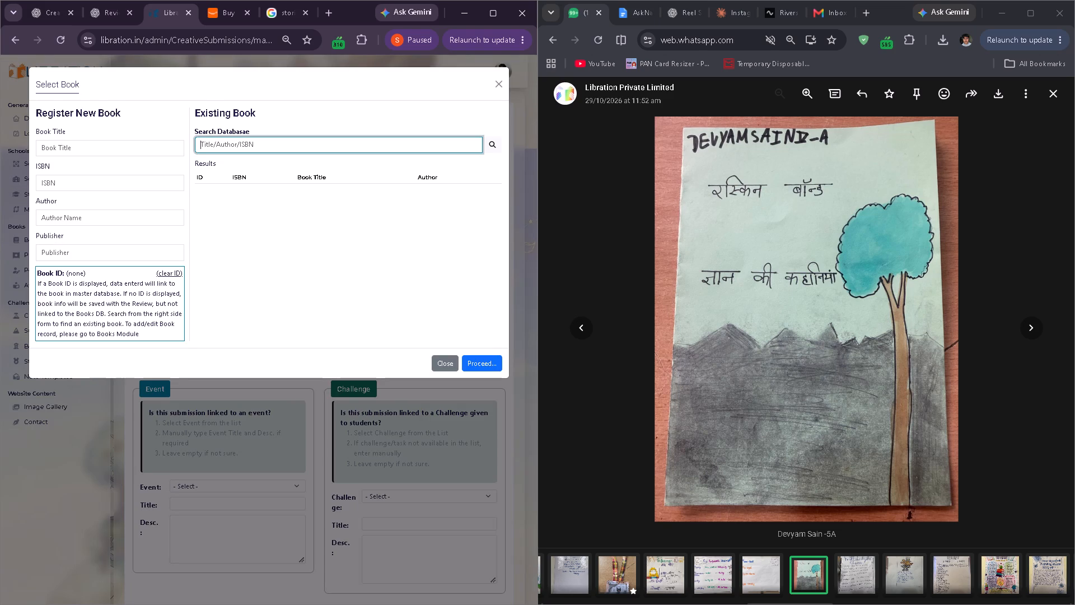
pyautogui.write('Ws')
pyautogui.press('BackSpace')
pyautogui.write('iso')
pyautogui.press('BackSpace')
pyautogui.write('dom')
pyautogui.press('Tab')
pyautogui.press('Return')
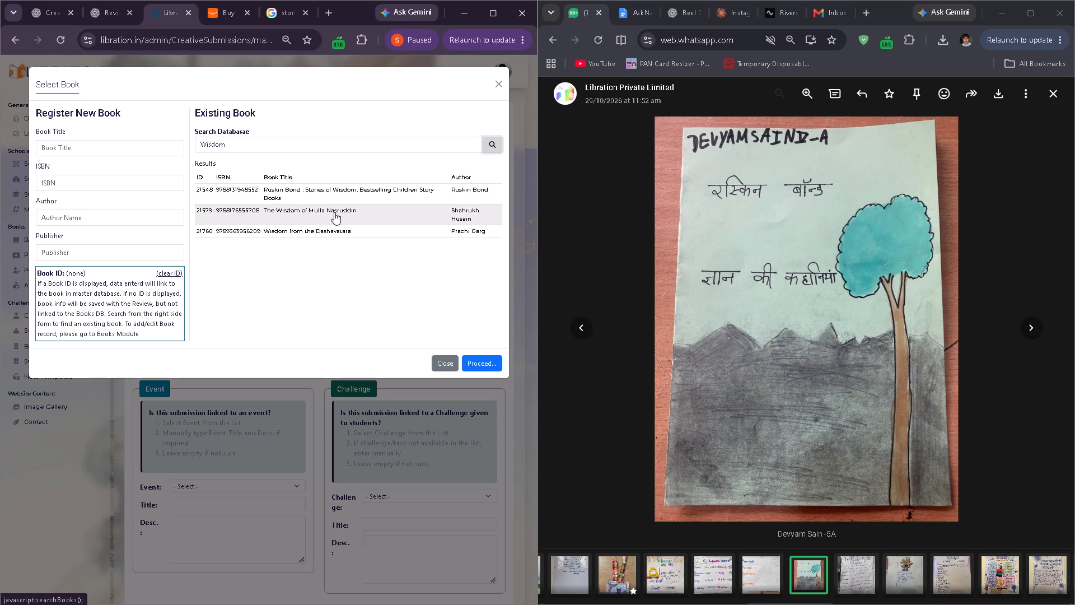
pyautogui.click(348, 194)
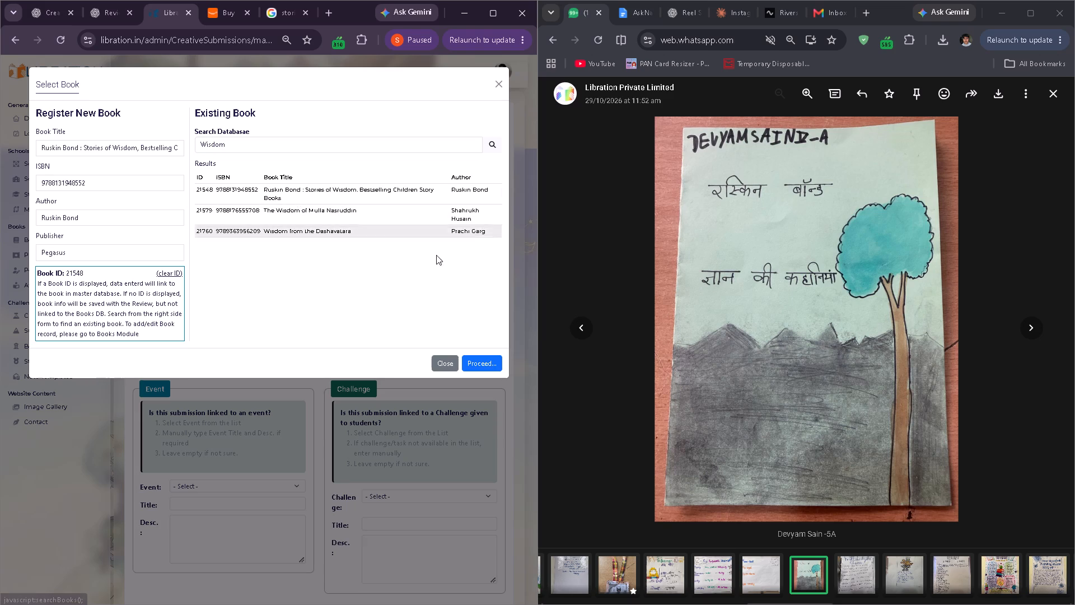
# Apply the selected book "Ruskin Bond : Stories of Wisdom" to the submission form.
pyautogui.click(490, 365)
# Link the submission to the challenge "[5a] Re-Cover" and enter "Re-Cover" as the challenge title.
pyautogui.press('Tab')
pyautogui.press('Tab')
pyautogui.press('Tab')
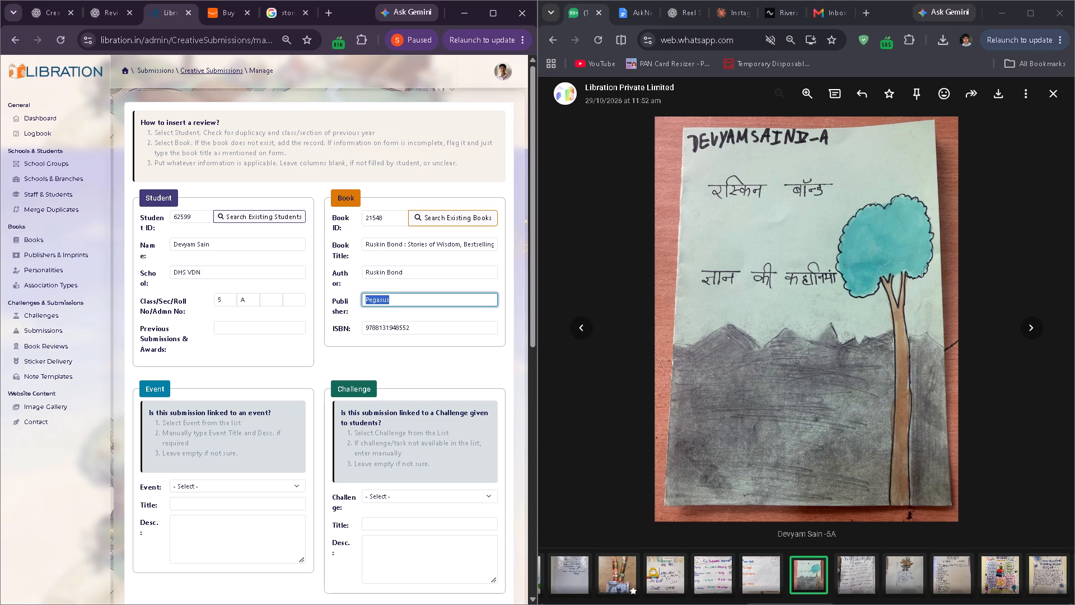
pyautogui.press('Tab')
pyautogui.press('Tab')
pyautogui.press('Tab')
pyautogui.press('Tab')
pyautogui.press('Tab')
pyautogui.press('Return')
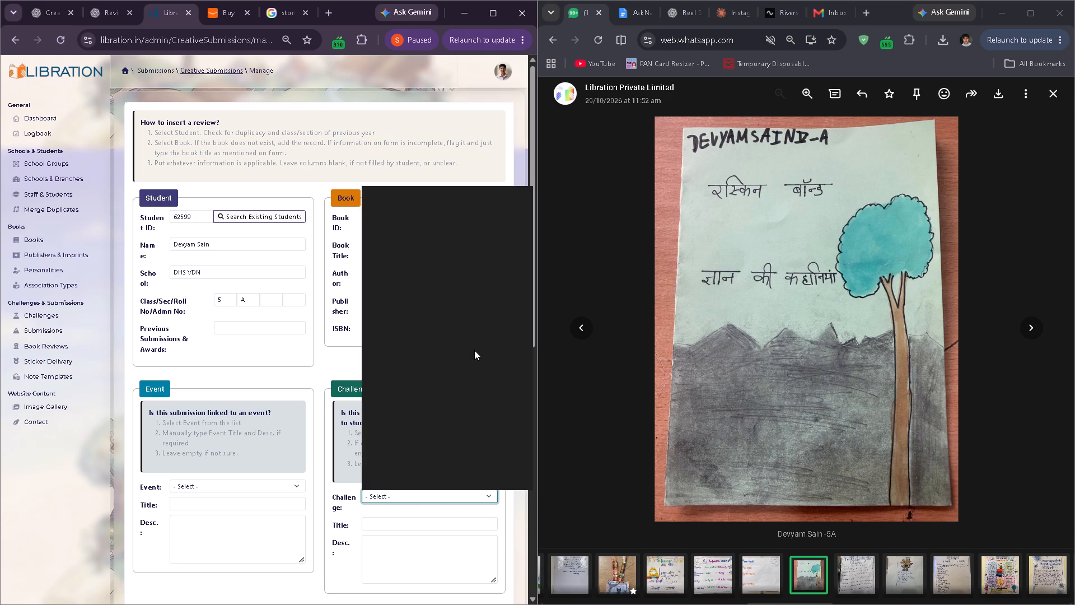
pyautogui.press('Down')
pyautogui.press('Down')
pyautogui.press('Down')
pyautogui.press('Down')
pyautogui.press('Down')
pyautogui.press('Down')
pyautogui.press('Down')
pyautogui.press('Down')
pyautogui.press('Down')
pyautogui.press('Down')
pyautogui.press('Down')
pyautogui.press('Down')
pyautogui.press('Down')
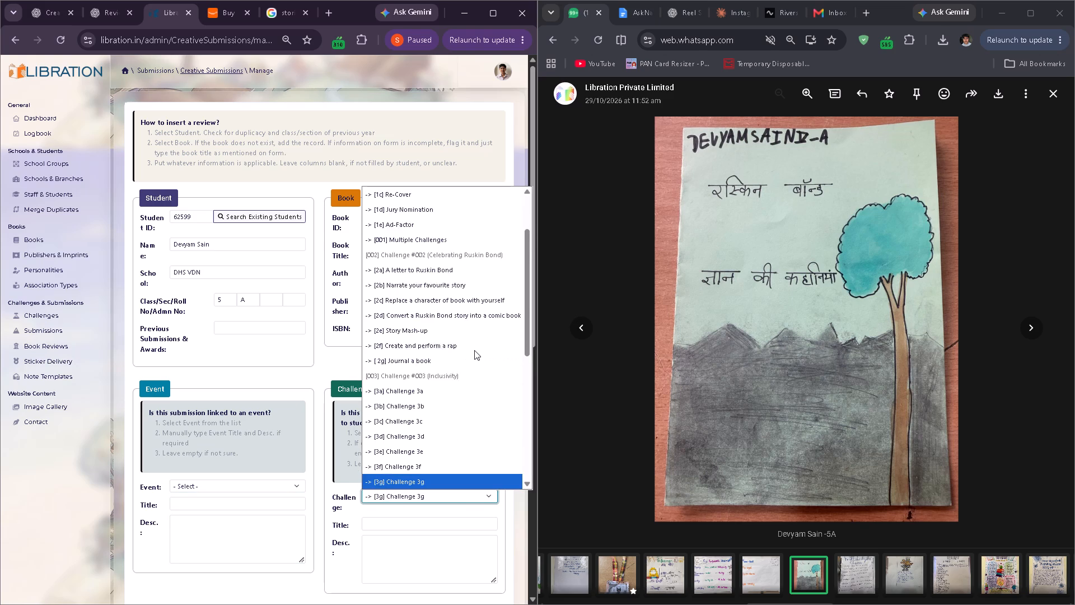
pyautogui.press('Down')
pyautogui.press('Down')
pyautogui.press('Down')
pyautogui.press('Down')
pyautogui.press('Down')
pyautogui.press('Down')
pyautogui.press('Down')
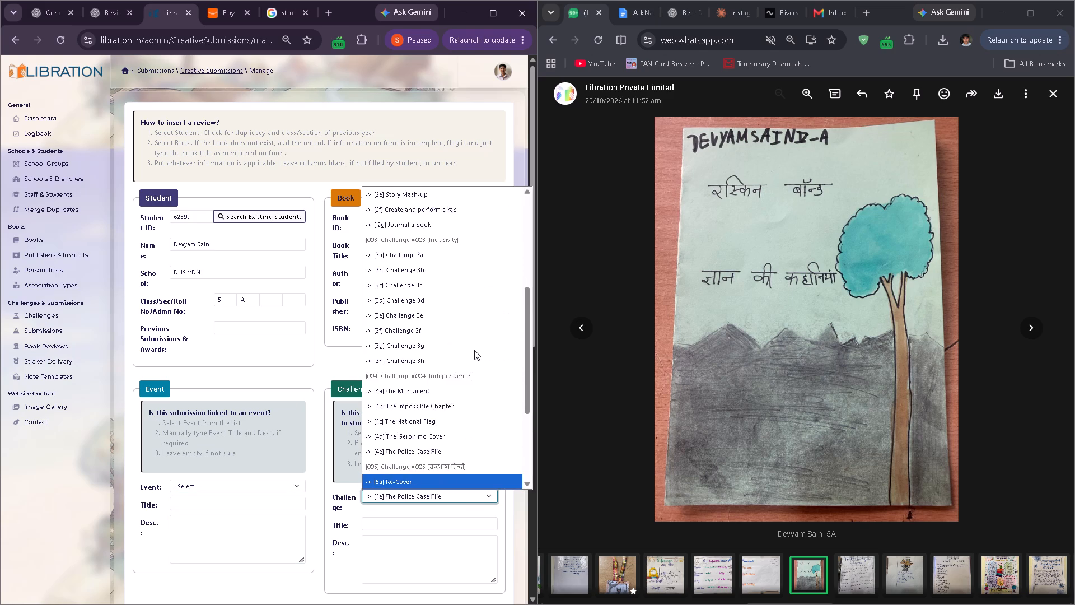
pyautogui.press('Down')
pyautogui.press('Up')
pyautogui.press('Return')
pyautogui.press('Tab')
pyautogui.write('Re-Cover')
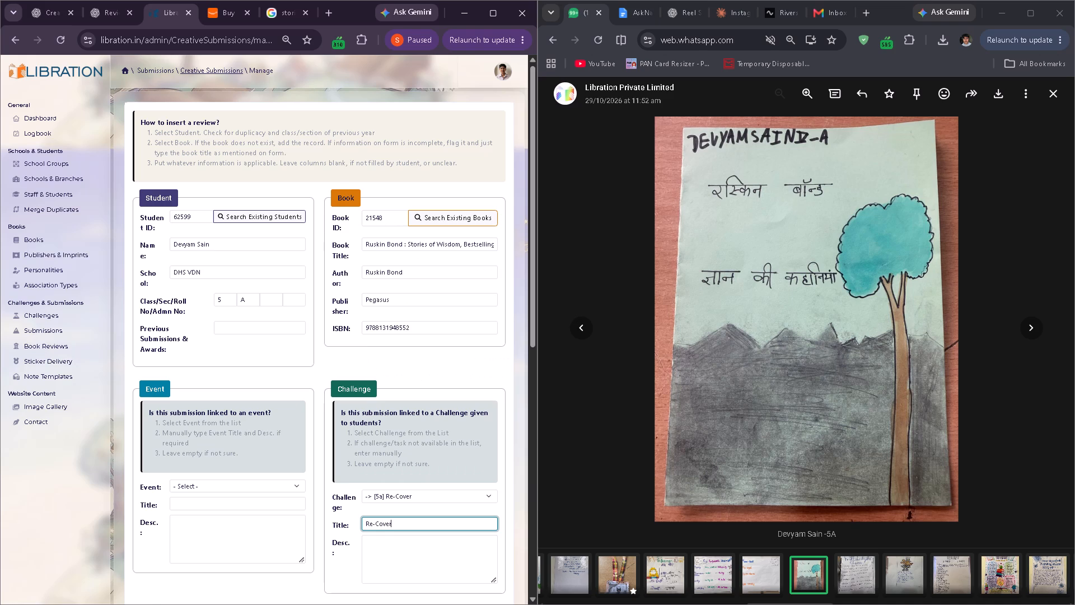
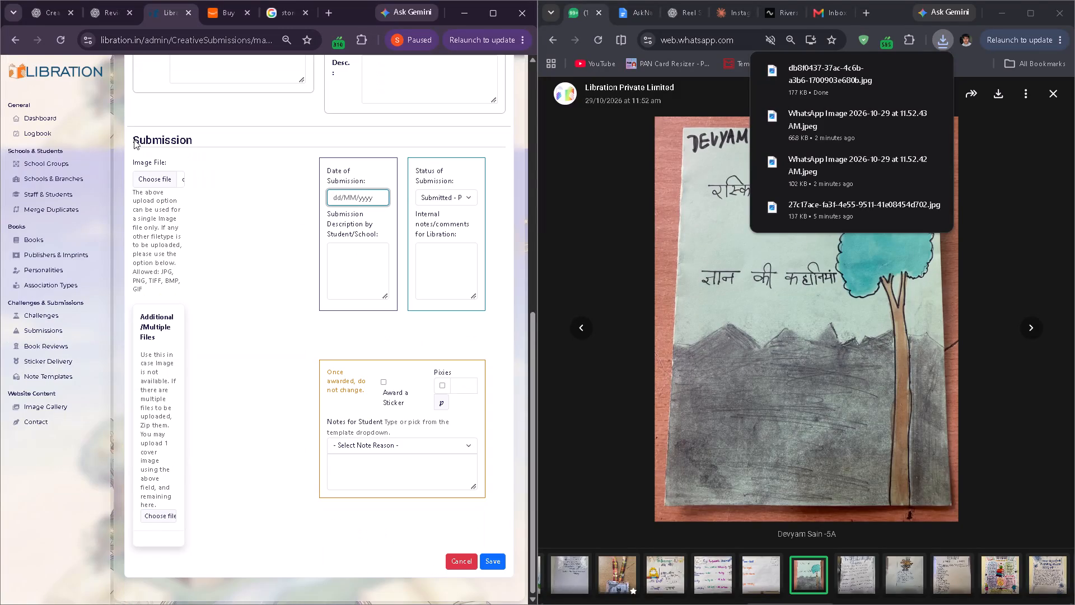
# Set the date of submission to 29/10/2026 and the submission status to Approved.
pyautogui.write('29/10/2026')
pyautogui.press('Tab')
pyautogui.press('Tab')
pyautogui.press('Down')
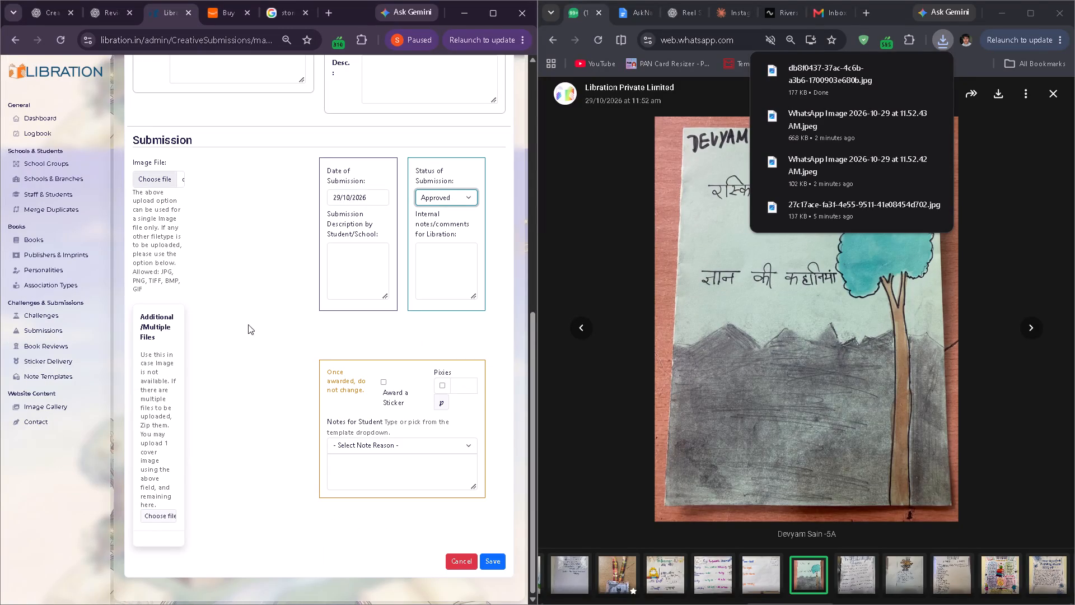
# Award a sticker and 300 Pixies for this Ruskin Bond book submission.
pyautogui.click(398, 399)
pyautogui.click(441, 387)
pyautogui.press('Tab')
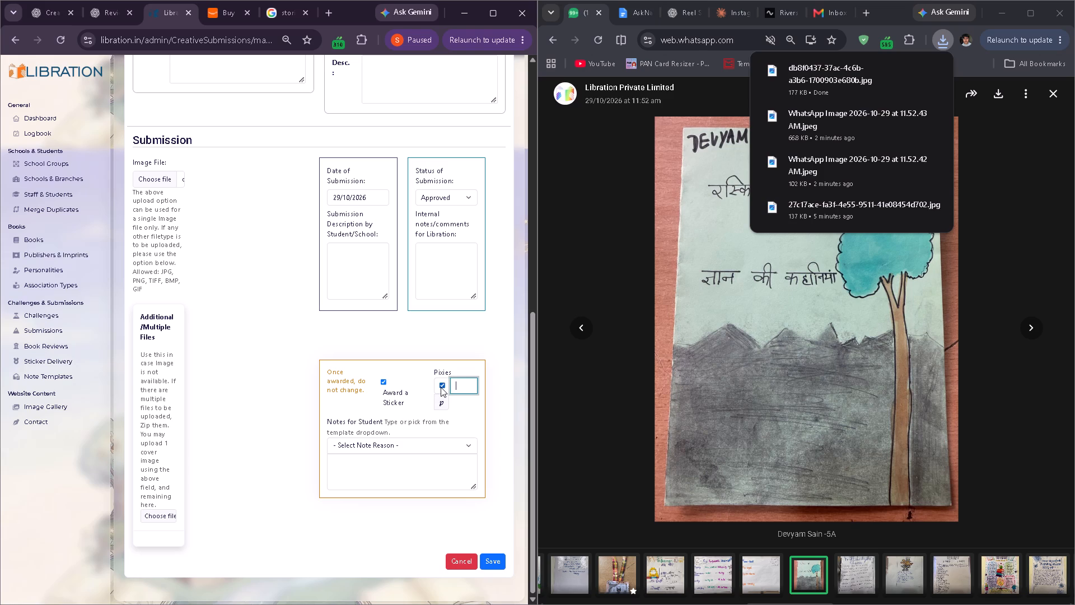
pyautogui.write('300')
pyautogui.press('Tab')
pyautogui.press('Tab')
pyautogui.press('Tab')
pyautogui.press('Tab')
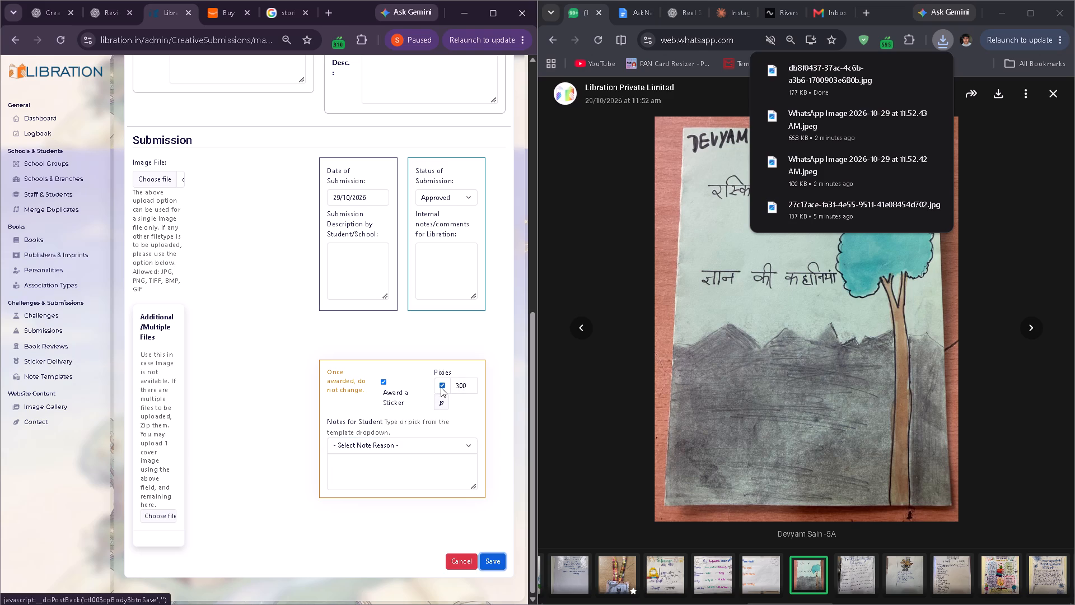
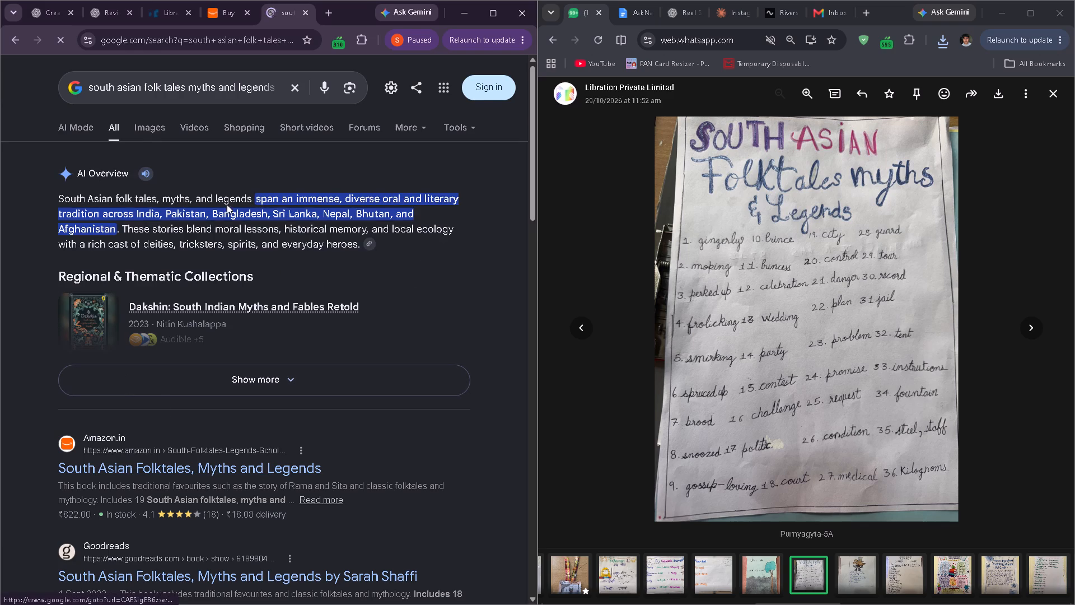
# Refine the web search to "south asian folk tales myths and legends book" and open the Amazon listing for South Asian Folktales, Myths and Legends.
pyautogui.click(242, 85)
pyautogui.press('Right')
pyautogui.press('Right')
pyautogui.press('Right')
pyautogui.press('Right')
pyautogui.press('Right')
pyautogui.press('Right')
pyautogui.press('Right')
pyautogui.press('Right')
pyautogui.press('Right')
pyautogui.press('Right')
pyautogui.press('Right')
pyautogui.press('Right')
pyautogui.press('Right')
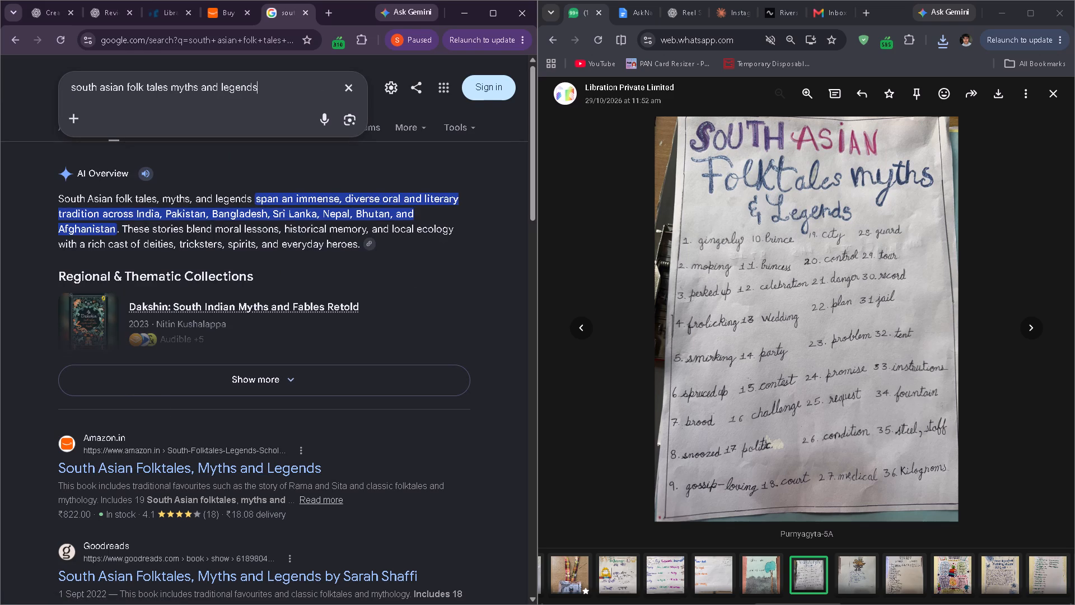
pyautogui.press('space')
pyautogui.write('book')
pyautogui.press('Return')
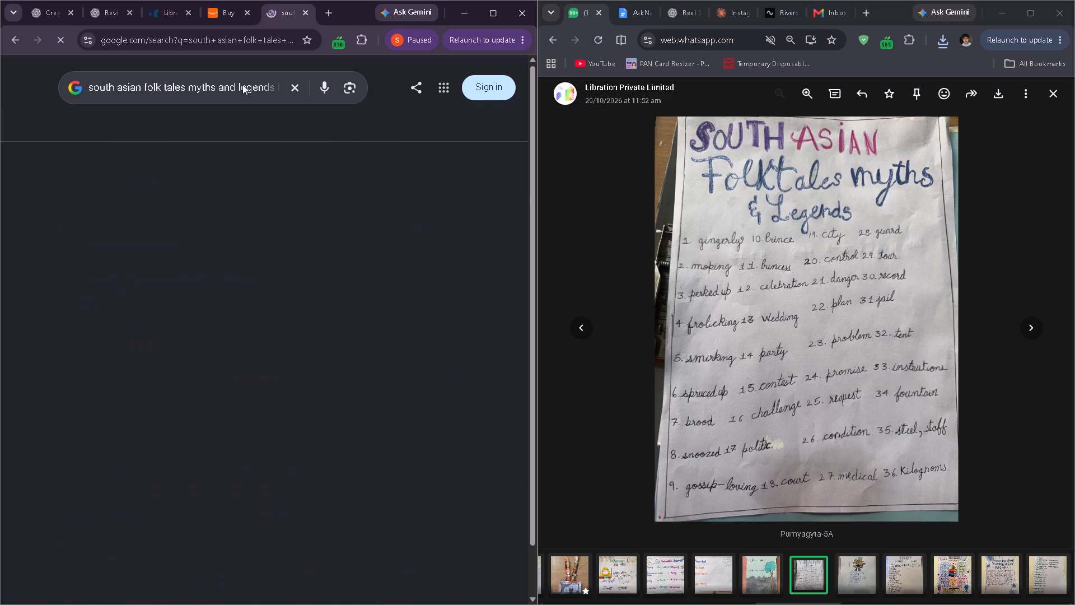
pyautogui.click(142, 202)
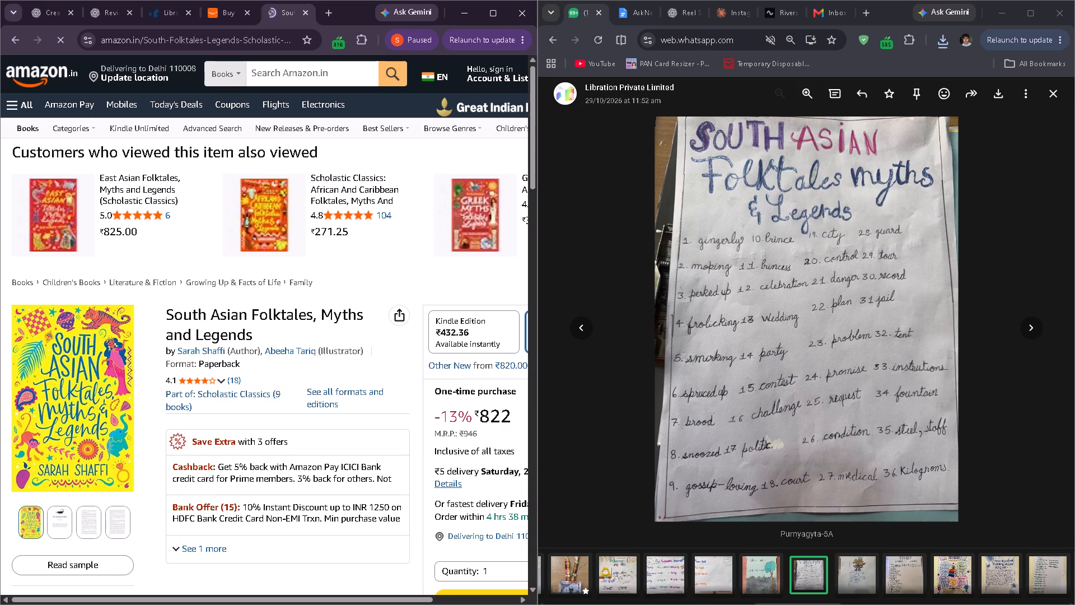
# Copy the book title "South Asian Folktales, Myths and Legends" together with its author line, Sarah Shaffi, from the listing.
pyautogui.moveTo(169, 315); pyautogui.dragTo(229, 353)
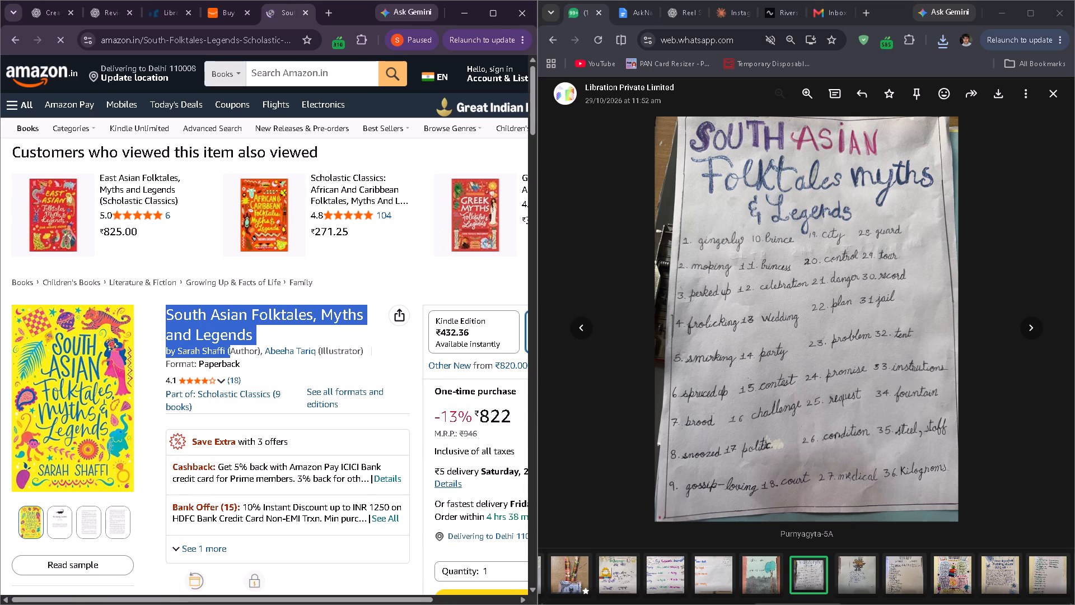
pyautogui.moveTo(229, 353); pyautogui.dragTo(223, 357)
pyautogui.moveTo(223, 357); pyautogui.dragTo(226, 357)
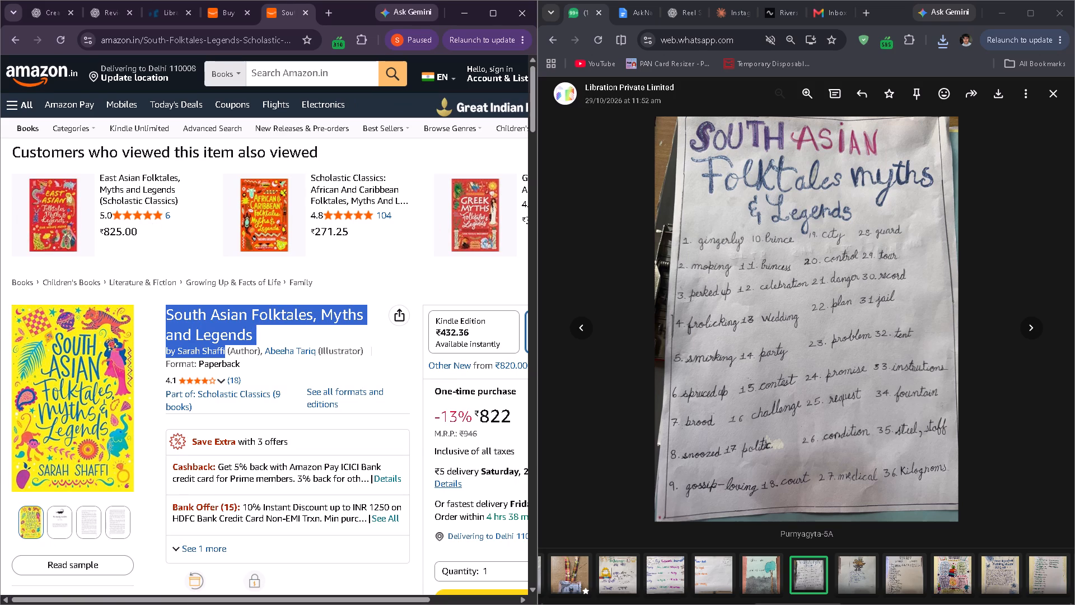
pyautogui.hotkey('ctrl', 'c')
# Switch back to the Libration admin and start another blank creative submission entry.
pyautogui.keyDown('ctrl'); pyautogui.click(157, 13); pyautogui.keyUp('ctrl')
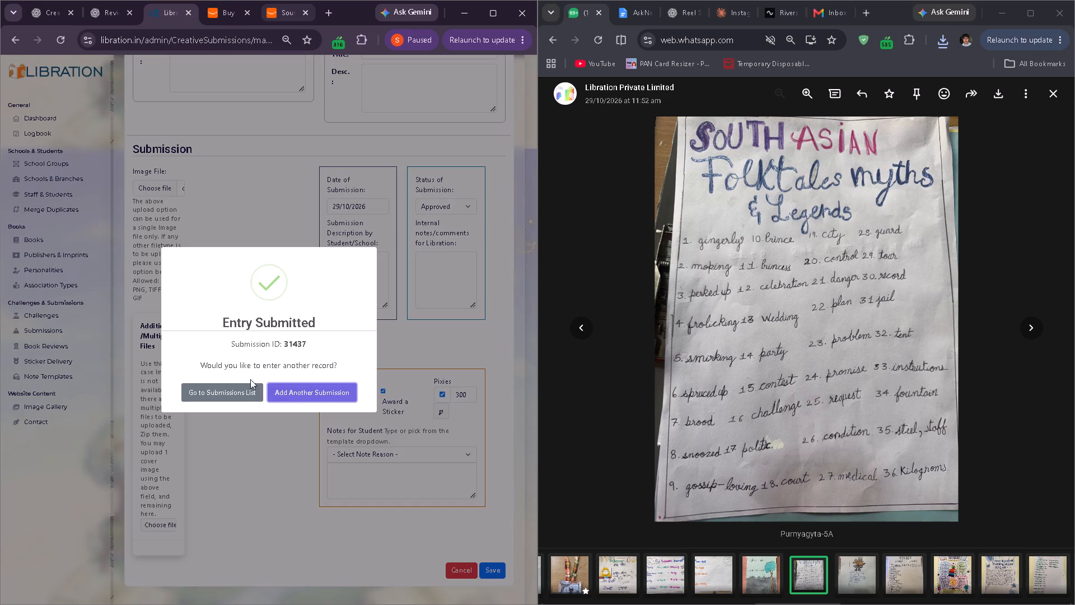
pyautogui.keyDown('ctrl'); pyautogui.click(292, 394); pyautogui.keyUp('ctrl')
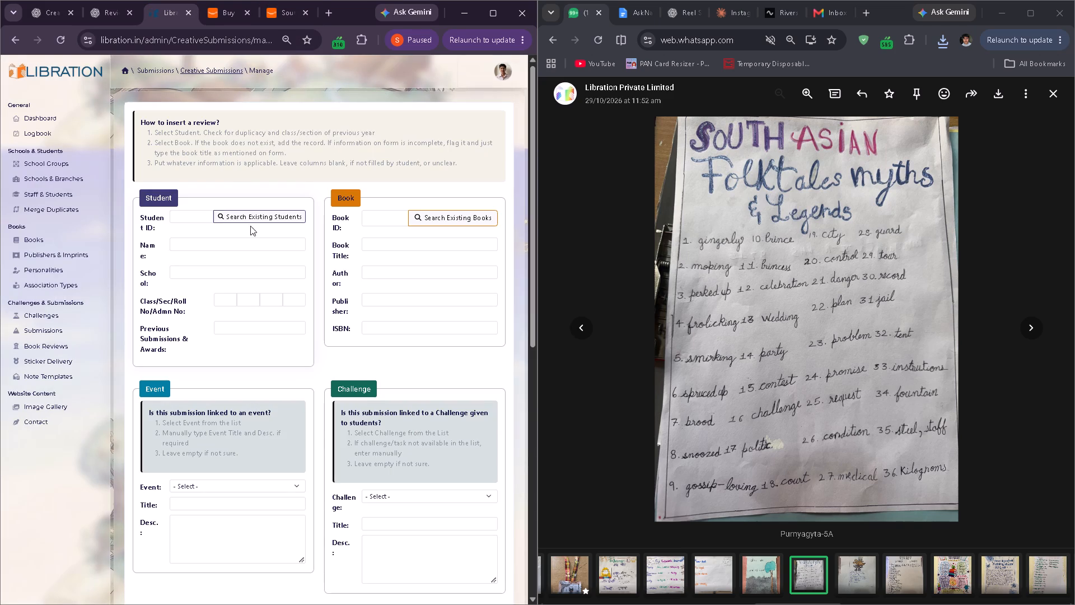
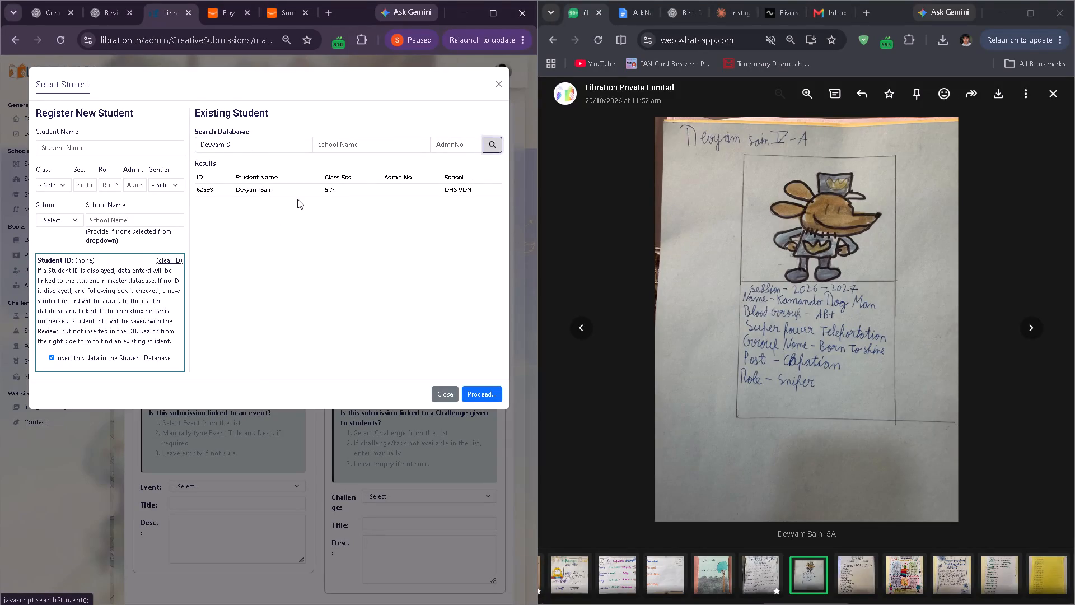
# Link the submission to the existing class 5-A student record from DHS VDN found in the student search.
pyautogui.click(302, 188)
pyautogui.click(476, 399)
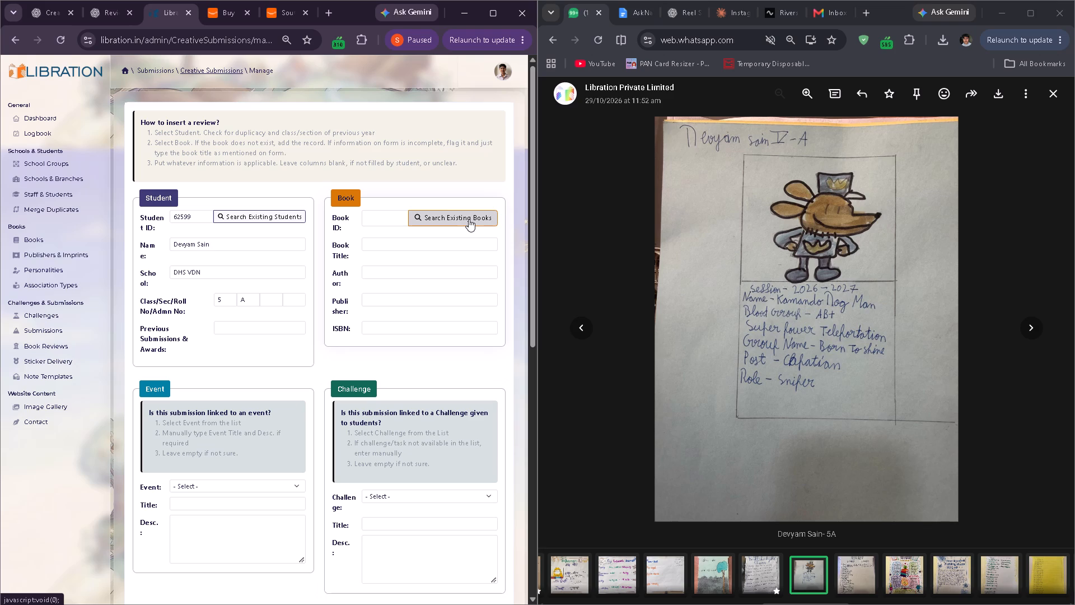
# Enter "Dog Man" as the submission's book title, leaving the author blank.
pyautogui.press('Tab')
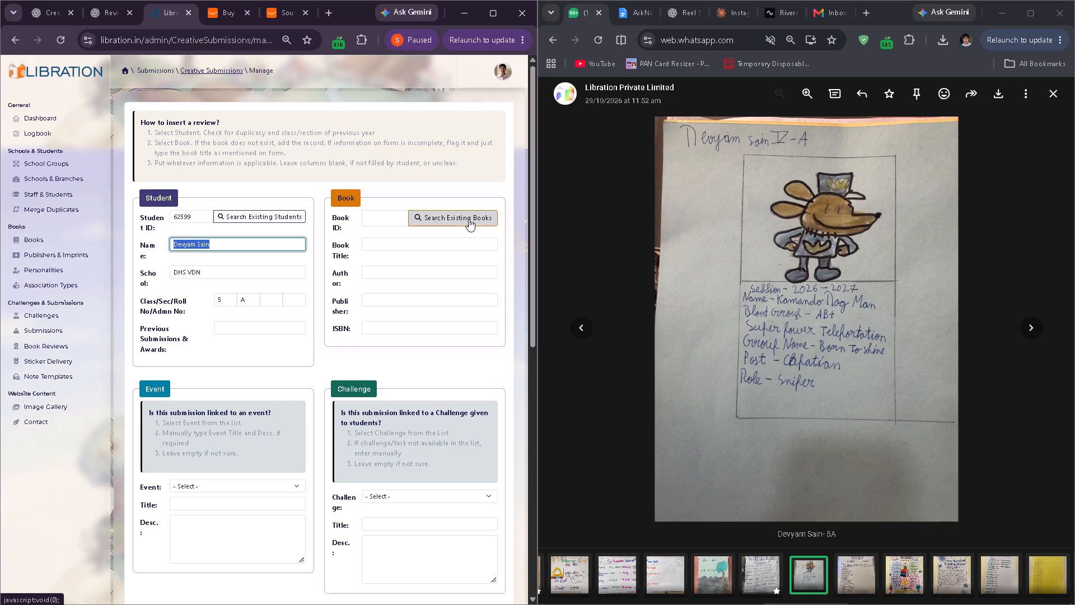
pyautogui.press('Tab')
pyautogui.click(425, 241)
pyautogui.write('Dog Man')
pyautogui.press('Tab')
pyautogui.press('Tab')
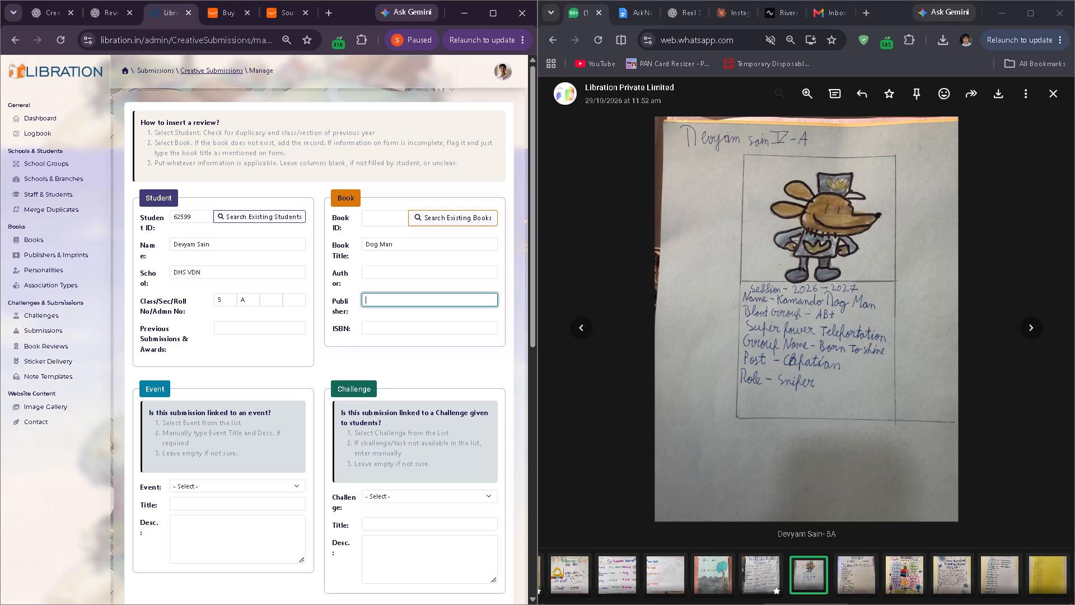
# Choose the linked challenge that matches the student's Dog Man character drawing.
pyautogui.press('Tab')
pyautogui.press('Tab')
pyautogui.press('Tab')
pyautogui.press('Tab')
pyautogui.press('Tab')
pyautogui.press('Return')
pyautogui.press('Down')
pyautogui.press('Down')
pyautogui.press('Down')
pyautogui.press('Down')
pyautogui.press('Down')
pyautogui.press('Down')
pyautogui.press('Down')
pyautogui.press('Down')
pyautogui.press('Down')
pyautogui.press('Down')
pyautogui.press('Down')
pyautogui.press('Down')
pyautogui.press('Down')
pyautogui.press('Down')
pyautogui.press('Down')
pyautogui.press('Down')
pyautogui.press('Down')
pyautogui.press('Down')
pyautogui.press('Down')
pyautogui.press('Down')
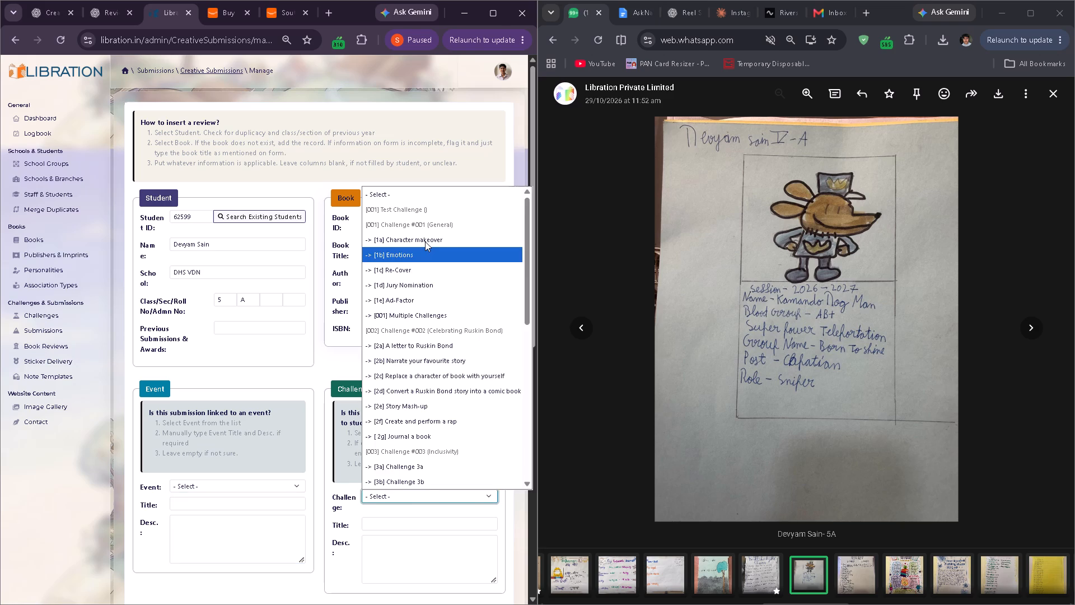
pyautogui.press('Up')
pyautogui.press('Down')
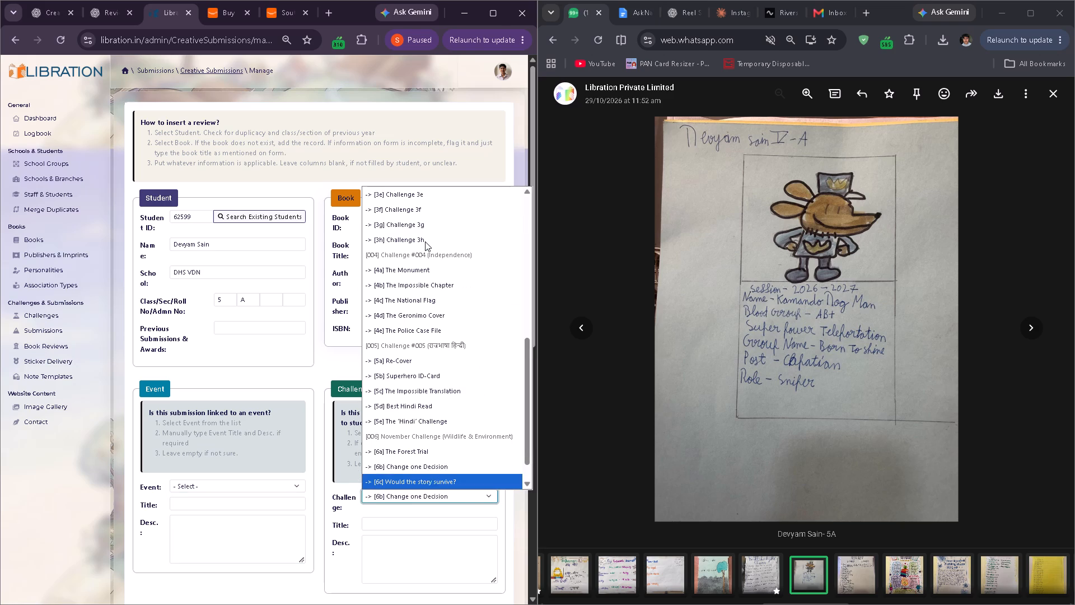
# Link the submission to challenge [5b] Superhero ID-Card from the challenge list.
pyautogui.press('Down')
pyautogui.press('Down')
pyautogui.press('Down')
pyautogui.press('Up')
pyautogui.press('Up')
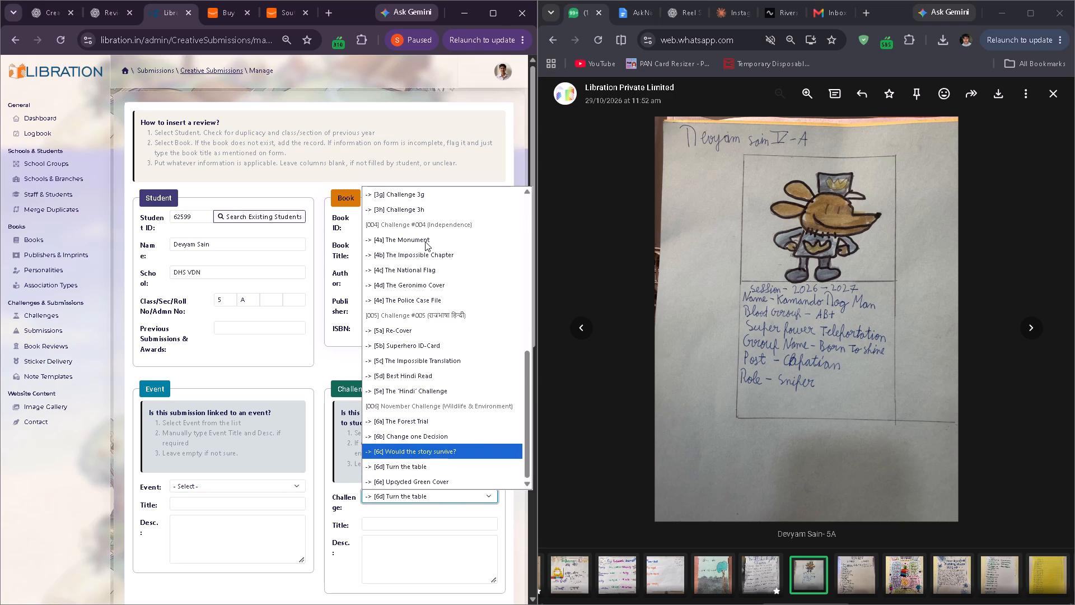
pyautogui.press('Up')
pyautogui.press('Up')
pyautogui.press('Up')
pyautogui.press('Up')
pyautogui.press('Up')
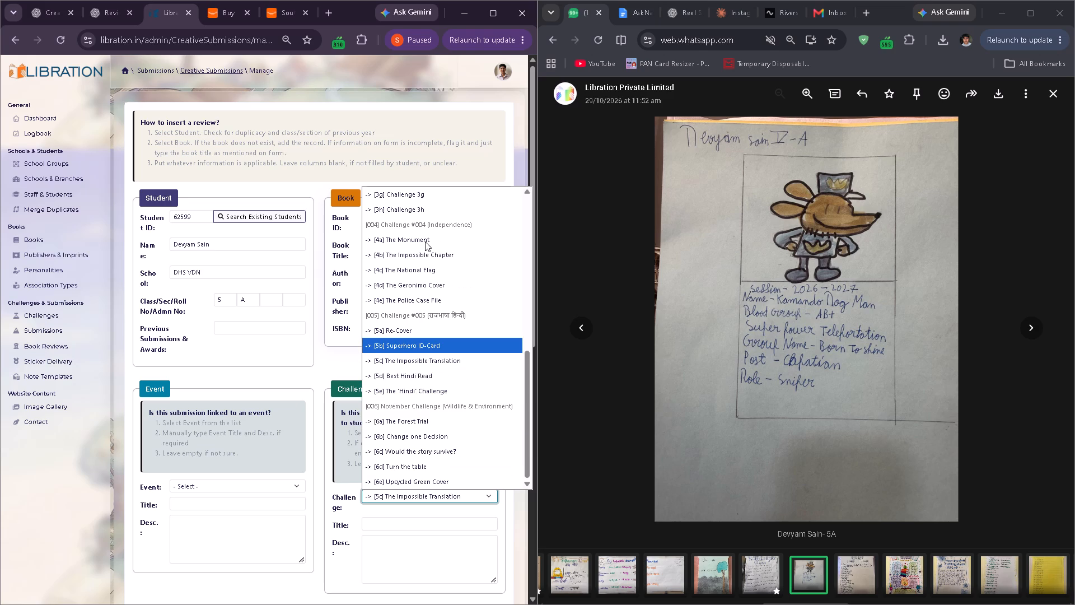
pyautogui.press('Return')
# Enter "Superhero ID-Card" as the challenge title, matching the linked challenge.
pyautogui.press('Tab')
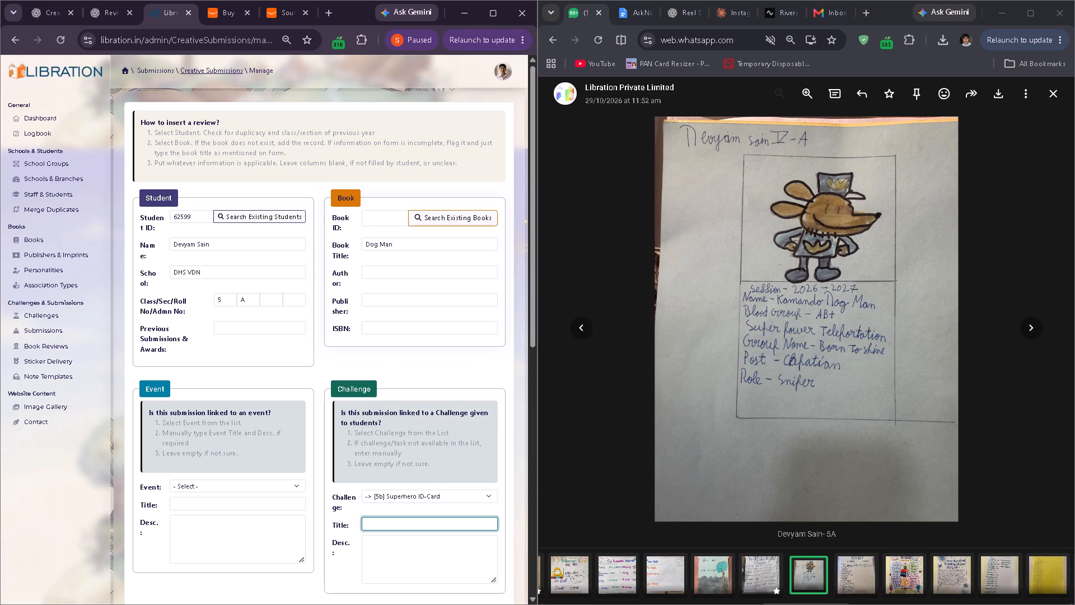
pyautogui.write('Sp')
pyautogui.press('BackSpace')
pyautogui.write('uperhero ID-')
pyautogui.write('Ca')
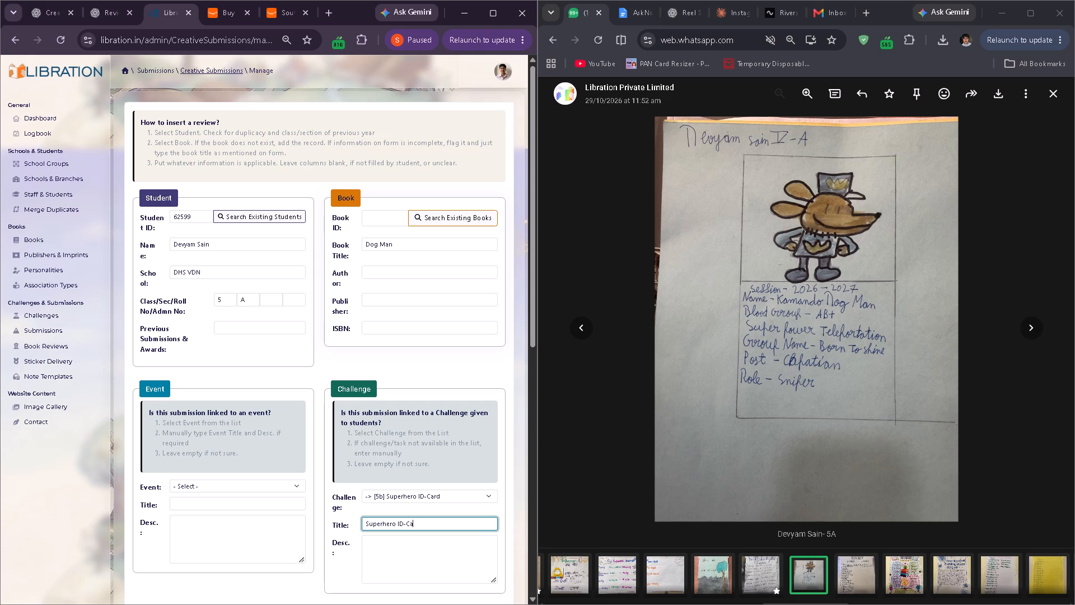
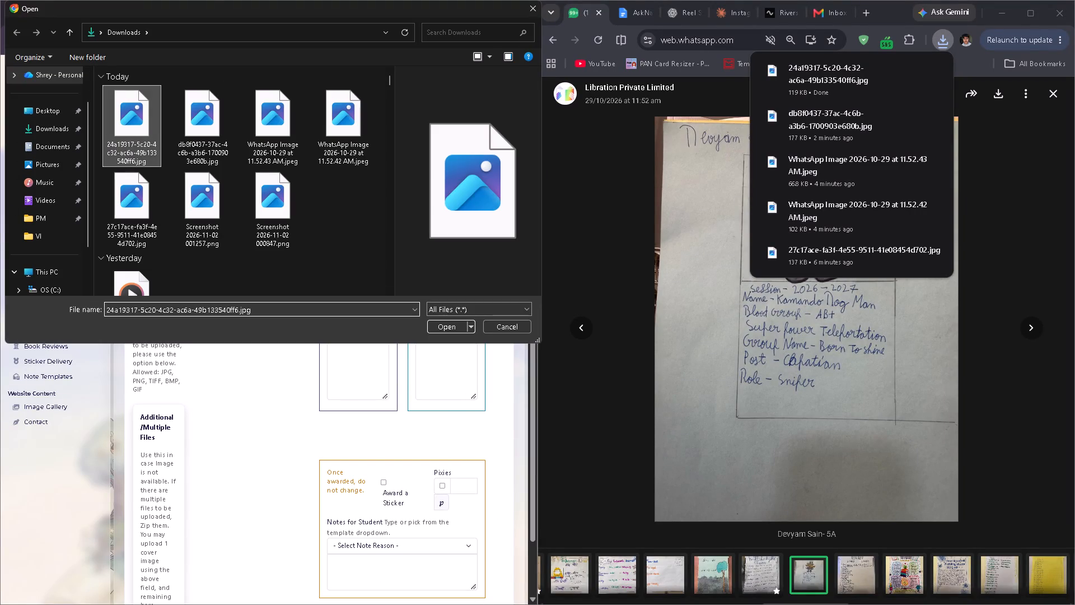
# Attach the downloaded drawing photo 24a19317-5c20-4c32-ac6a-49b133540ff6.jpg as the submission's image file.
pyautogui.press('Return')
# Date the submission 29/10/2026 and set its status to Rejected.
pyautogui.press('Tab')
pyautogui.press('Tab')
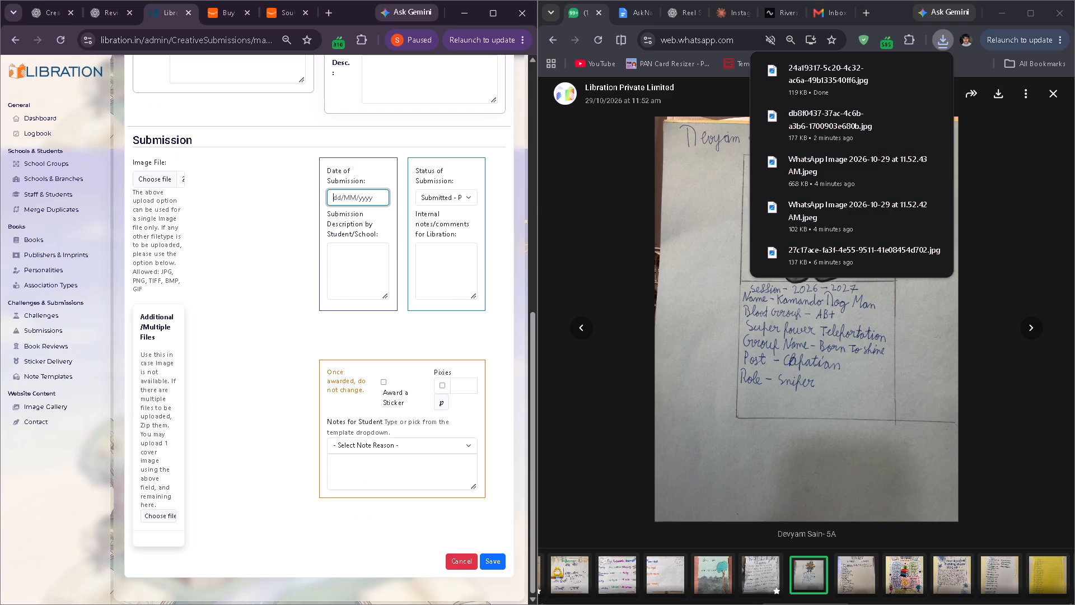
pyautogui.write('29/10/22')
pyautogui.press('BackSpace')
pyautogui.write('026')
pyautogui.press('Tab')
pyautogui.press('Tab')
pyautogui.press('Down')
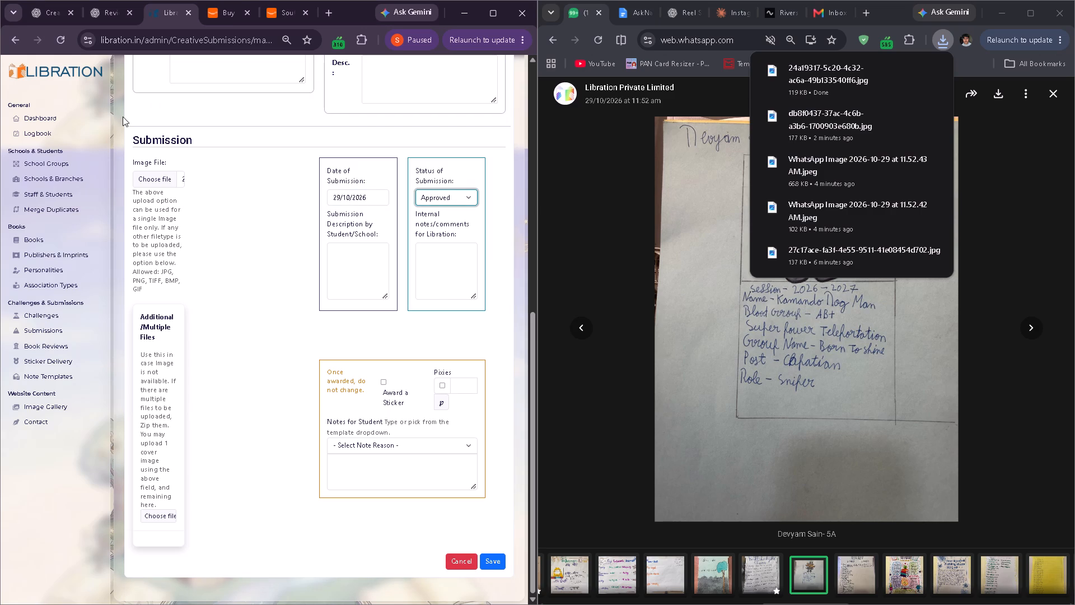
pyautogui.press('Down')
# Add the student note template "Submission does not match any of the prescribed challenge categories" without awarding anything, and save the submission.
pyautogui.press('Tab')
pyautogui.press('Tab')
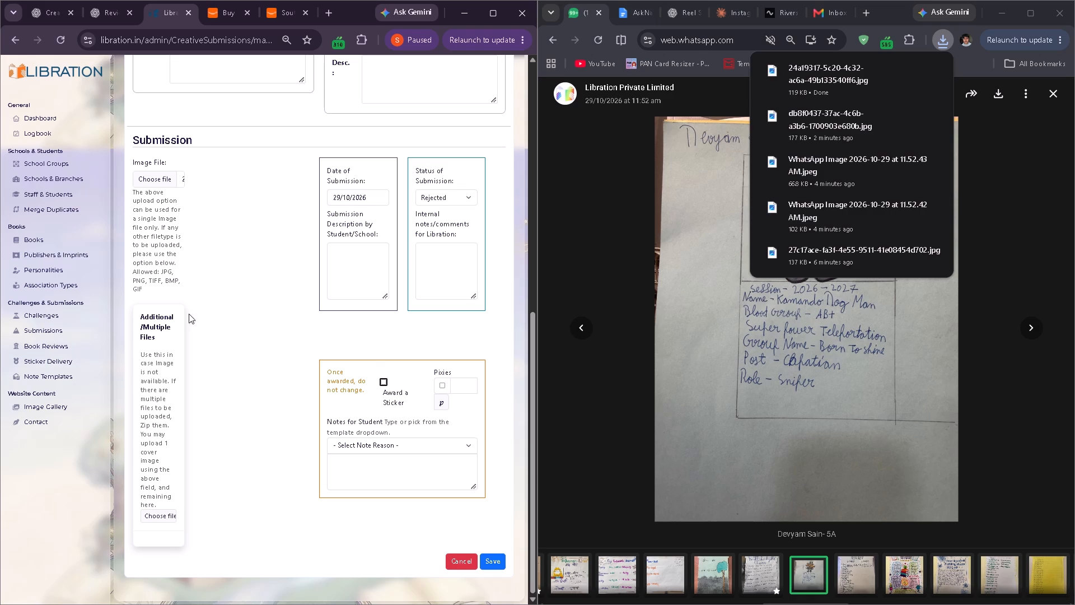
pyautogui.click(382, 448)
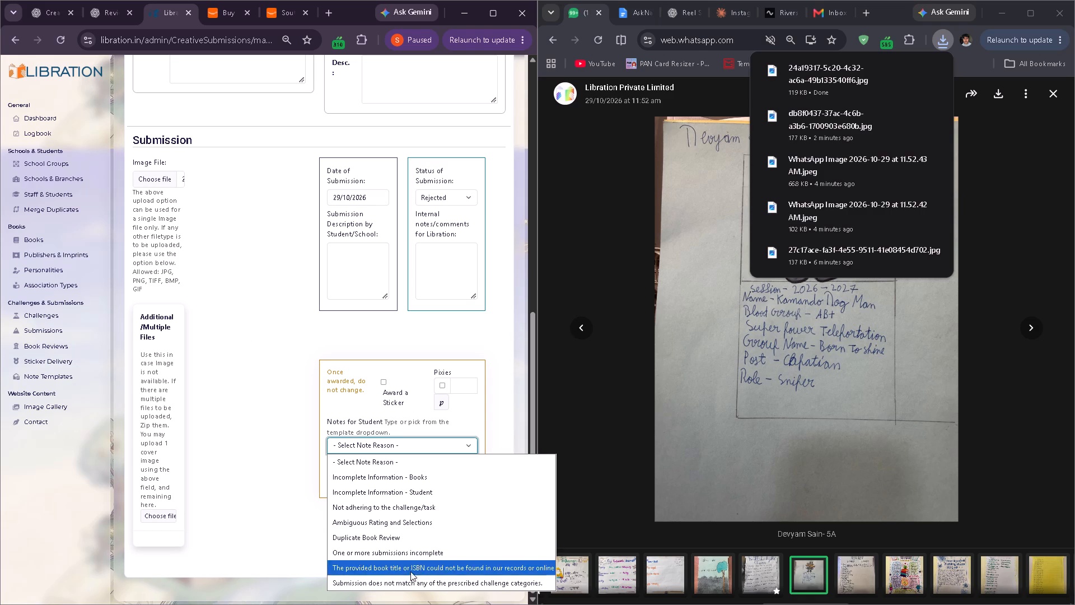
pyautogui.click(416, 579)
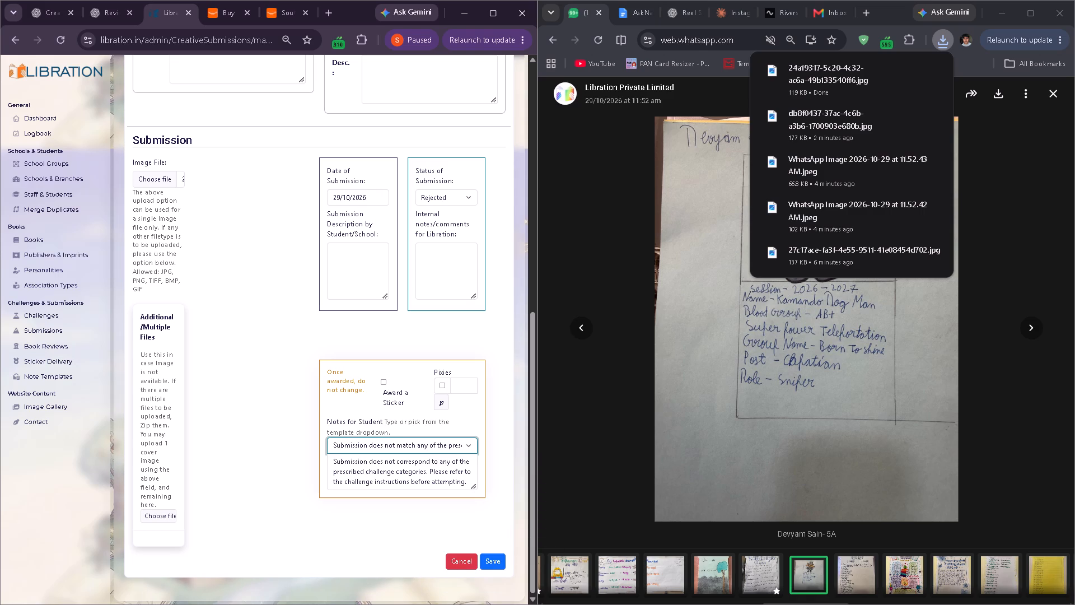
pyautogui.click(501, 564)
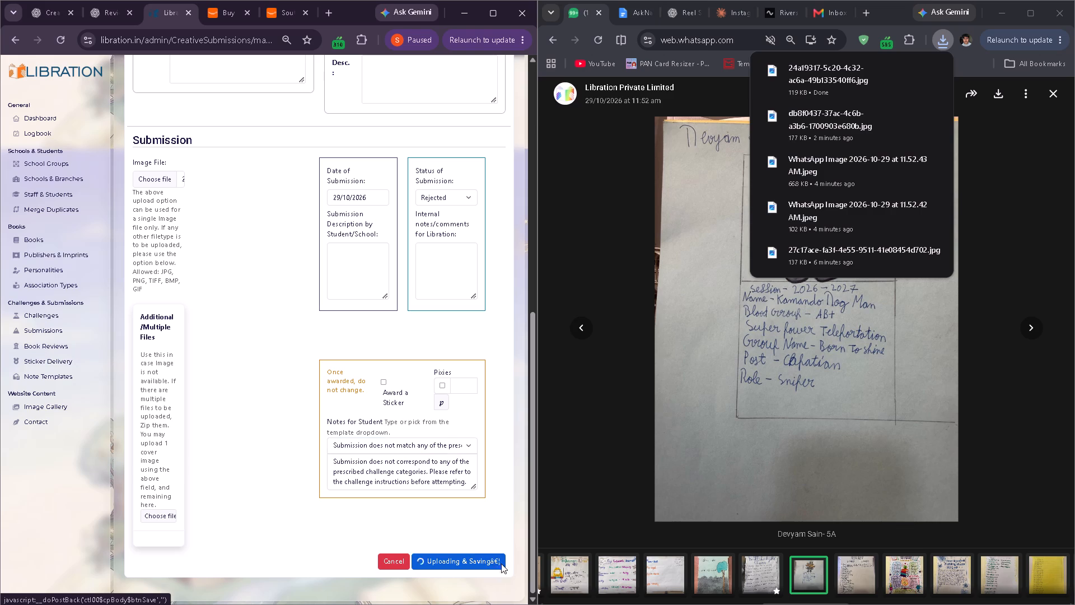
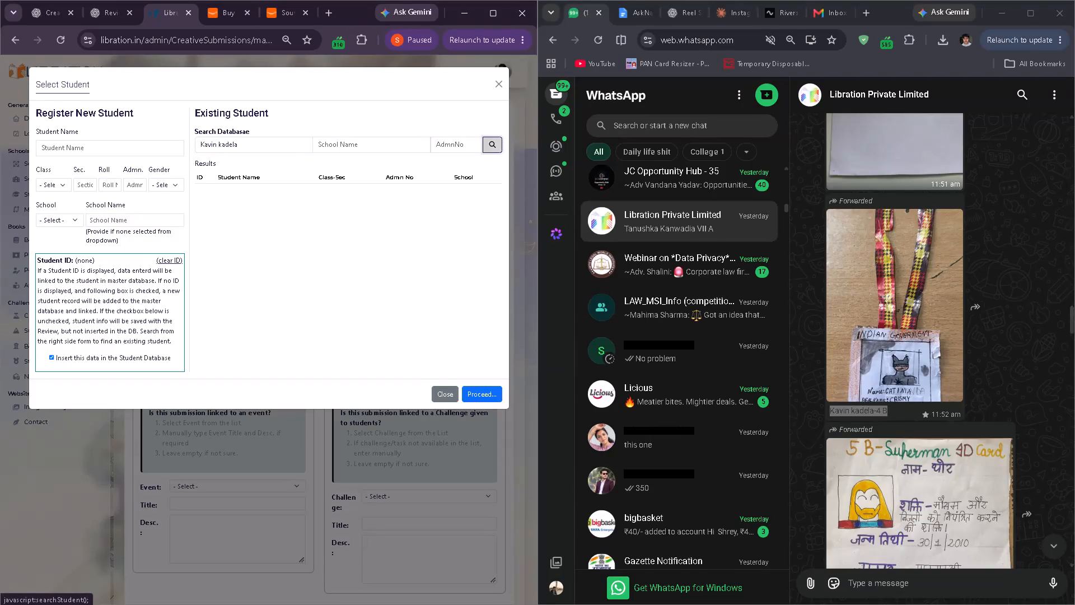
# Link the submission to the existing student record from DHS AR matching the searched name.
pyautogui.click(291, 192)
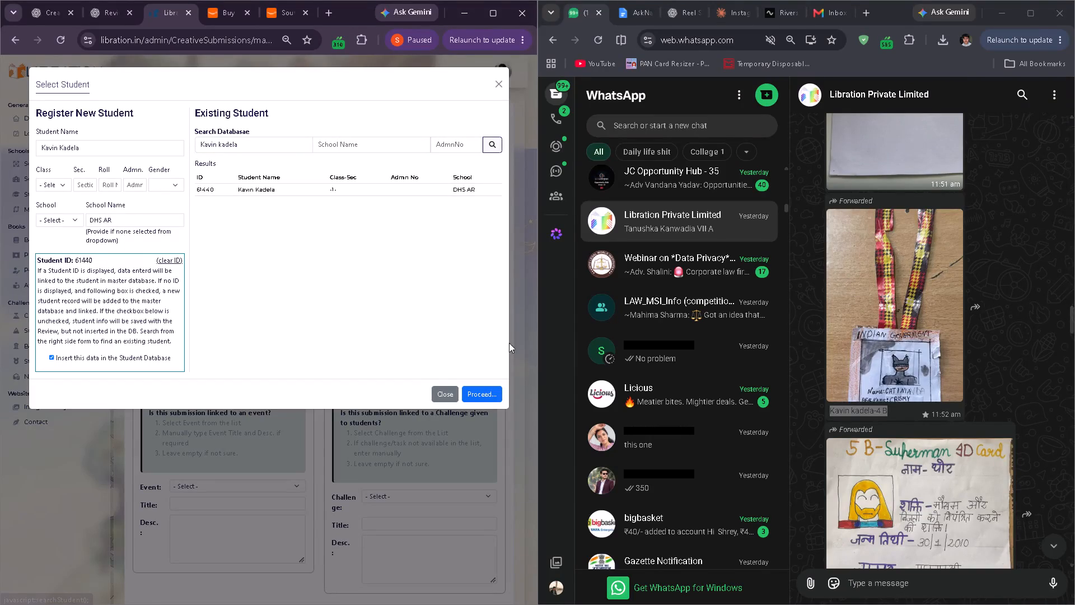
pyautogui.click(493, 391)
# Set the student's class to 4 and section to B in the submission's student details.
pyautogui.press('Tab')
pyautogui.press('Tab')
pyautogui.press('Tab')
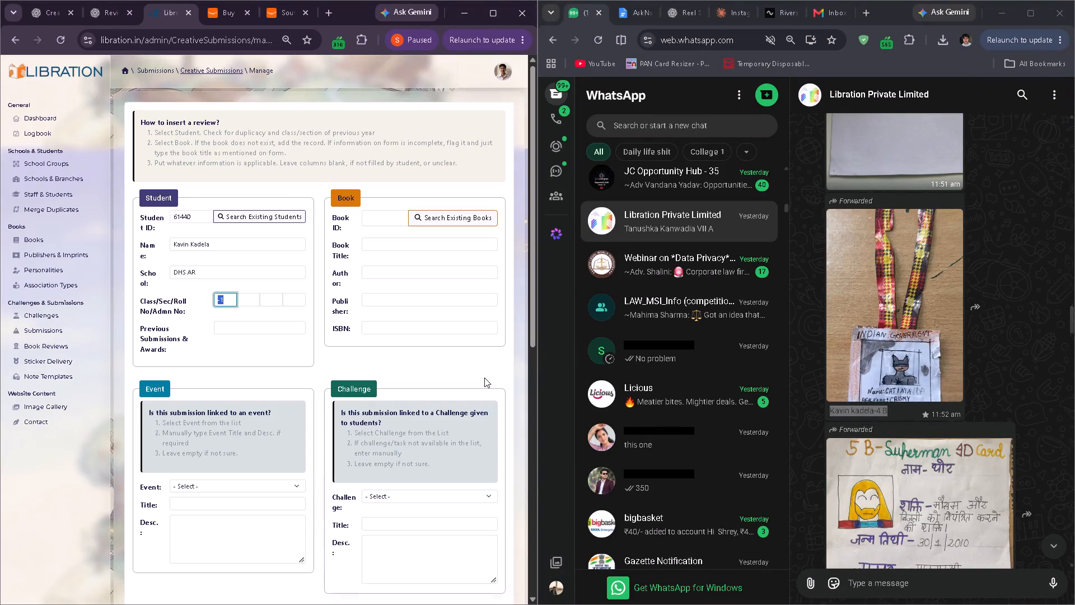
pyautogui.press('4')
pyautogui.press('Tab')
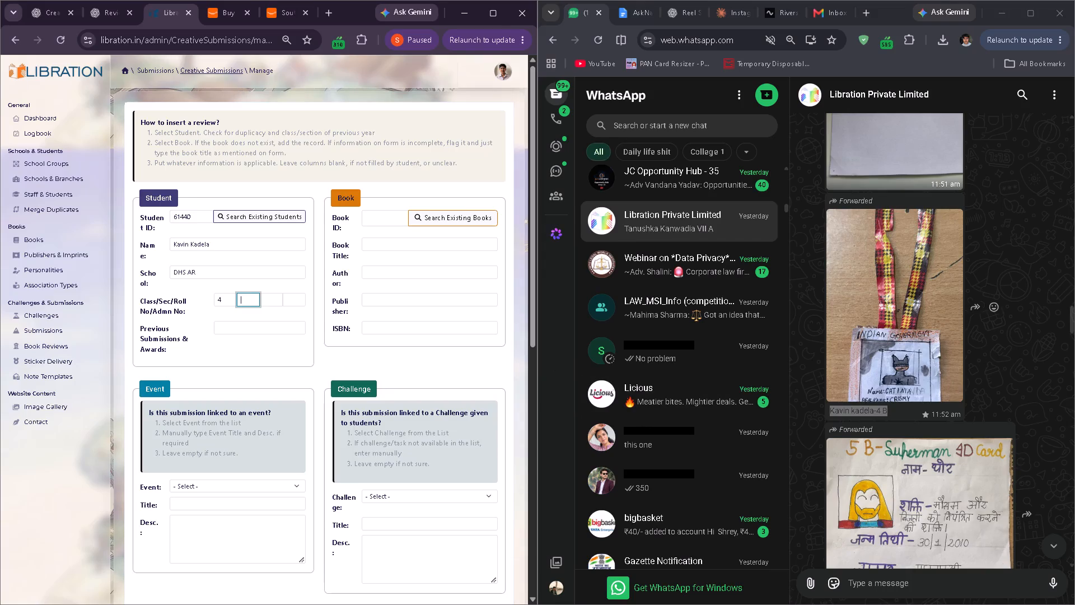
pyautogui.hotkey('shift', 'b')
pyautogui.press('Tab')
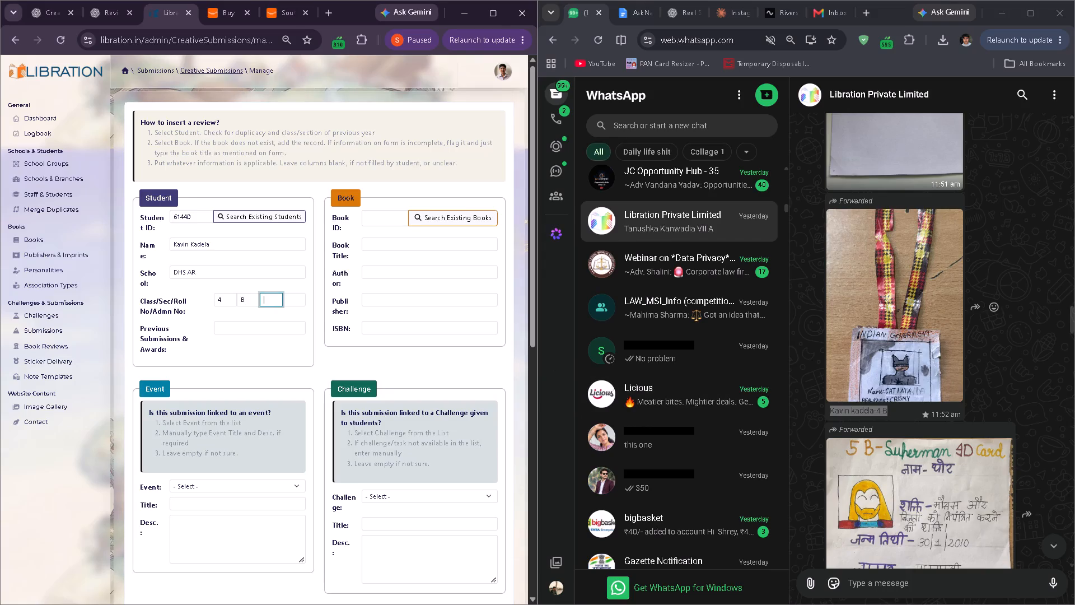
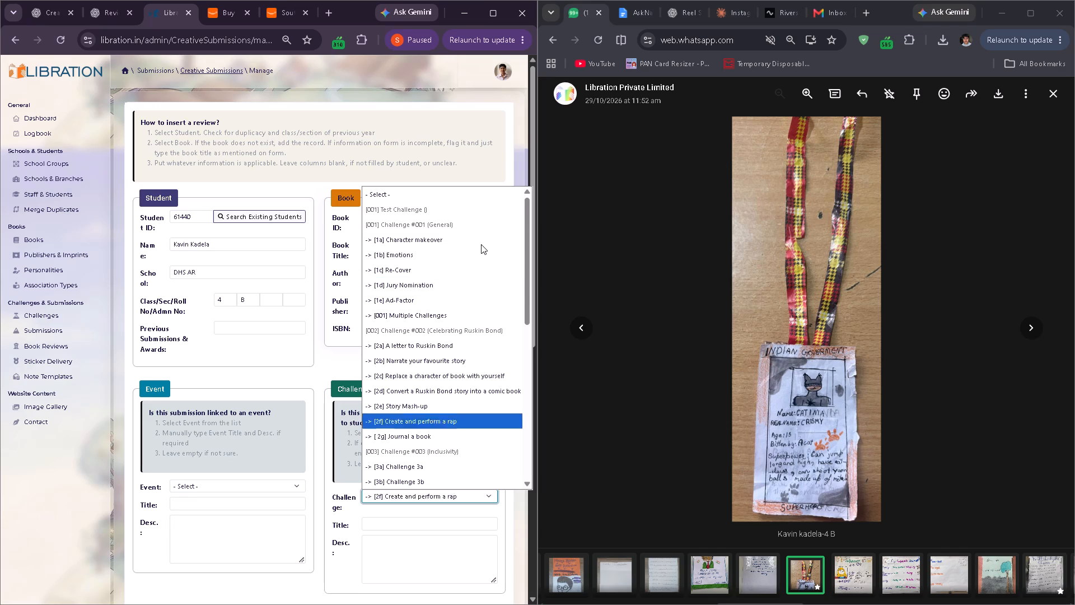
# Link the submission to challenge [5b] Superhero ID-Card, matching the student's photographed ID card.
pyautogui.press('Up')
pyautogui.press('Up')
pyautogui.press('Up')
pyautogui.press('Up')
pyautogui.press('Up')
pyautogui.press('Up')
pyautogui.press('Up')
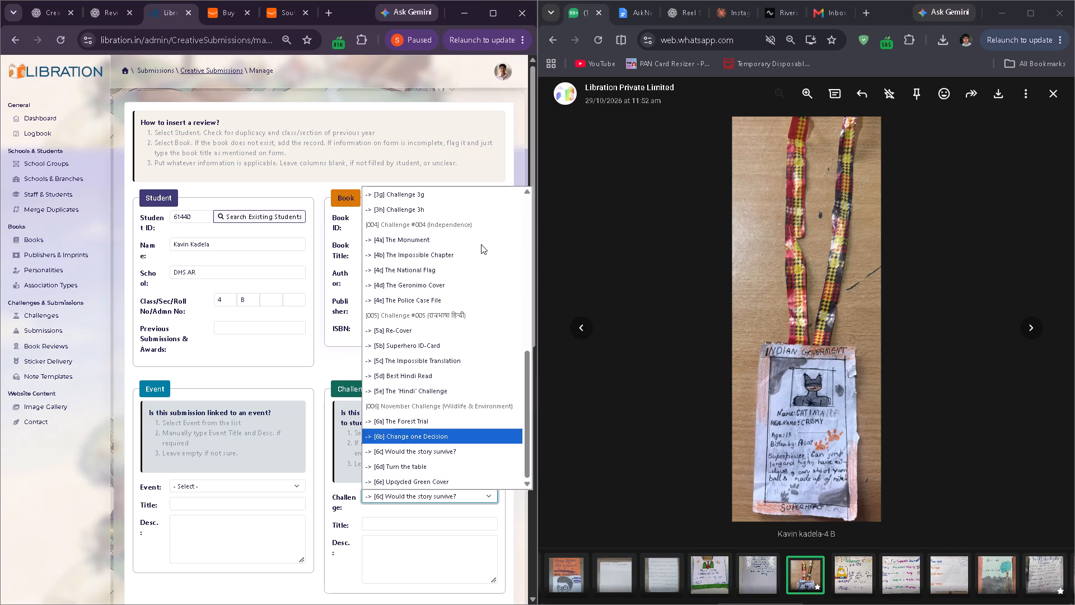
pyautogui.press('Up')
pyautogui.press('Return')
# Enter a challenge title for the submission beginning with "Superhero ID-".
pyautogui.press('Tab')
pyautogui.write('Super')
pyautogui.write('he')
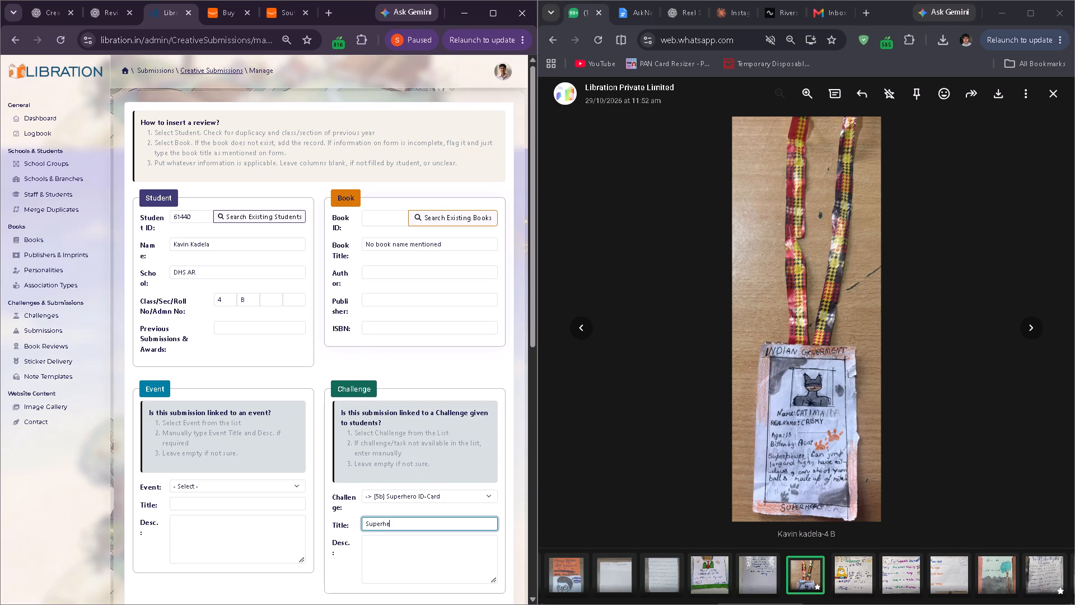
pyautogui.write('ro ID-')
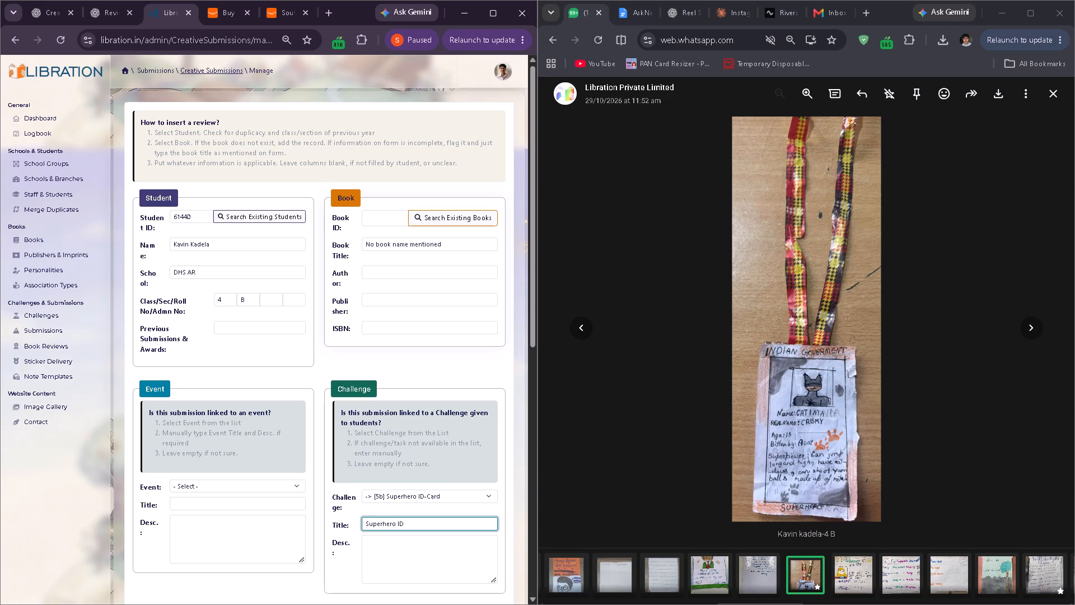
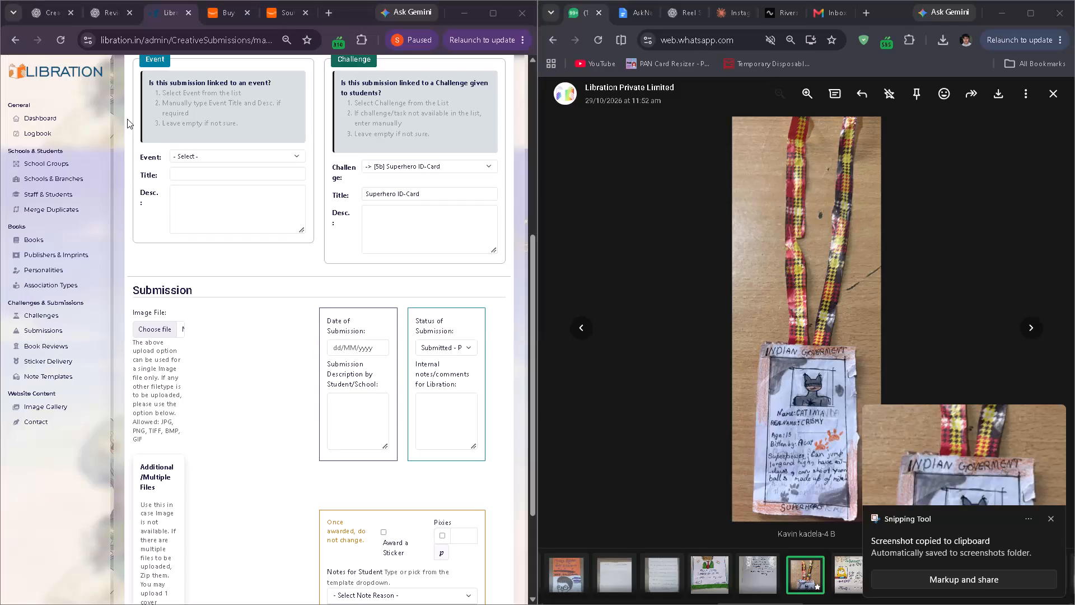
# Enter 29/10/2026 as the date of submission and set the submission's status to Rejected.
pyautogui.press('Tab')
pyautogui.press('Tab')
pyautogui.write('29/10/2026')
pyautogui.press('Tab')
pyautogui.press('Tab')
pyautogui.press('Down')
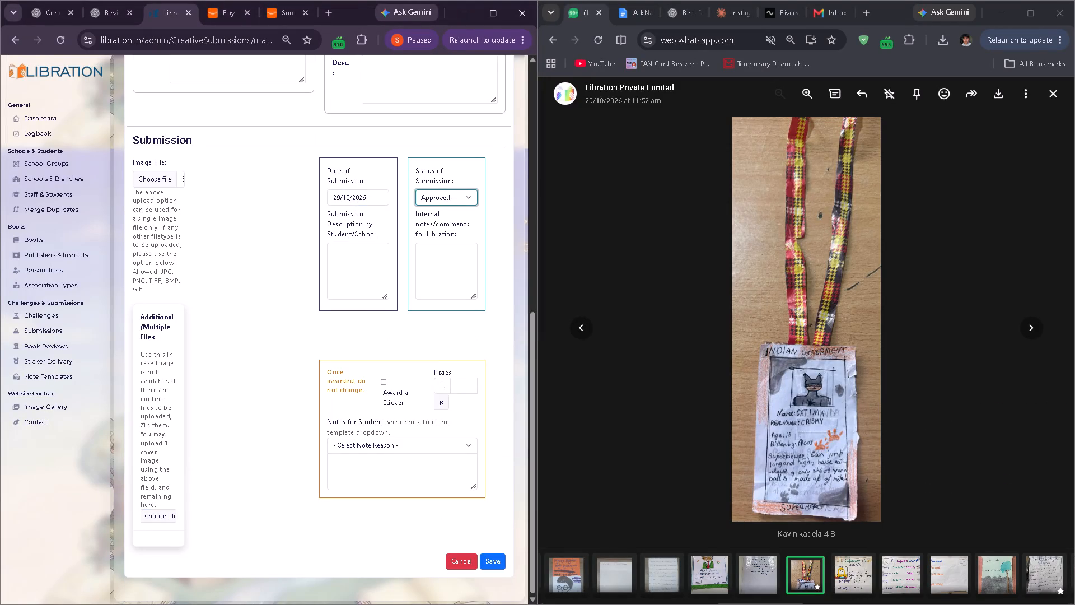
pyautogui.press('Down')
# Fill the notes for the student with the template reason "Submission does not match any of the prescribed challenge categories.".
pyautogui.click(391, 441)
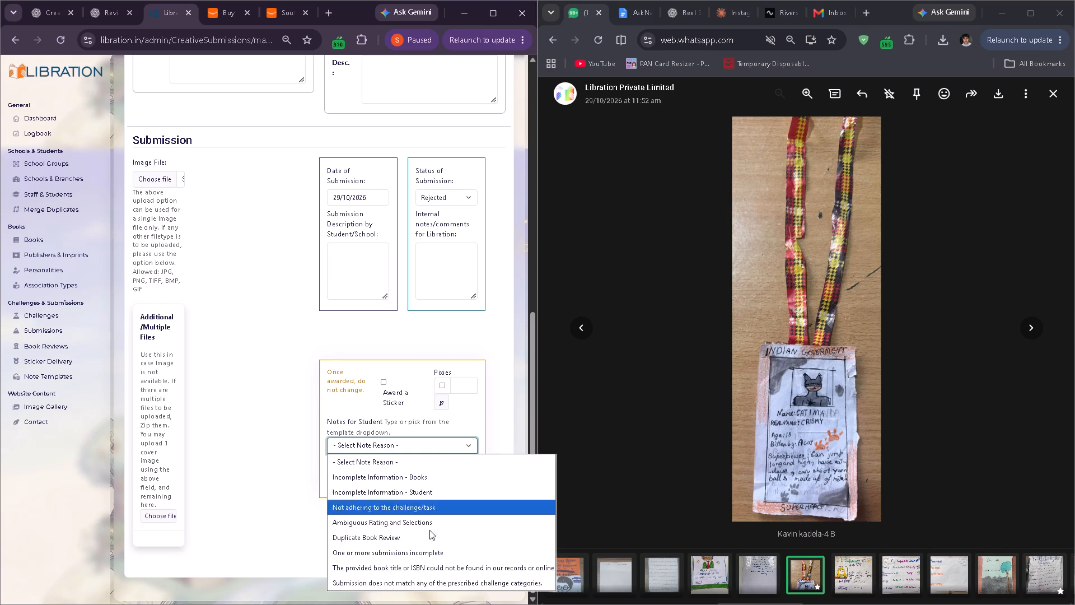
pyautogui.click(446, 596)
pyautogui.click(387, 443)
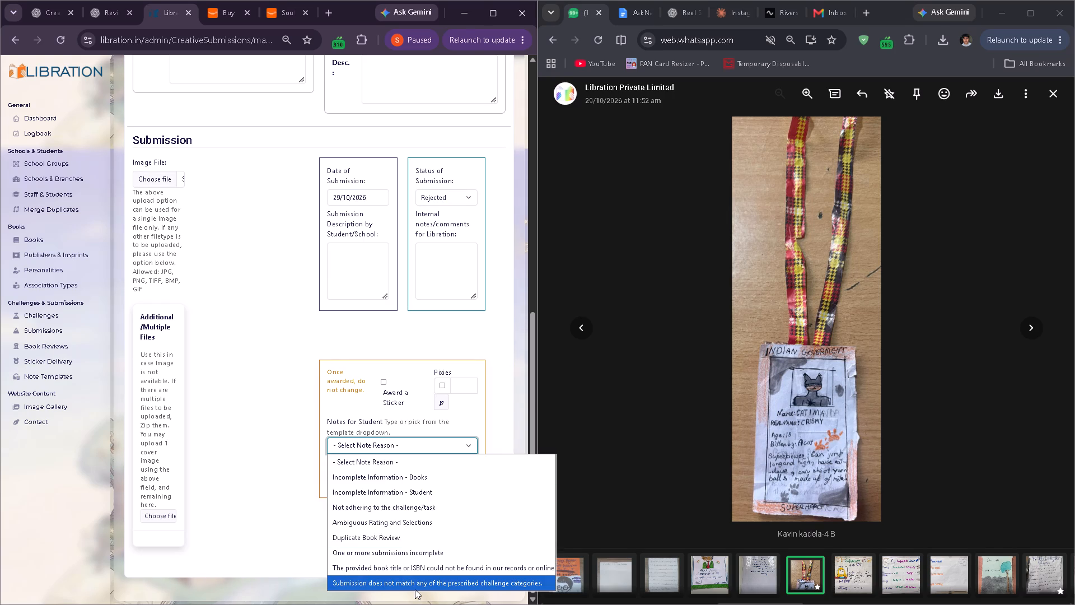
pyautogui.click(416, 589)
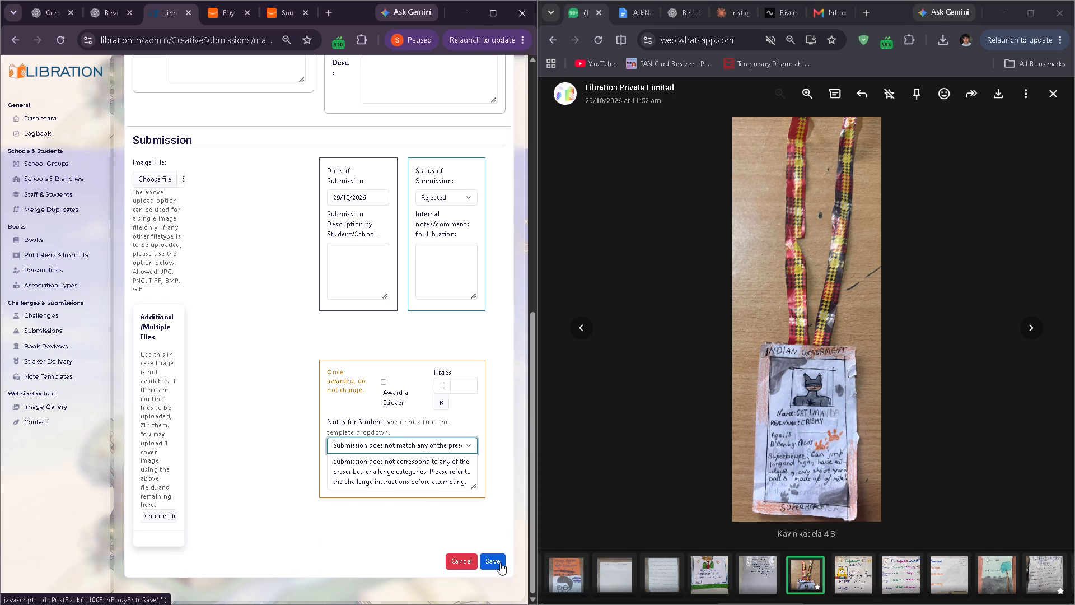
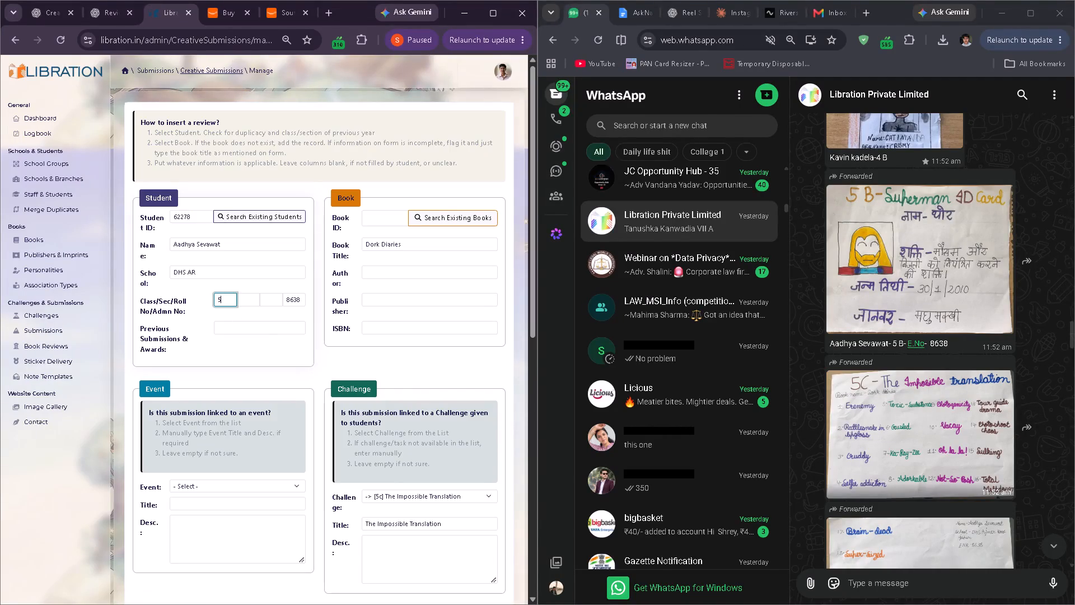
# Add section B to the class 5 student's The Impossible Translation submission and save the entry.
pyautogui.press('Tab')
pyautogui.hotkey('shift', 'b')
pyautogui.scroll(-2, 276, 295)
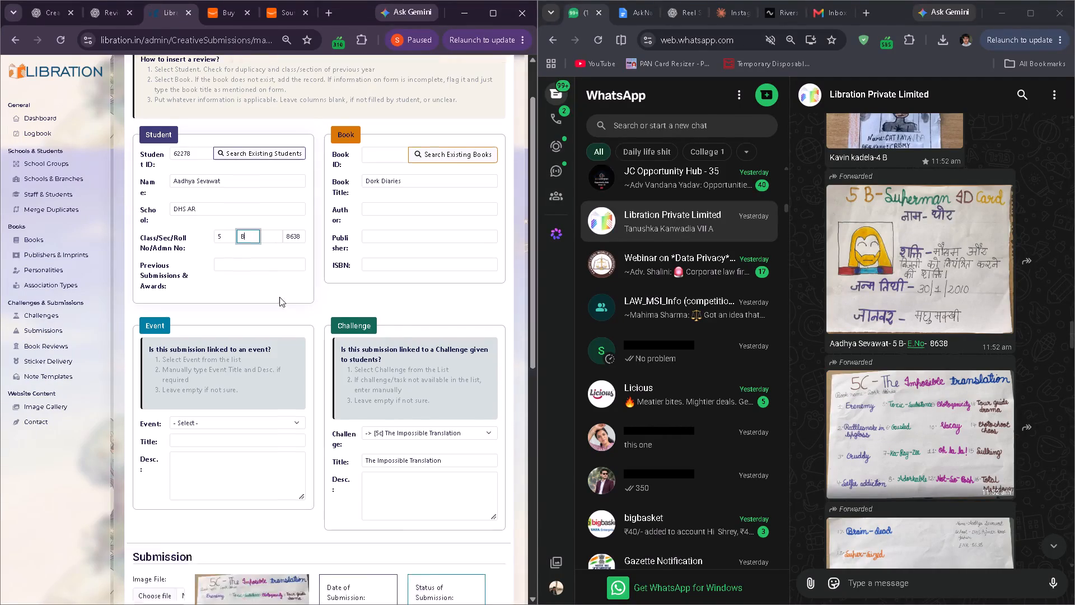
pyautogui.scroll(-9, 279, 297)
pyautogui.scroll(1, 284, 315)
pyautogui.scroll(-1, 294, 324)
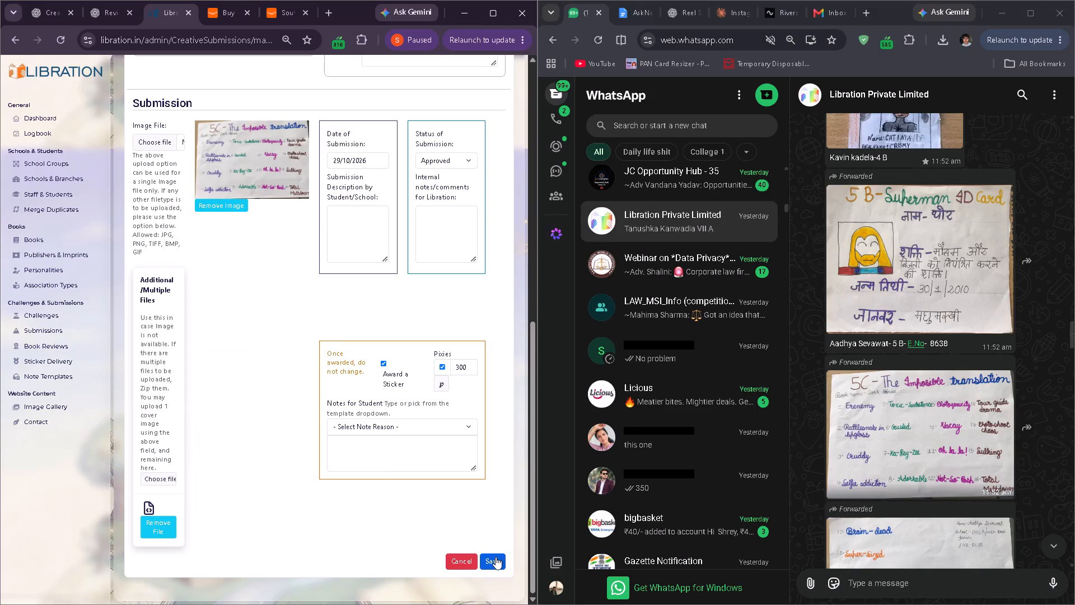
pyautogui.click(496, 557)
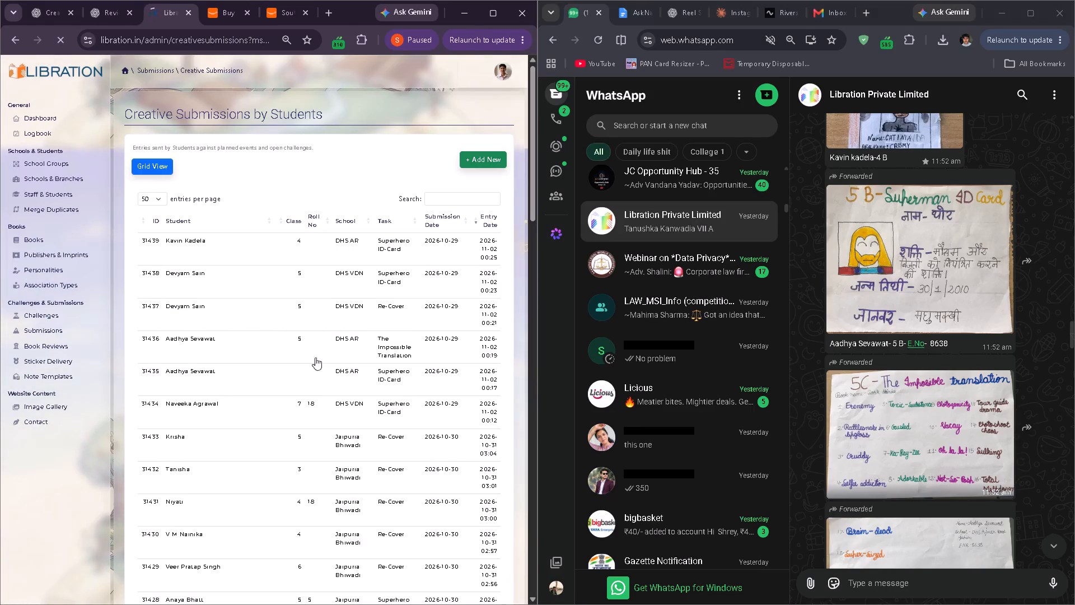
# Open the same DHS AR student's Superhero ID-Card submission, enter class 5 and section B, and save it.
pyautogui.click(294, 382)
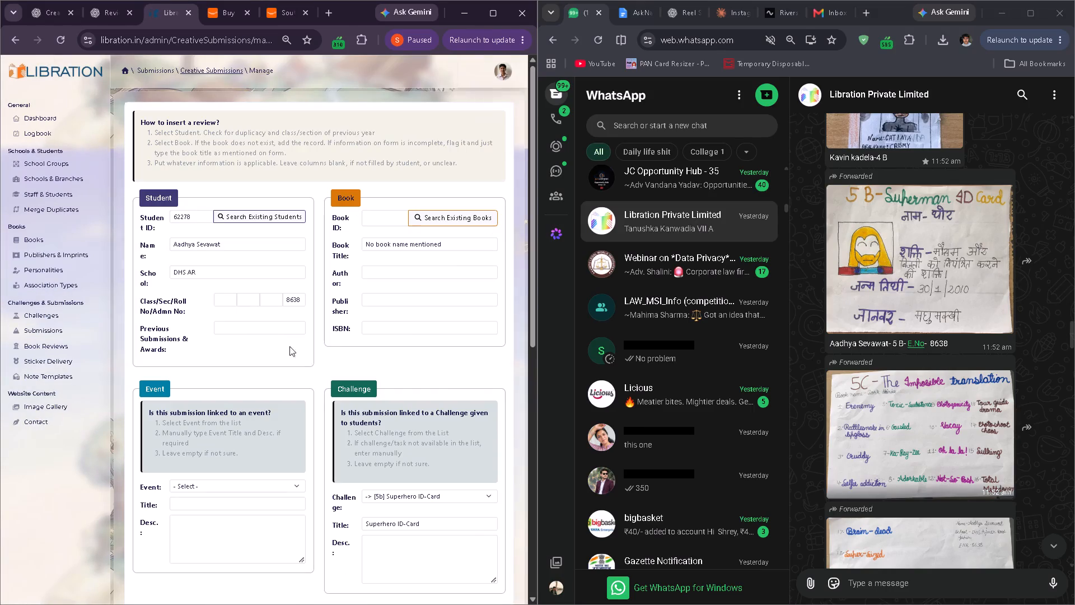
pyautogui.click(223, 302)
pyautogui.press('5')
pyautogui.press('Tab')
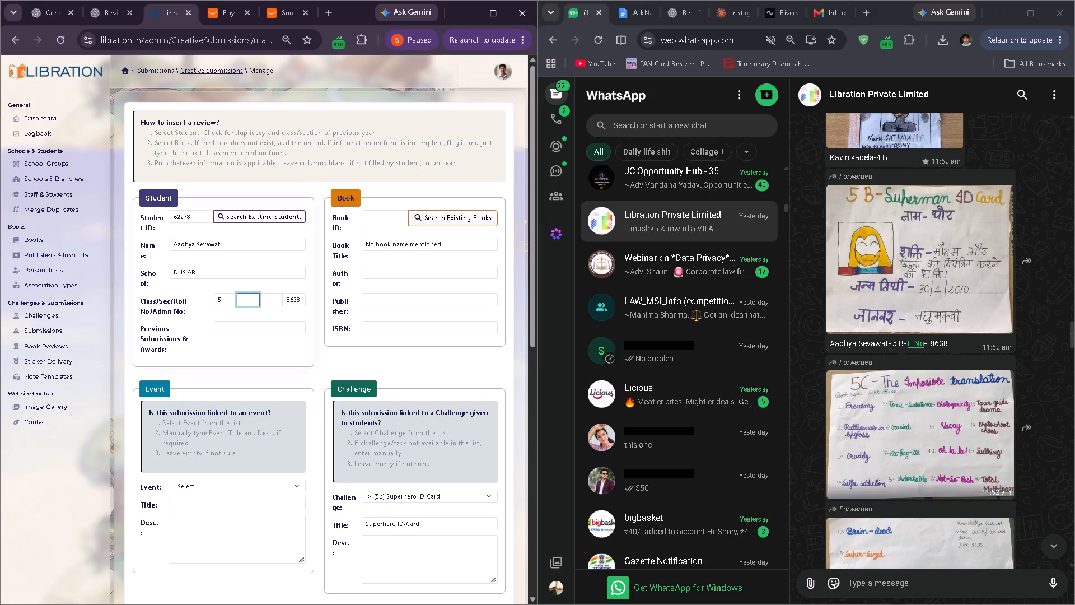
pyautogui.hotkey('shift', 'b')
pyautogui.scroll(-5, 233, 310)
pyautogui.scroll(-4, 270, 348)
pyautogui.scroll(1, 281, 360)
pyautogui.scroll(-1, 282, 363)
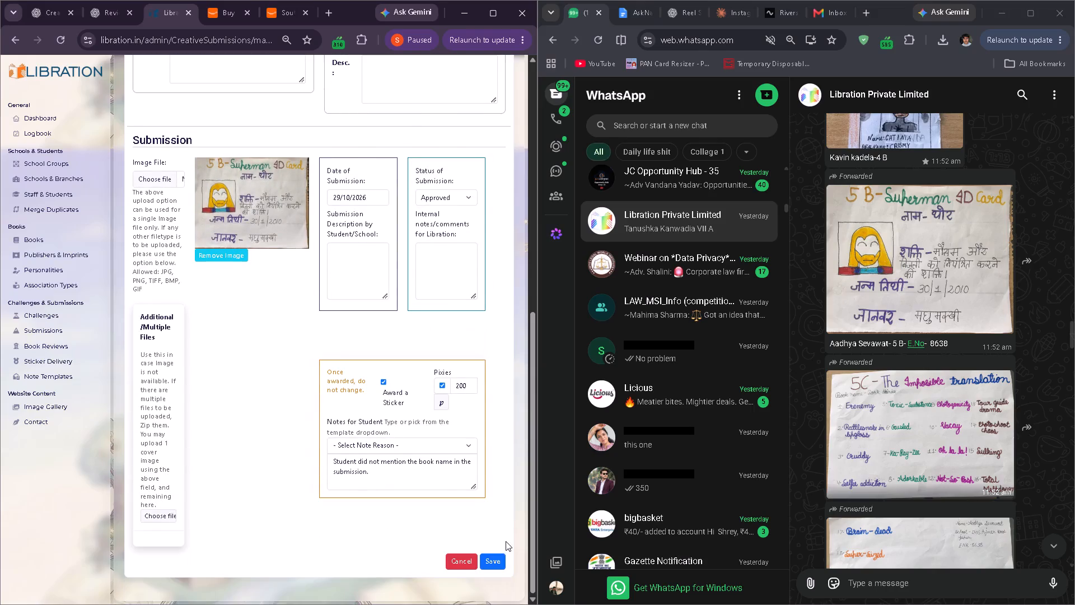
pyautogui.click(494, 565)
# Locate the class 5-A student's forwarded submission photos and captions in the WhatsApp chat.
pyautogui.scroll(-4, 960, 388)
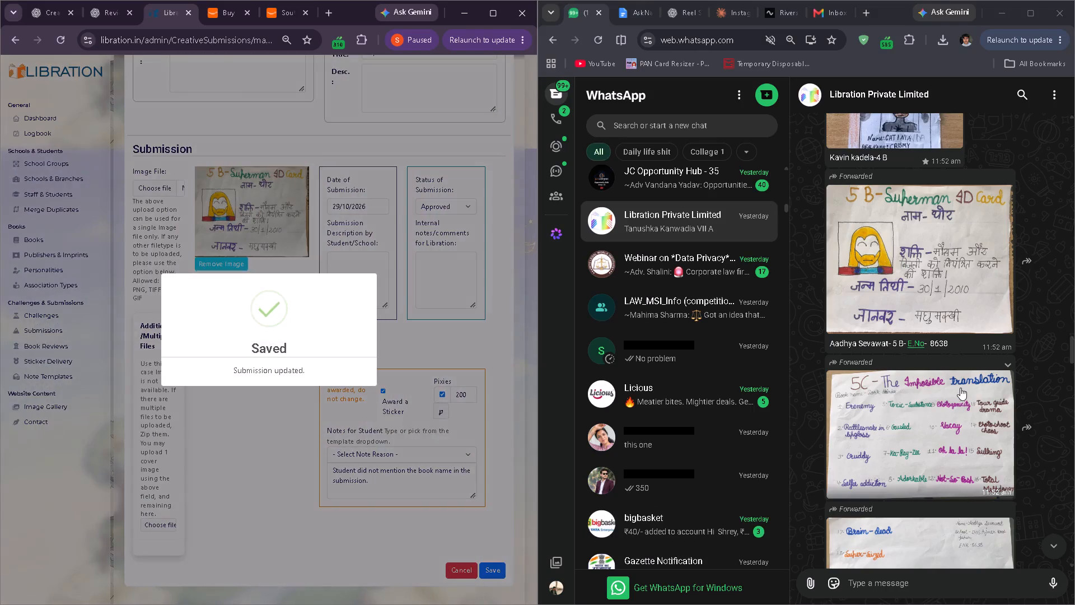
pyautogui.scroll(-4, 915, 426)
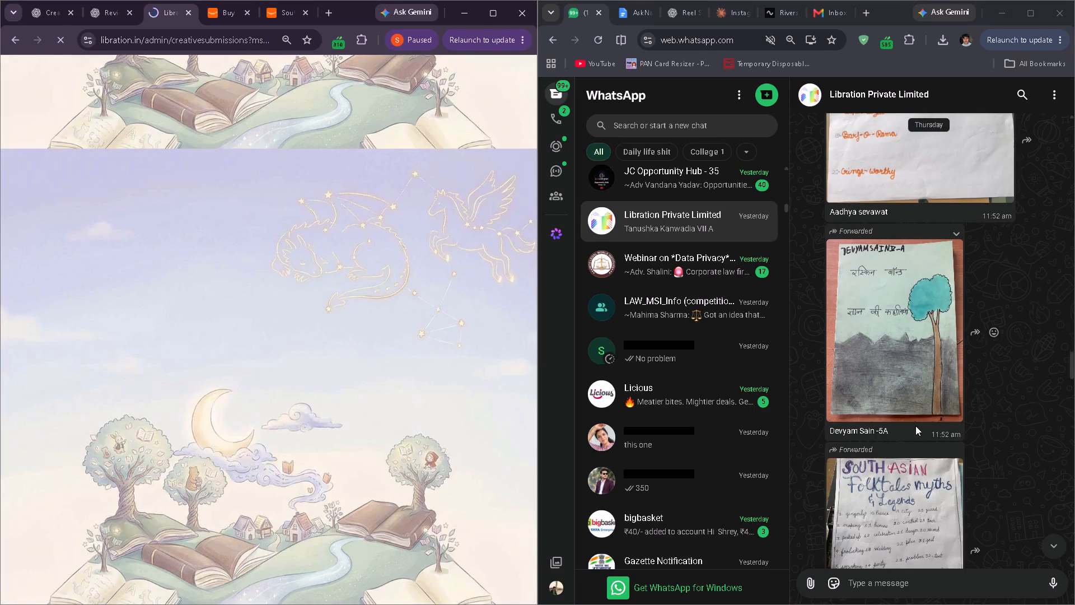
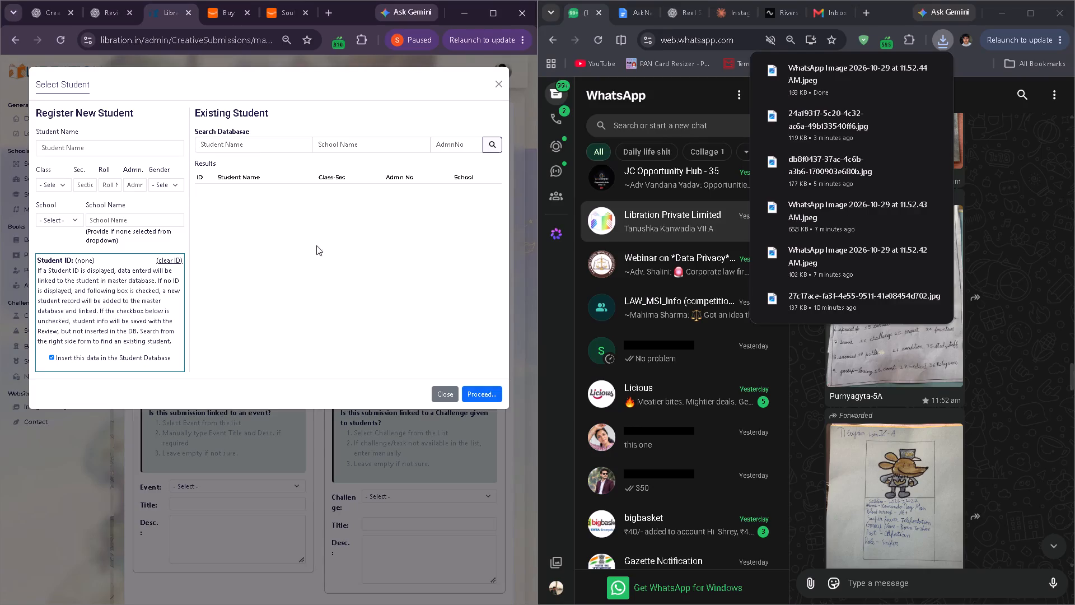
# Enter the student's name from the WhatsApp photo caption in the existing-student search, leaving out the "-5A" class suffix.
pyautogui.click(266, 142)
pyautogui.hotkey('ctrl', 'v')
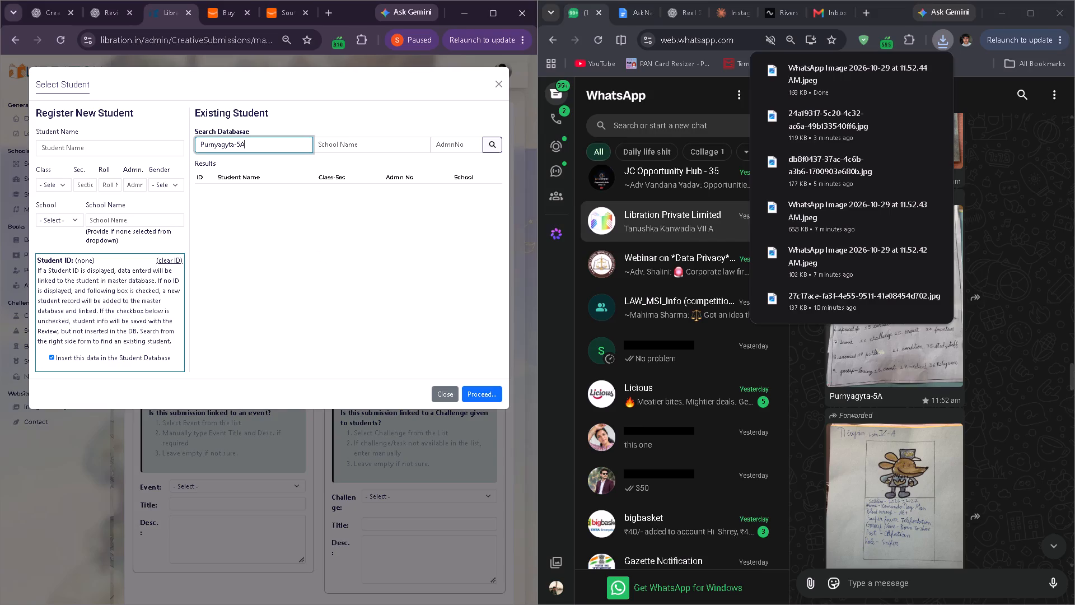
pyautogui.hotkey('ctrl', 'shift', 'Left')
pyautogui.hotkey('ctrl', 'shift', 'Left')
pyautogui.hotkey('ctrl', 'x')
pyautogui.press('Tab')
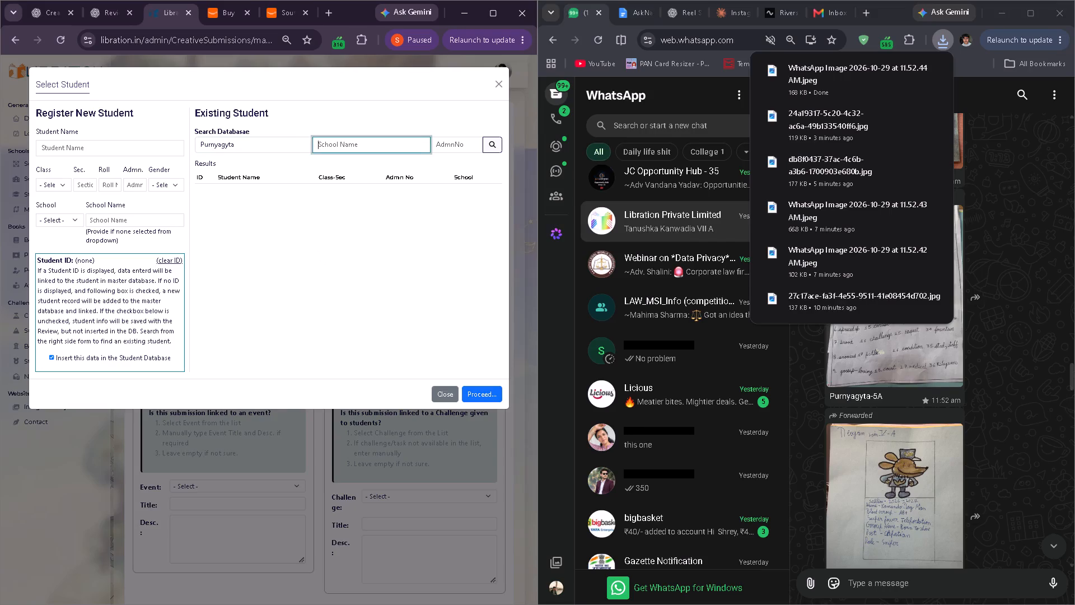
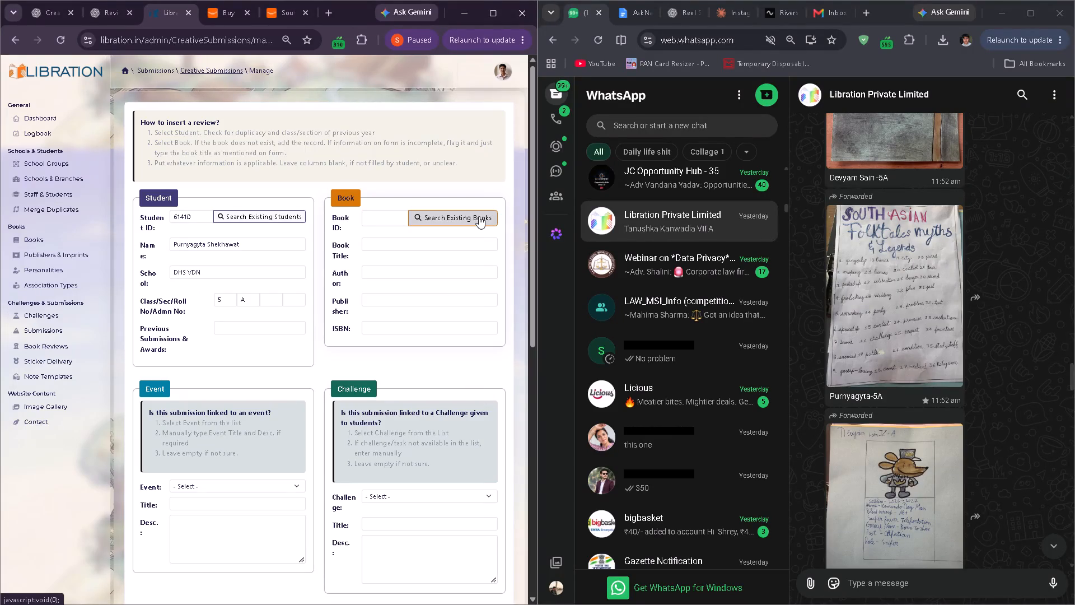
# Fill the submission's new book title with the previously copied text "South Asian Folktales, Myths and Legends by Sarah Shaffi".
pyautogui.click(479, 216)
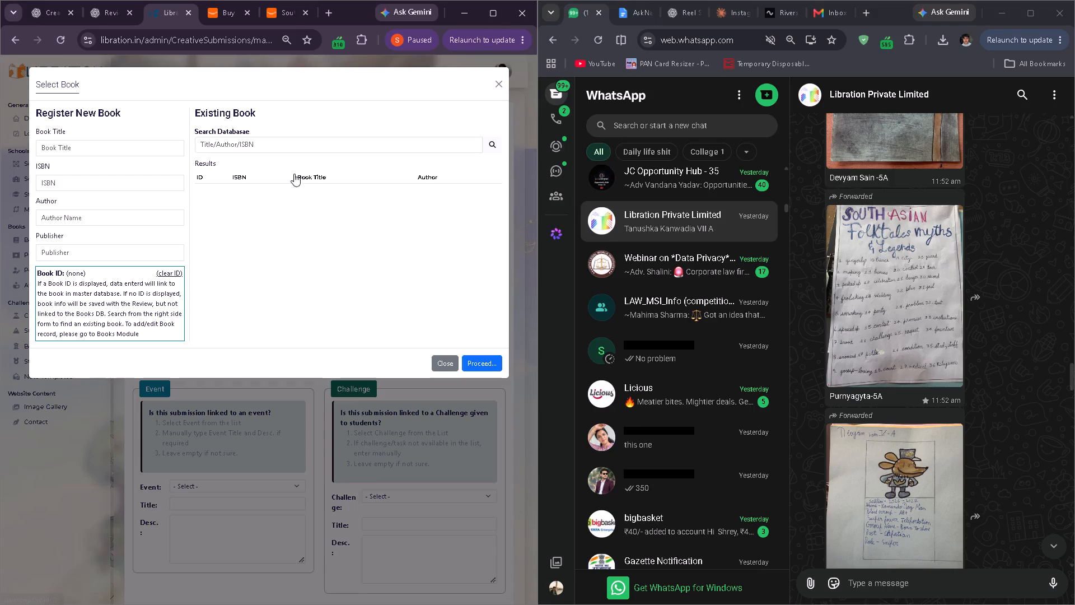
pyautogui.click(270, 148)
pyautogui.click(272, 16)
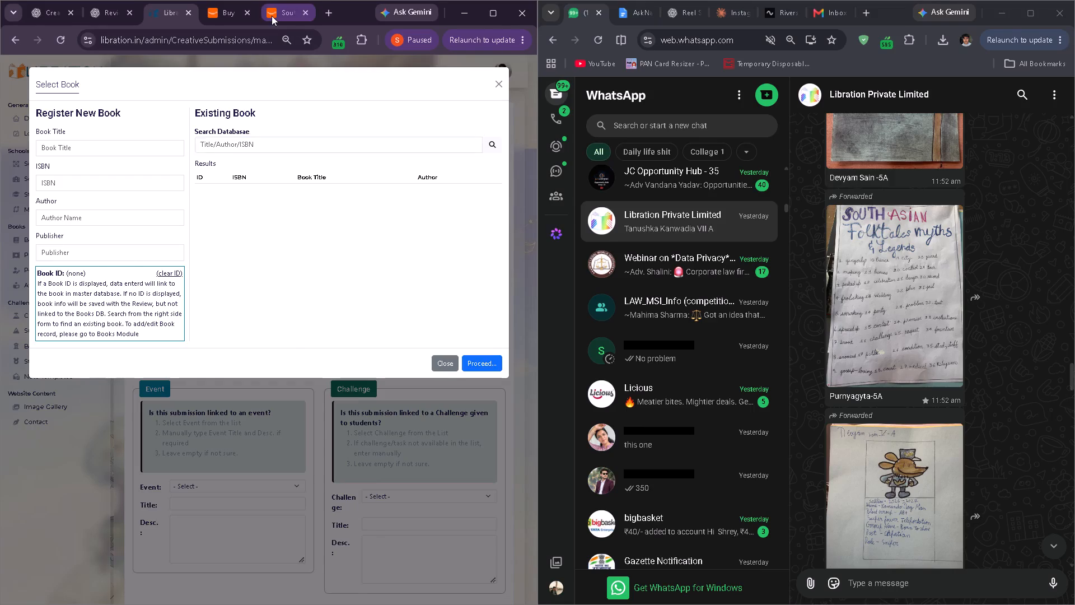
pyautogui.click(158, 8)
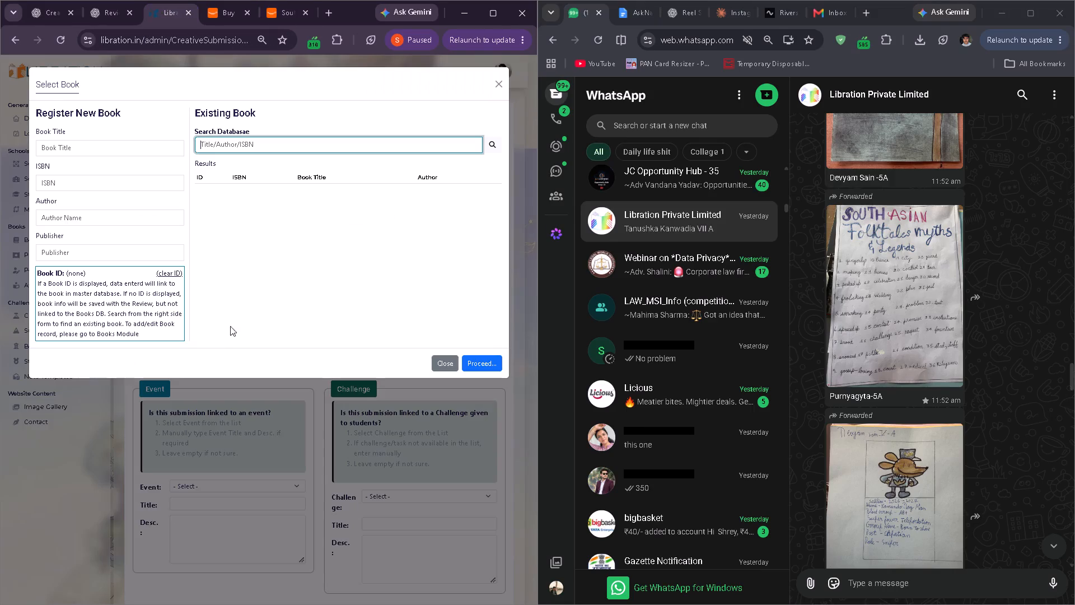
pyautogui.click(110, 153)
pyautogui.press('super+v')
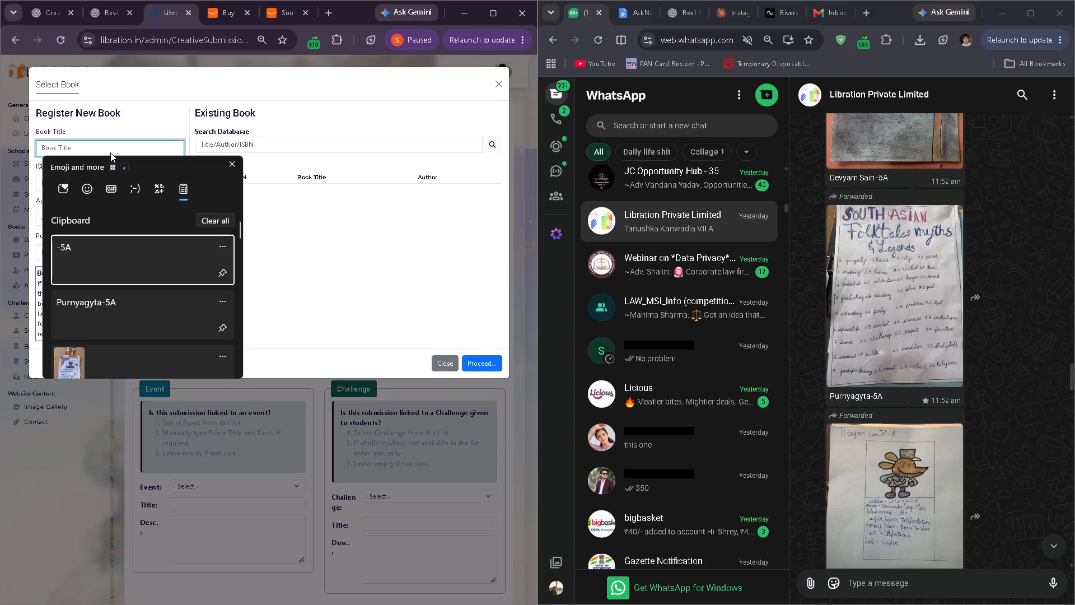
pyautogui.press('Down')
pyautogui.press('Down')
pyautogui.press('Down')
pyautogui.press('Down')
pyautogui.press('Down')
pyautogui.press('Down')
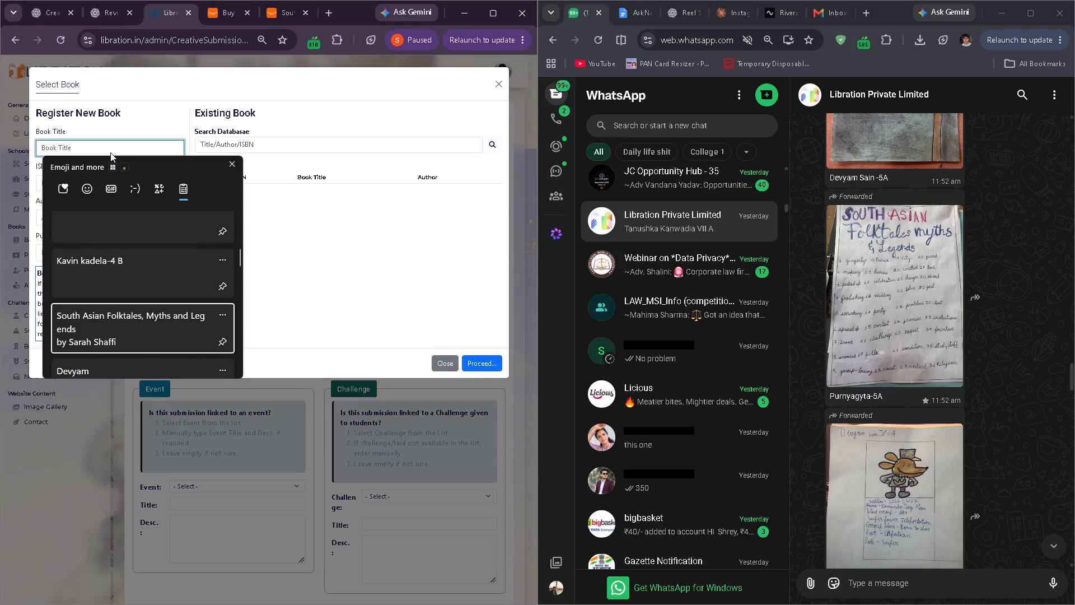
pyautogui.press('Return')
pyautogui.hotkey('ctrl', 'v')
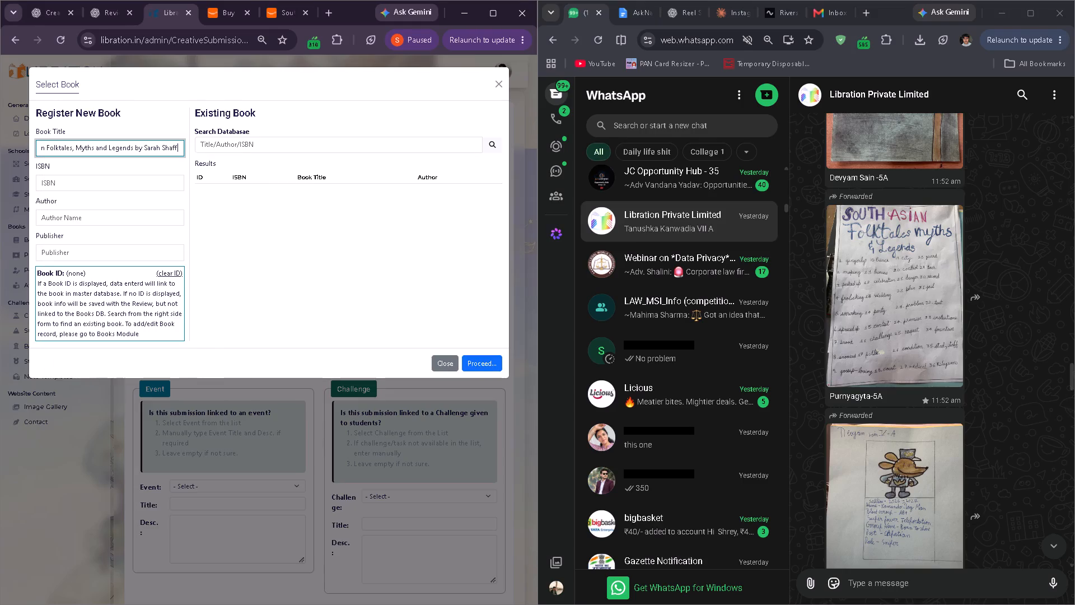
# Move the author's name from the book title to the author field, leaving the title as "South Asian Folktales, Myths and Legends".
pyautogui.hotkey('ctrl', 'shift', 'Left')
pyautogui.hotkey('ctrl', 'shift', 'Left')
pyautogui.hotkey('ctrl', 'x')
pyautogui.hotkey('ctrl', 'BackSpace')
pyautogui.press('Tab')
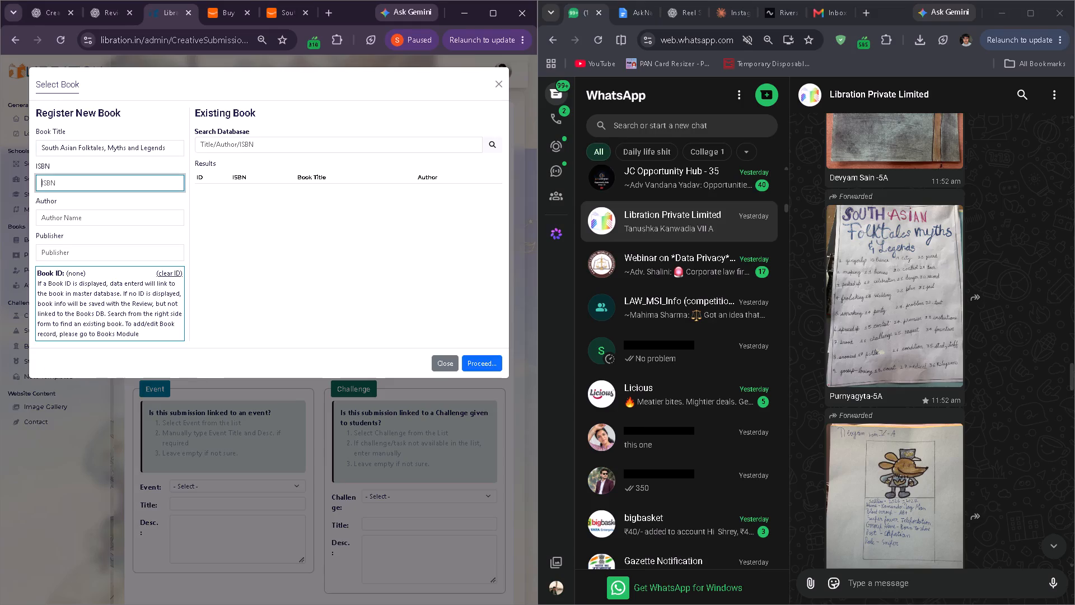
pyautogui.press('Tab')
pyautogui.press('super+v')
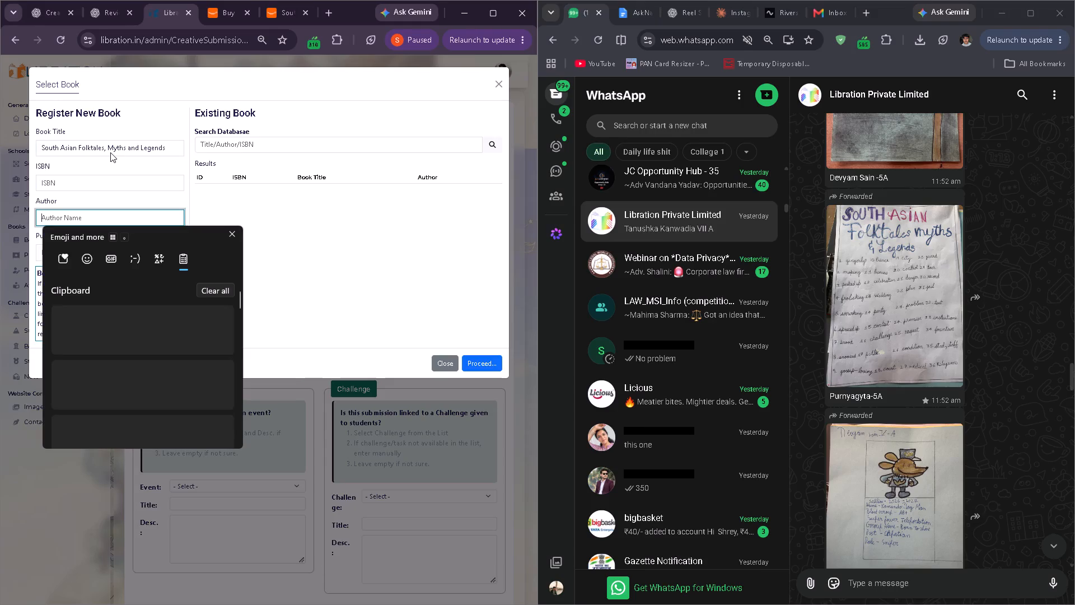
# Enter "Sarah Shaffi" as the book's author and apply the book details to the submission.
pyautogui.press('Return')
pyautogui.hotkey('ctrl', 'v')
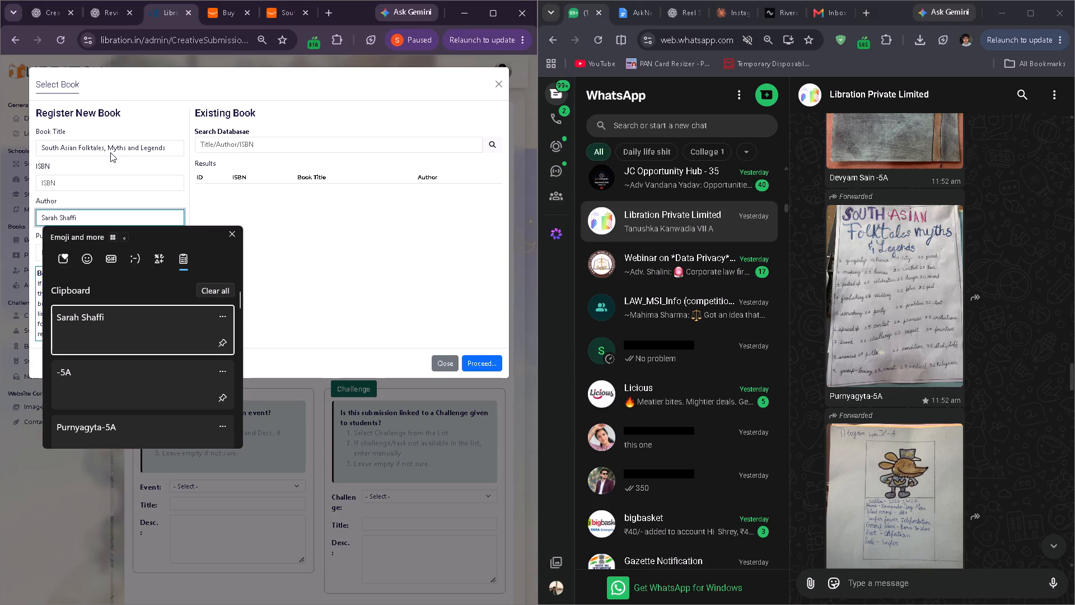
pyautogui.press('Tab')
pyautogui.press('Tab')
pyautogui.press('Tab')
pyautogui.press('Tab')
pyautogui.press('Tab')
pyautogui.press('Tab')
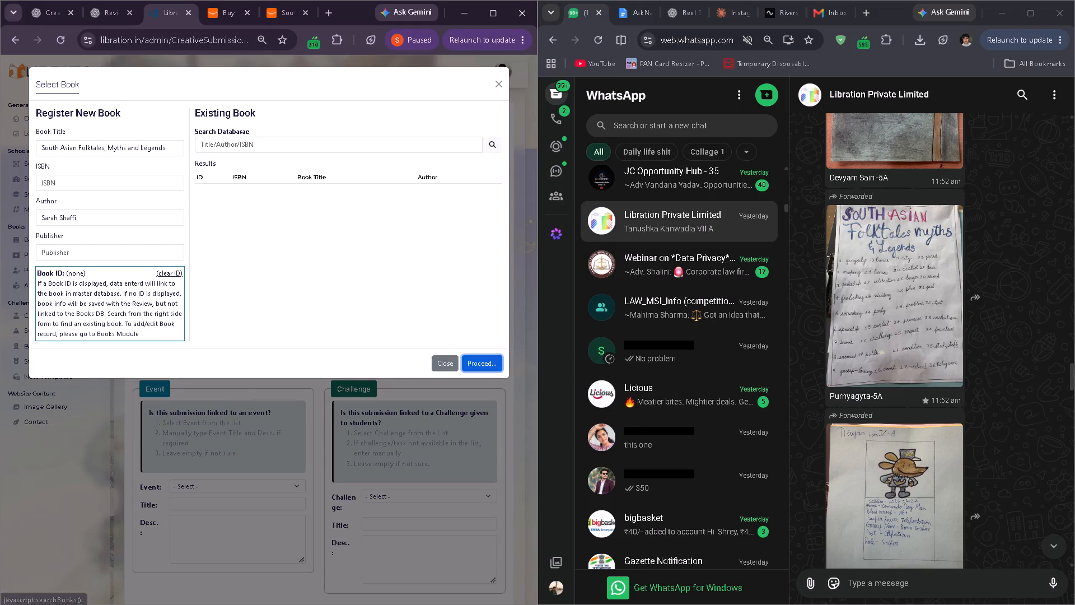
pyautogui.press('Return')
# Link the submission to the challenge "[5c] The Impossible Translation", leaving the event unselected.
pyautogui.press('Tab')
pyautogui.press('Tab')
pyautogui.press('Tab')
pyautogui.press('Tab')
pyautogui.press('Tab')
pyautogui.press('Tab')
pyautogui.press('Tab')
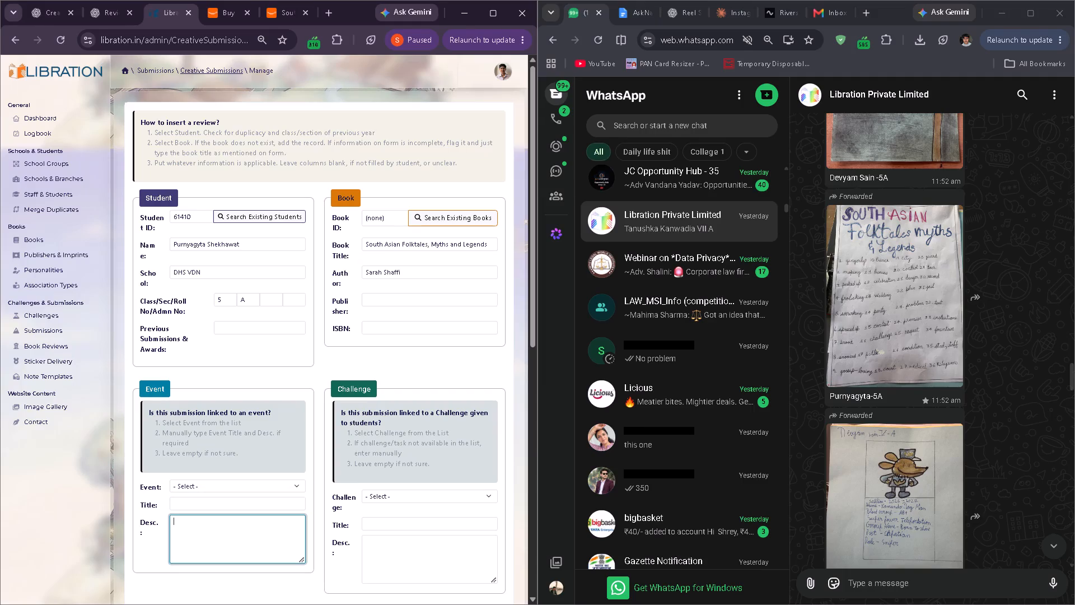
pyautogui.press('Tab')
pyautogui.press('Return')
pyautogui.press('Down')
pyautogui.press('Down')
pyautogui.press('Down')
pyautogui.press('Down')
pyautogui.press('Down')
pyautogui.press('Down')
pyautogui.press('Down')
pyautogui.press('Down')
pyautogui.press('Down')
pyautogui.press('Down')
pyautogui.press('Down')
pyautogui.press('Down')
pyautogui.press('Down')
pyautogui.press('Down')
pyautogui.press('Down')
pyautogui.press('Down')
pyautogui.press('Down')
pyautogui.press('Down')
pyautogui.press('Down')
pyautogui.press('Down')
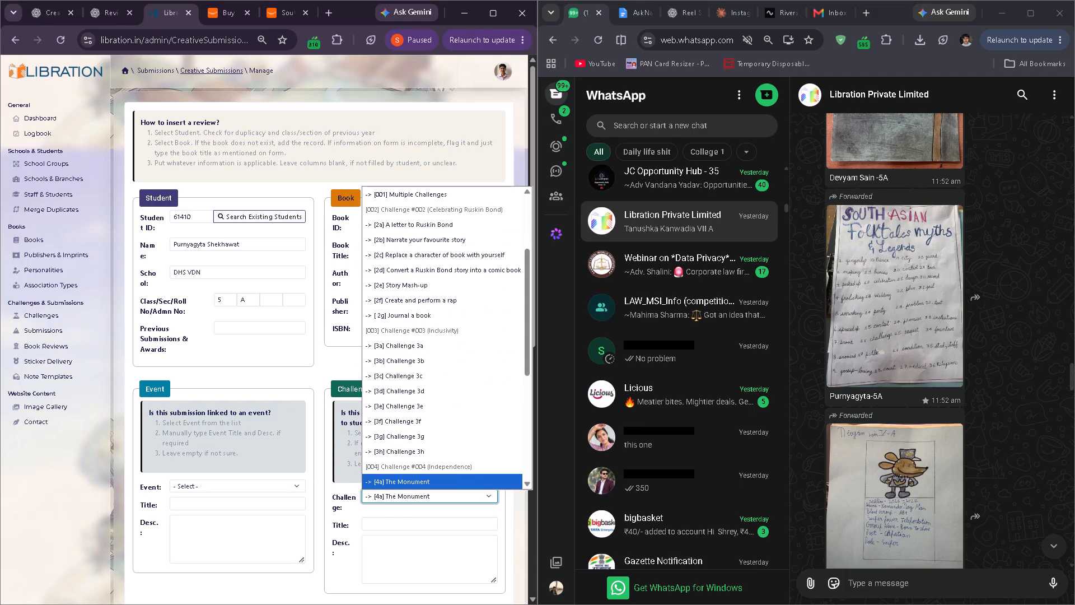
pyautogui.press('Down')
pyautogui.press('Down')
pyautogui.press('Down')
pyautogui.press('Down')
pyautogui.press('Down')
pyautogui.press('Down')
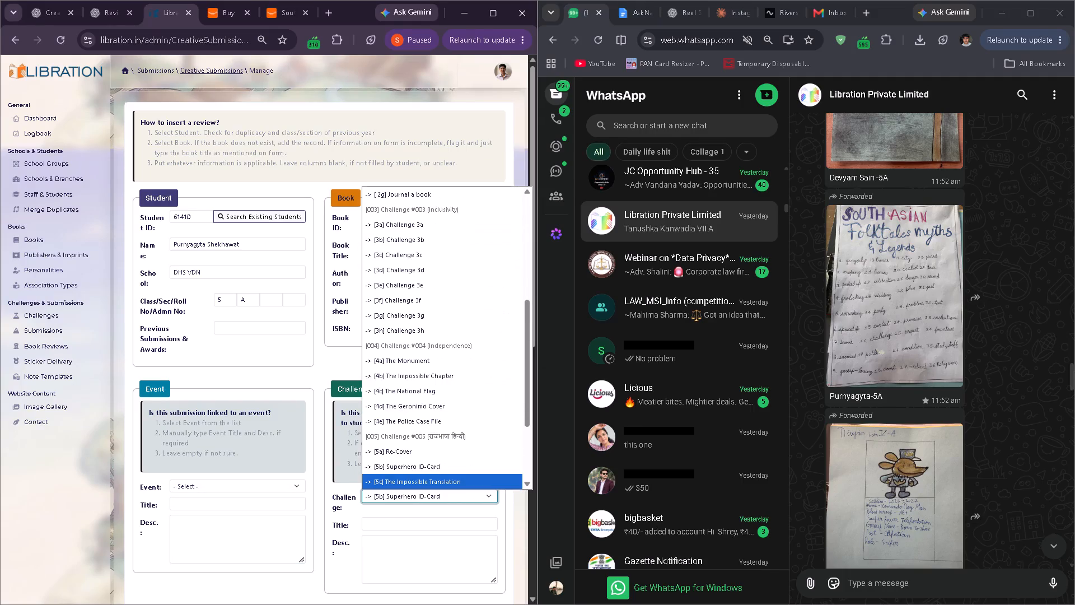
pyautogui.press('Return')
# Enter "The Impossible Translation" as the challenge title.
pyautogui.press('Tab')
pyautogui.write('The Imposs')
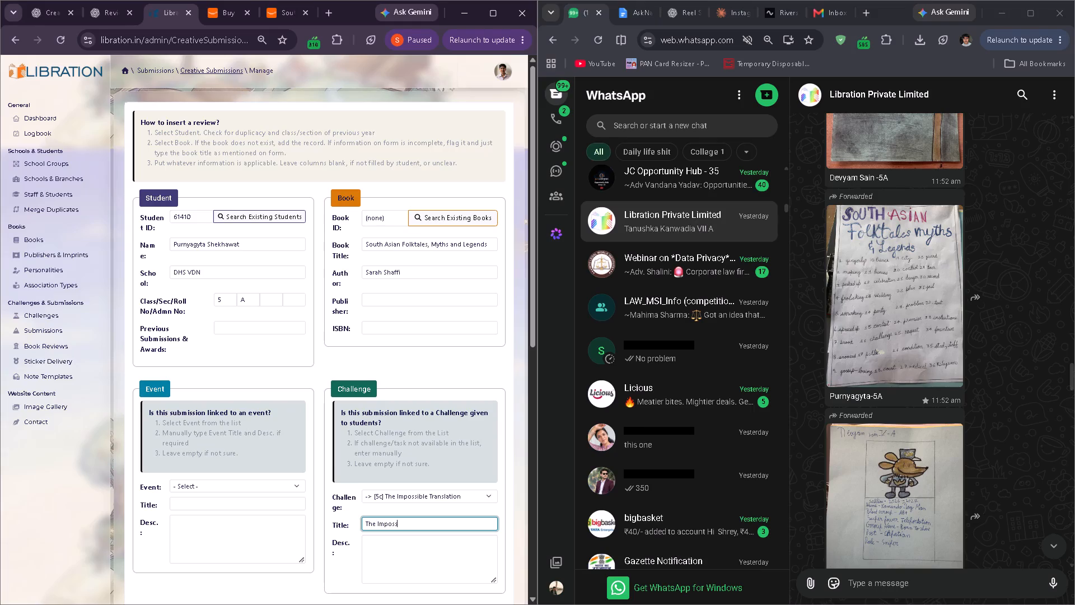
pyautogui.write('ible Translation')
# Attach "WhatsApp Image 2026-10-29 at 11.52.44 AM.jpeg" from Downloads as the submission's image file.
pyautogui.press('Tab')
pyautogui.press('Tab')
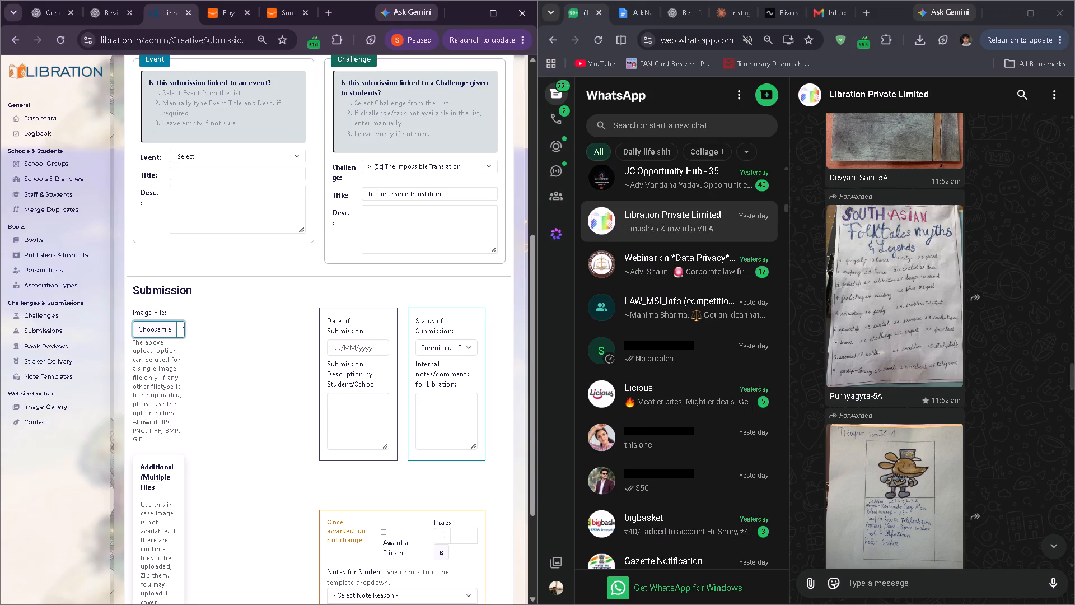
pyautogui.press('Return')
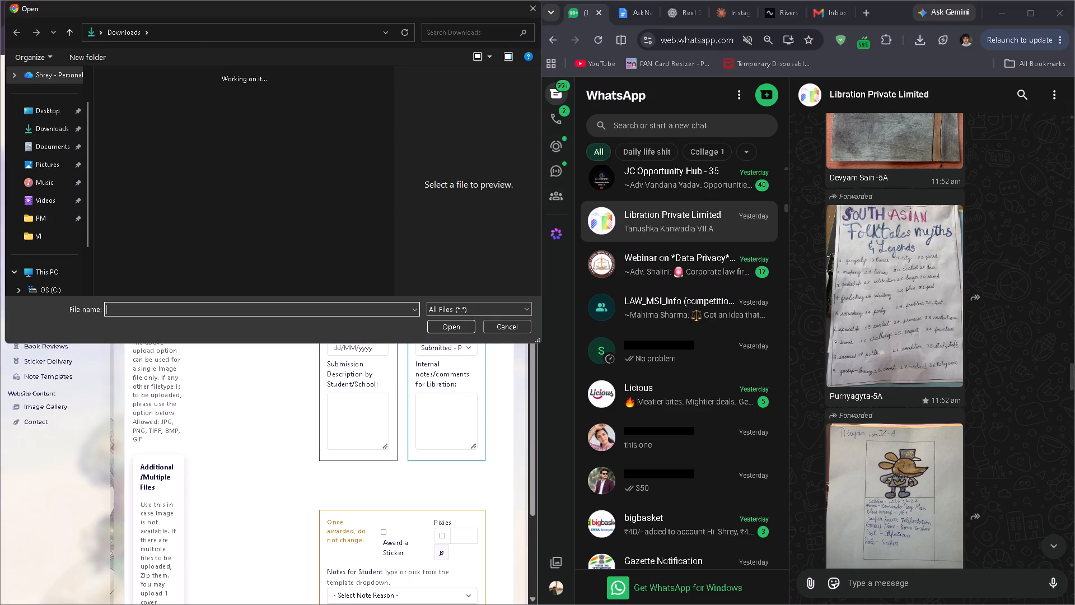
pyautogui.click(135, 113)
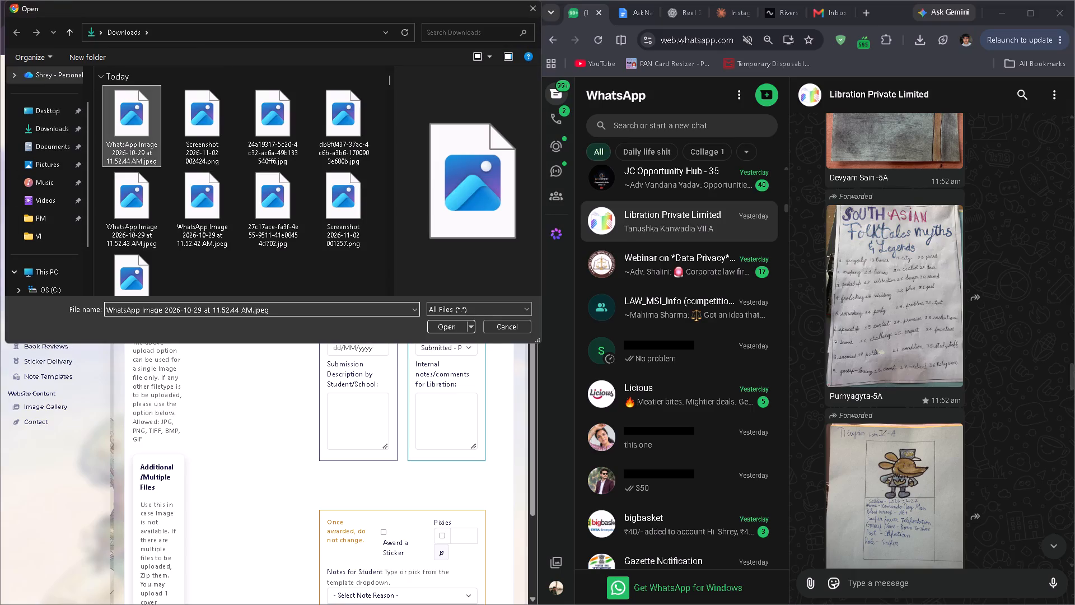
pyautogui.press('Return')
# Set the date of submission to 29/10/2026 and the submission status to Approved.
pyautogui.press('Tab')
pyautogui.press('Tab')
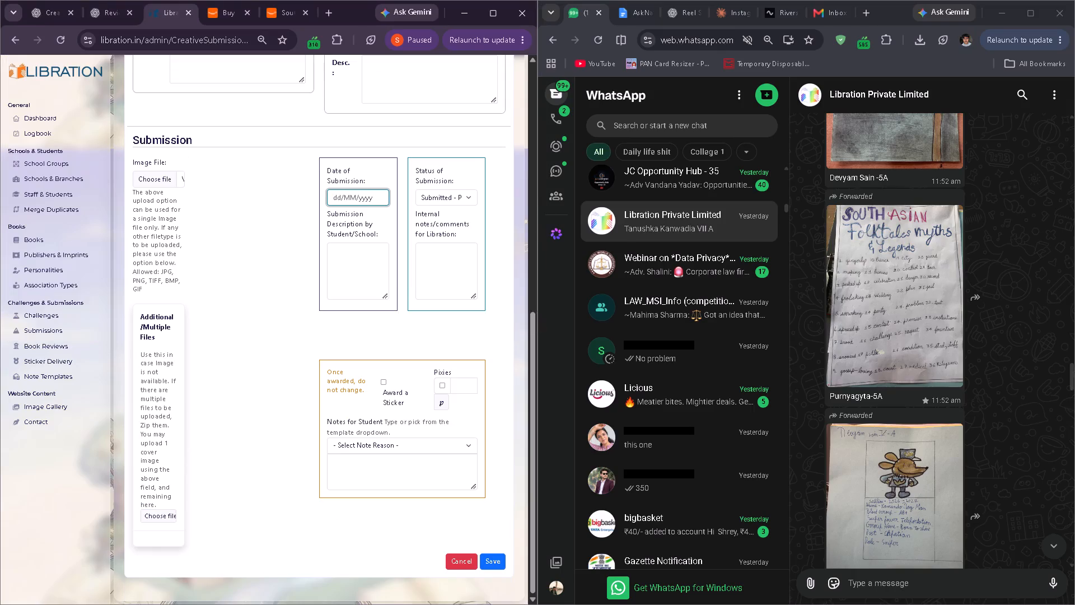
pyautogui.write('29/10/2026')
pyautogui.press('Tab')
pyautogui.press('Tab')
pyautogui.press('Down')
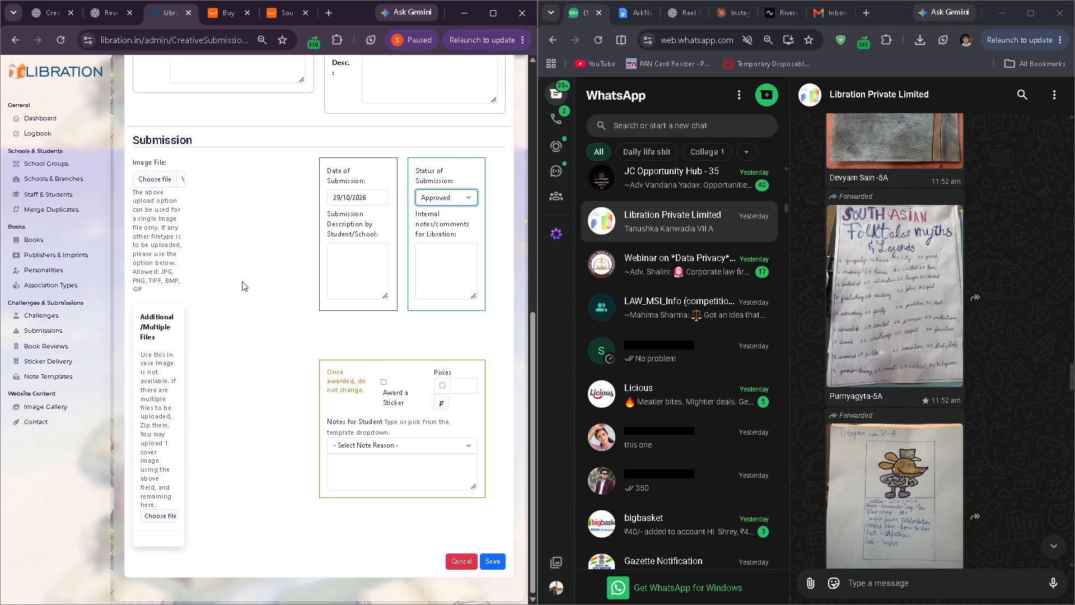
# Award a sticker and 300 Pixies, leaving the student note empty, and save the submission.
pyautogui.click(391, 398)
pyautogui.click(445, 387)
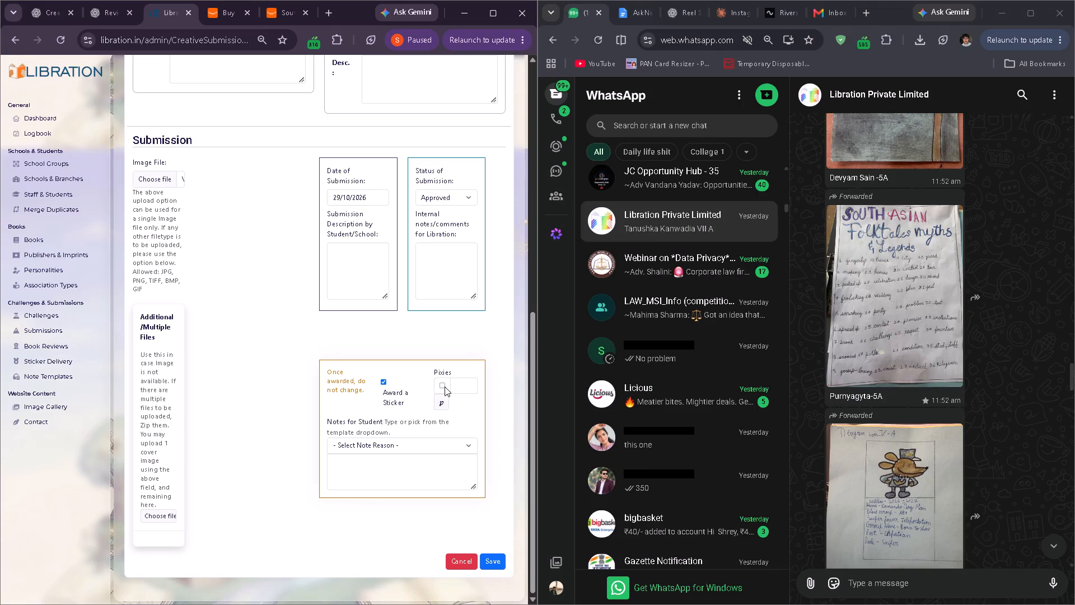
pyautogui.press('Tab')
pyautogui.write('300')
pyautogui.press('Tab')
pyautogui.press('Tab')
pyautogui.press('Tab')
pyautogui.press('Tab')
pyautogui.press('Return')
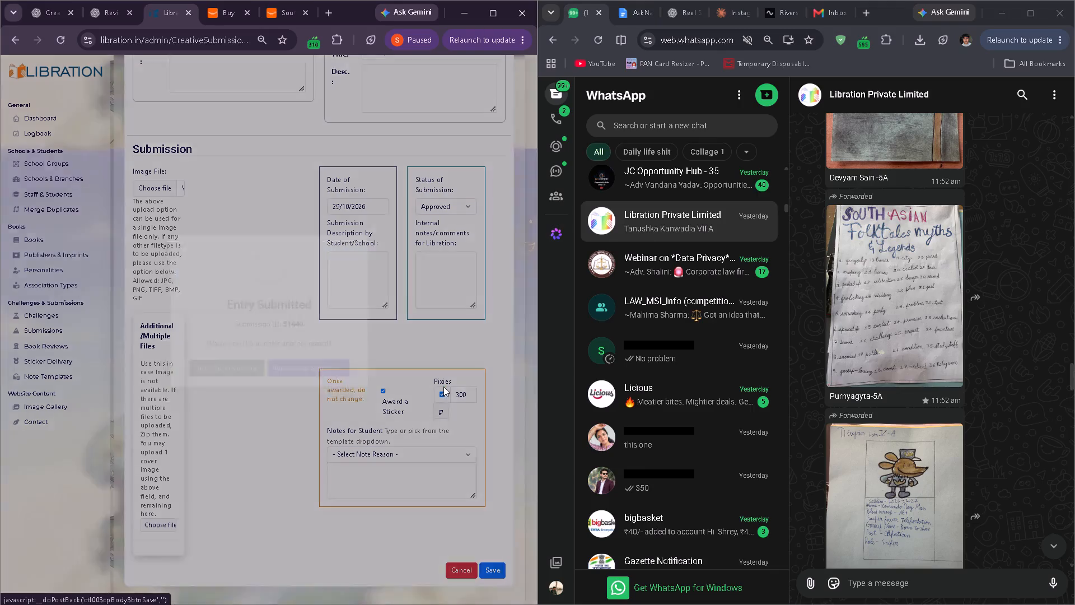
# Start another submission for the motor, air and board-based sports word list, linked to its captioned student's existing class 5-A record from DHS VDN.
pyautogui.scroll(-5, 868, 376)
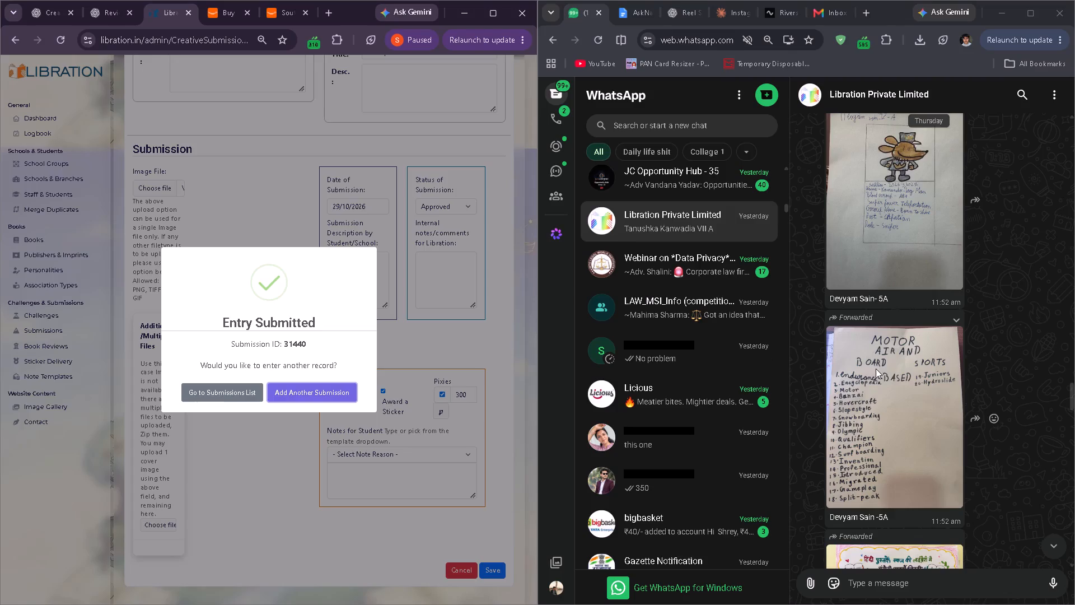
pyautogui.scroll(-1, 890, 366)
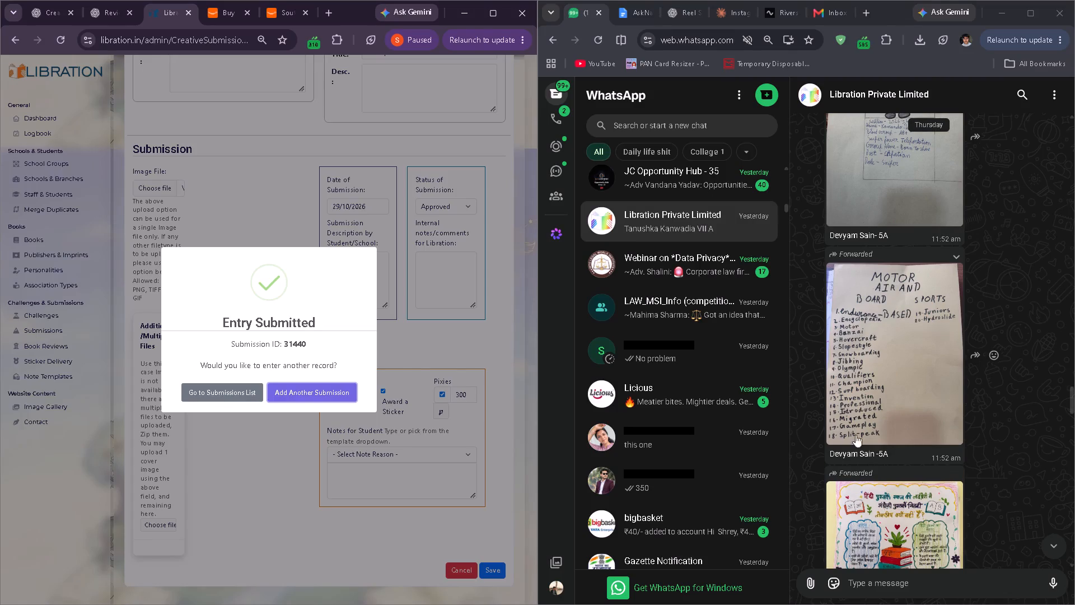
pyautogui.click(317, 388)
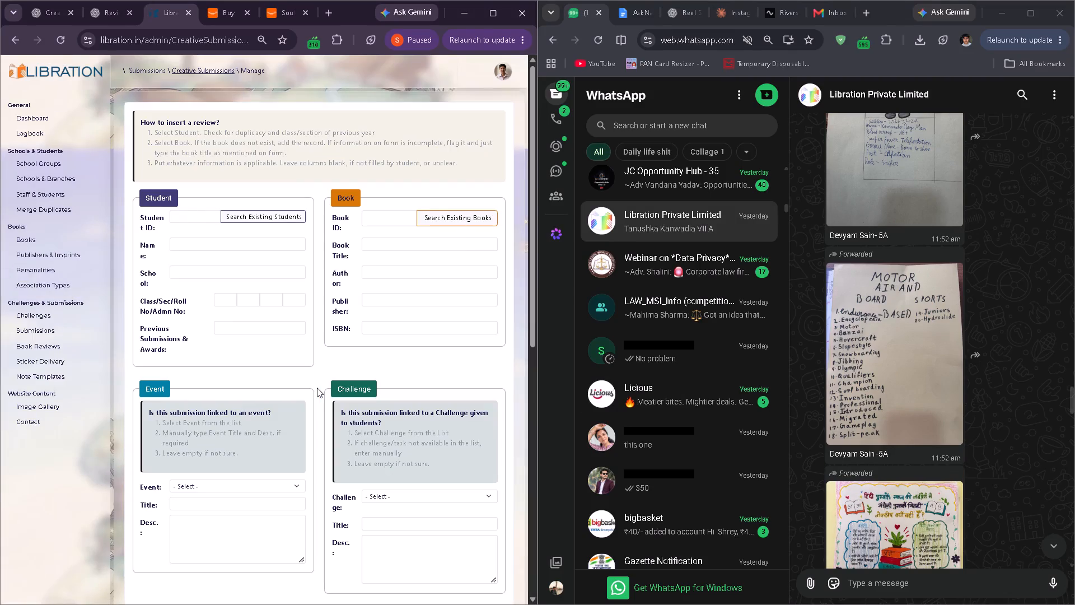
pyautogui.click(277, 222)
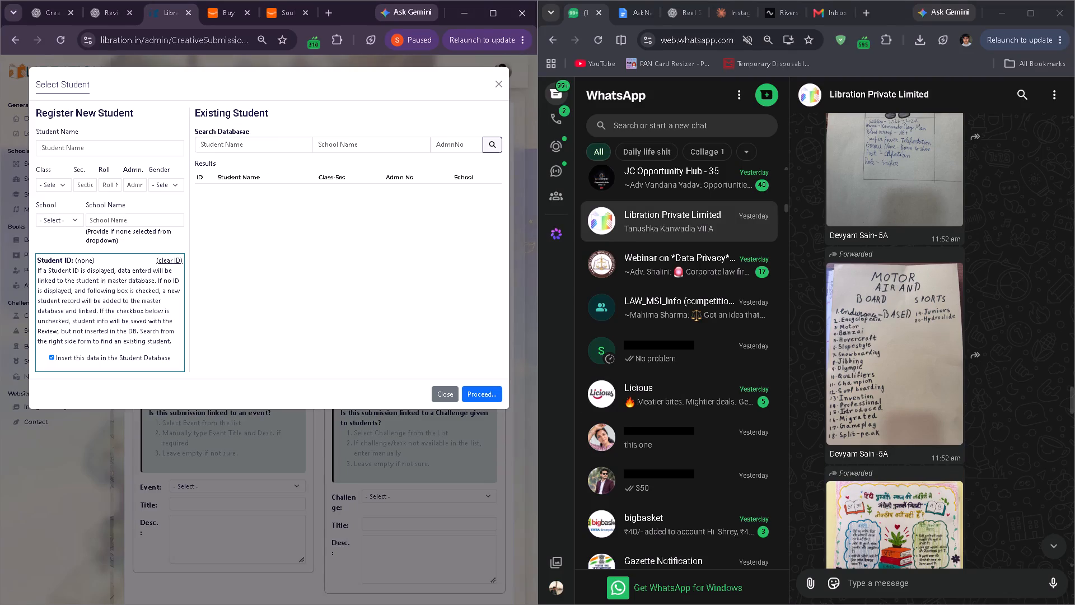
pyautogui.click(263, 150)
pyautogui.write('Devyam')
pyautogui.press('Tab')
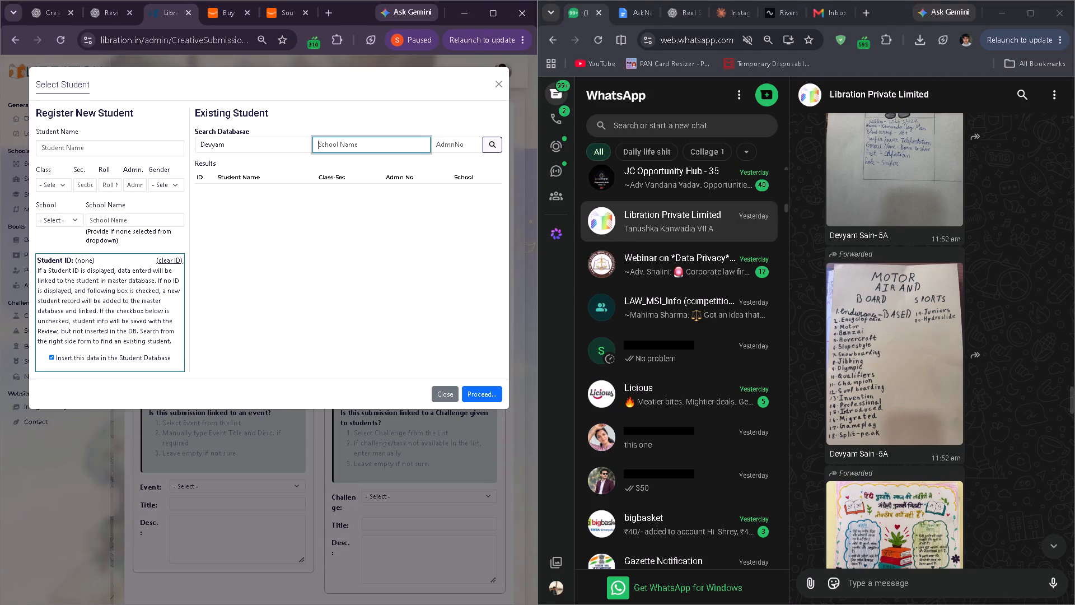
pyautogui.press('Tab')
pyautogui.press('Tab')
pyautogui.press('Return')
pyautogui.click(291, 186)
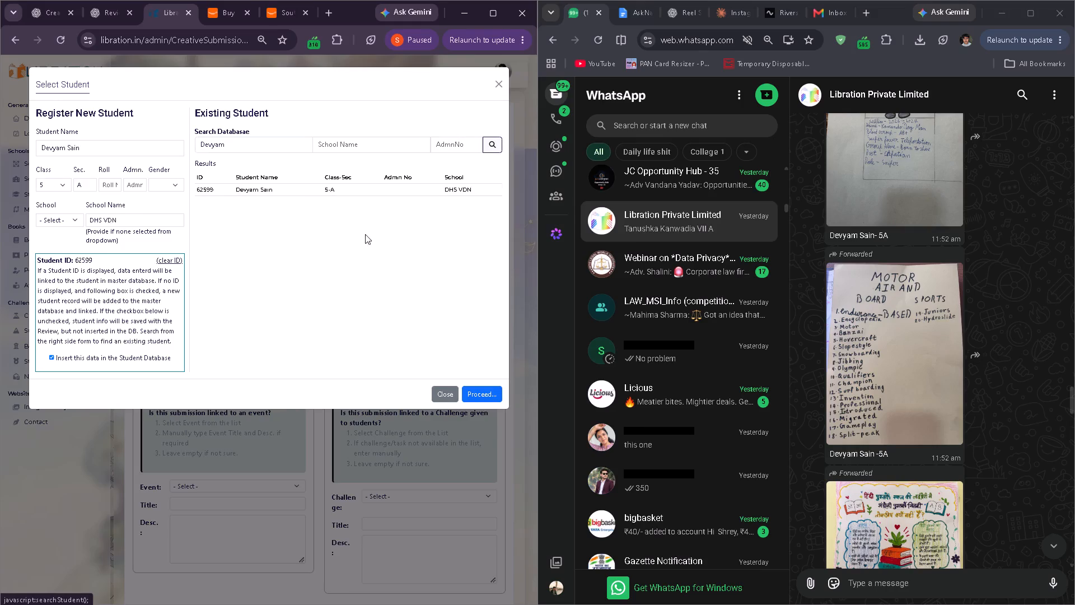
pyautogui.click(487, 393)
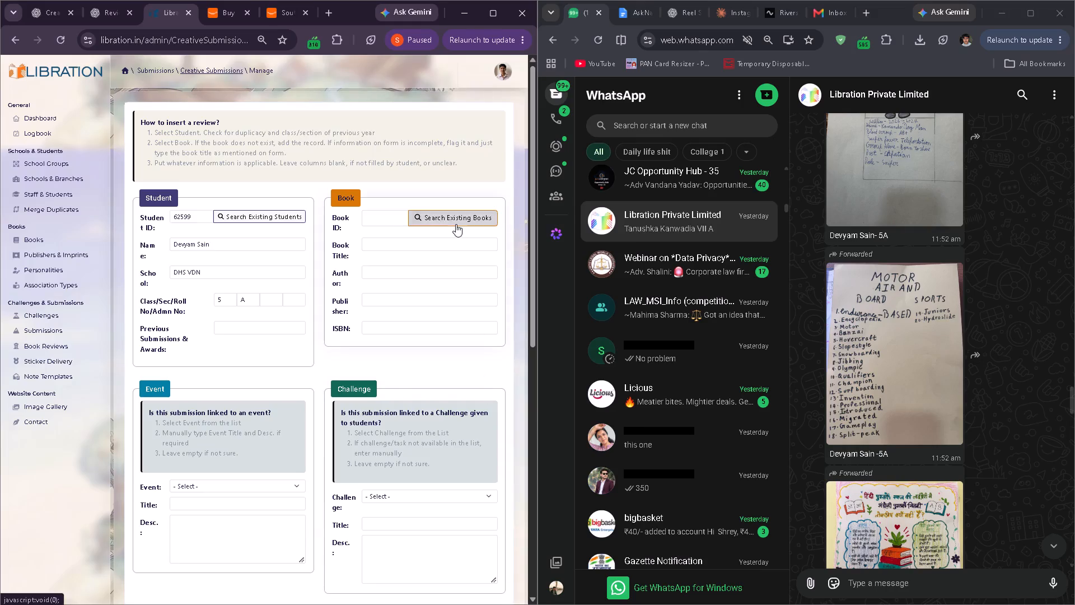
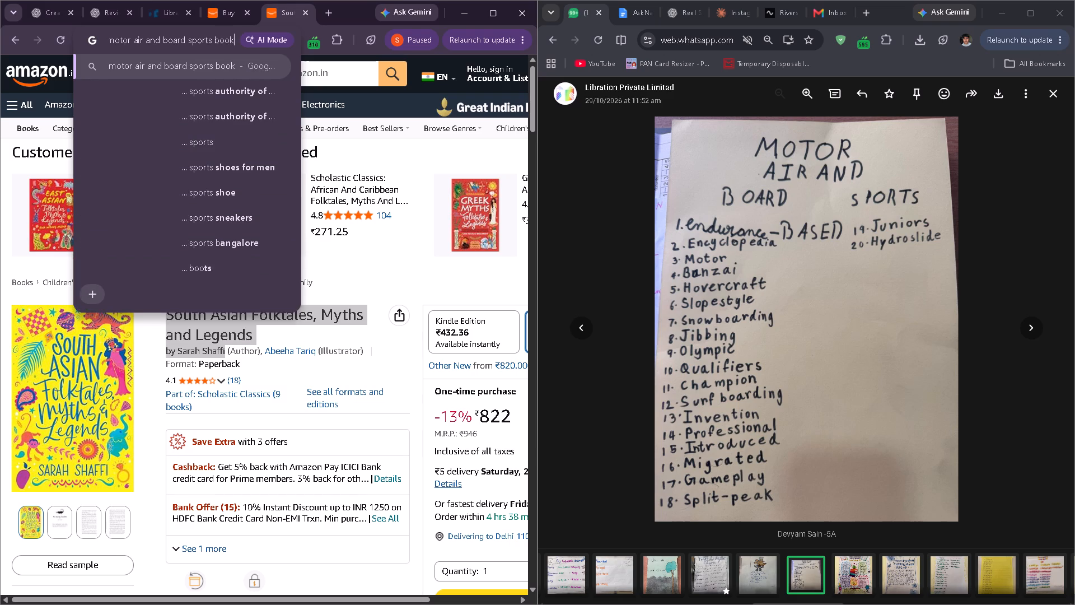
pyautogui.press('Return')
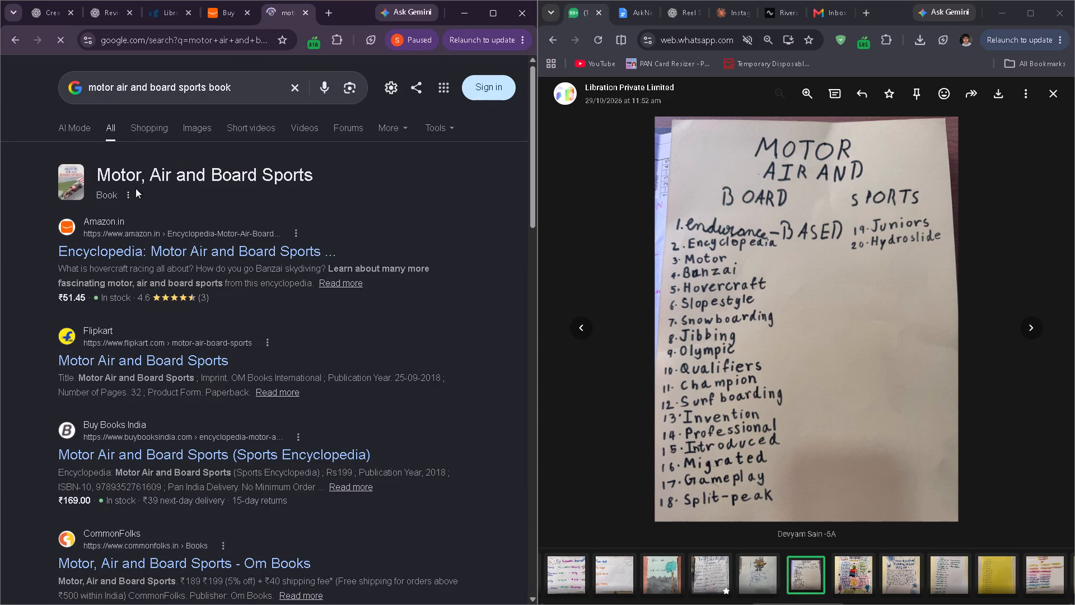
# Copy the title "Motor, Air and Board Sports" from the web results and use it to search Libration's existing books.
pyautogui.moveTo(95, 169); pyautogui.dragTo(170, 178)
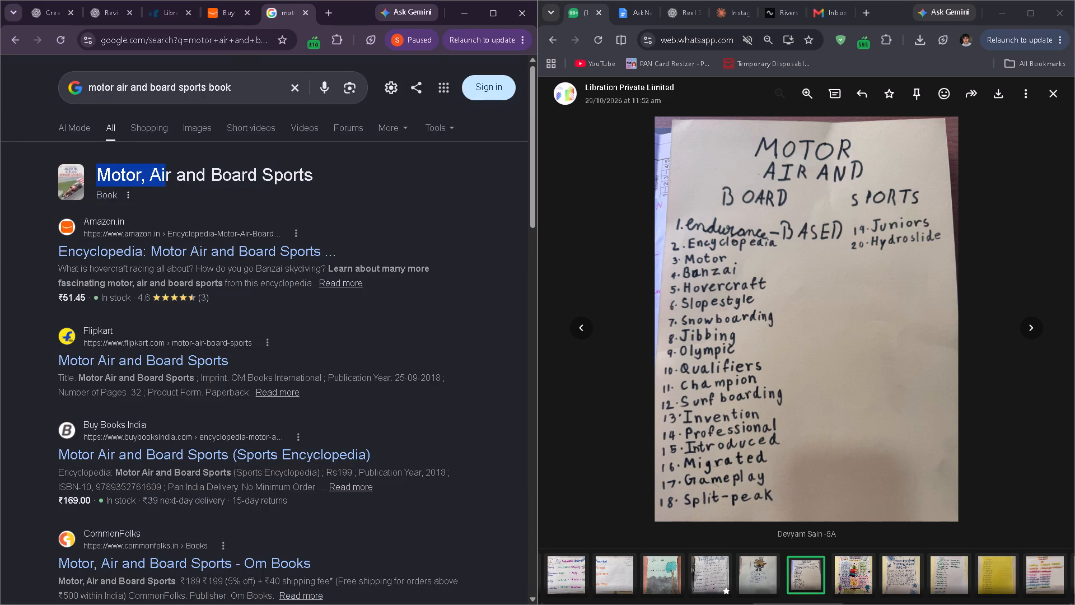
pyautogui.moveTo(170, 178); pyautogui.dragTo(317, 178)
pyautogui.hotkey('ctrl', 'c')
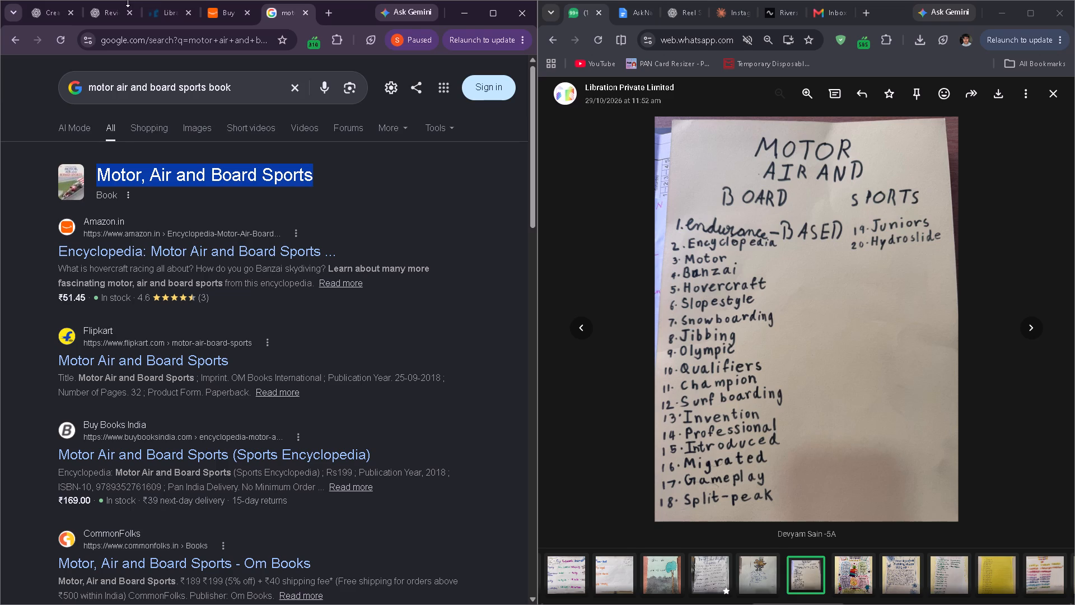
pyautogui.click(163, 0)
pyautogui.click(171, 13)
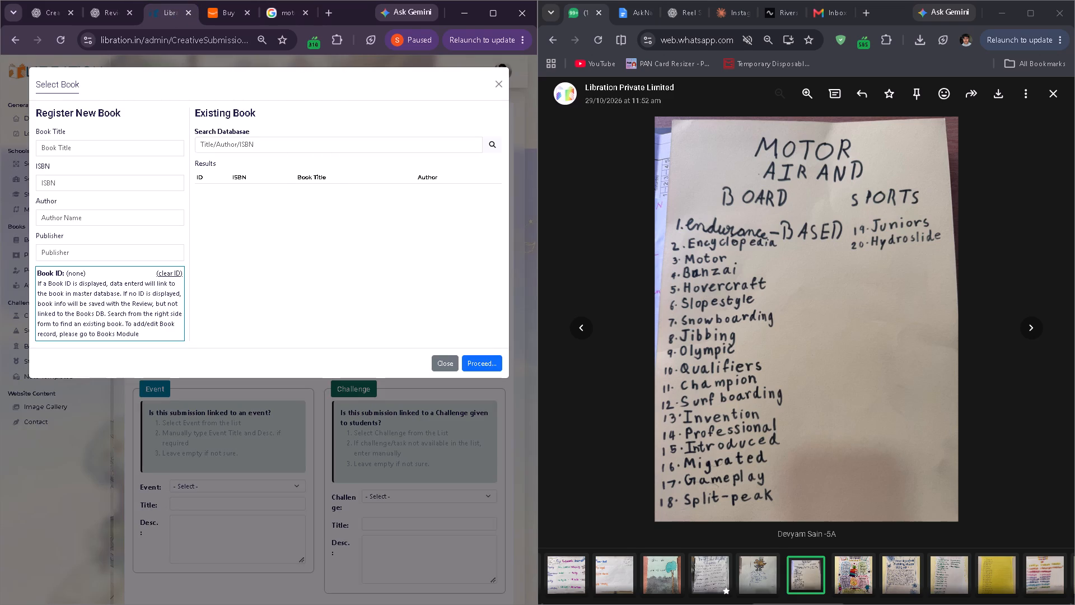
pyautogui.click(239, 148)
pyautogui.hotkey('ctrl', 'v')
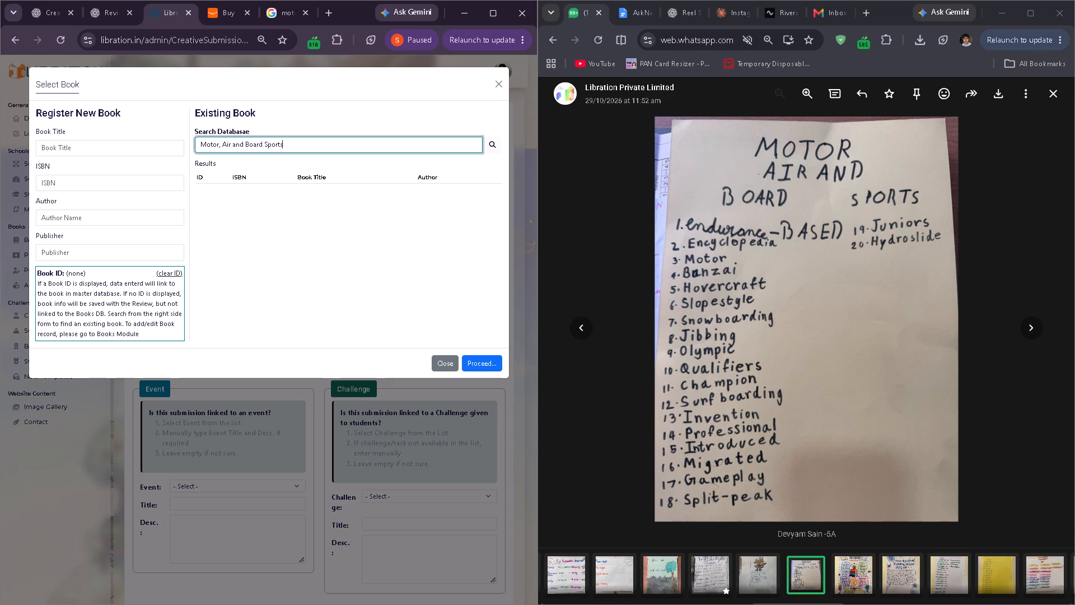
# Search the existing book database for "Motor, Air and Board Sports".
pyautogui.press('Tab')
pyautogui.press('Return')
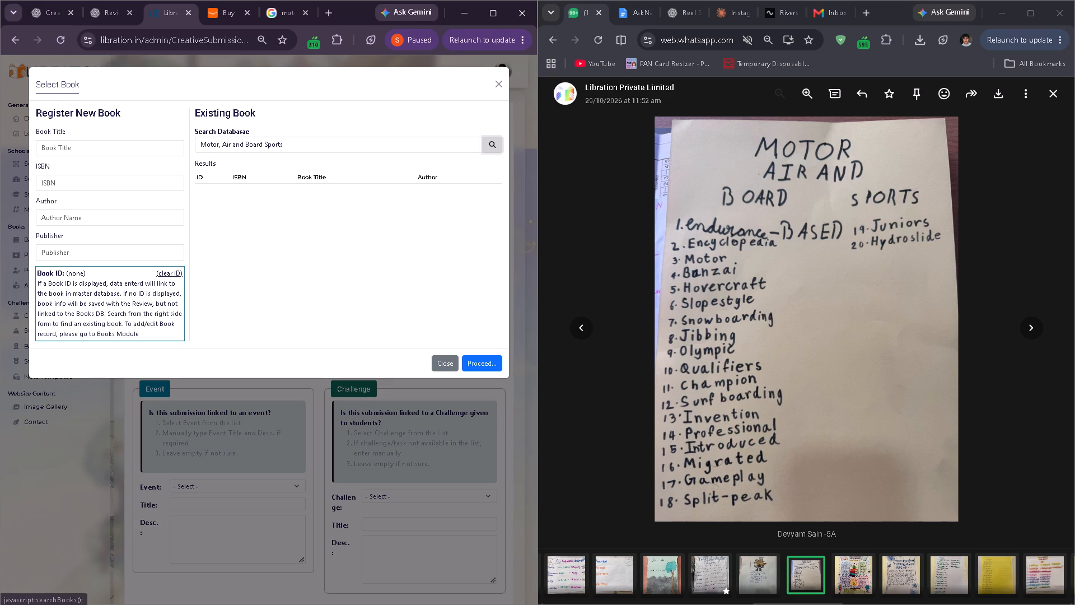
# Move "Motor, Air and Board Sports" from the database search to the new book's title and proceed with the other book details blank.
pyautogui.click(247, 147)
pyautogui.press('a')
pyautogui.hotkey('ctrl', 'x')
pyautogui.press('BackSpace')
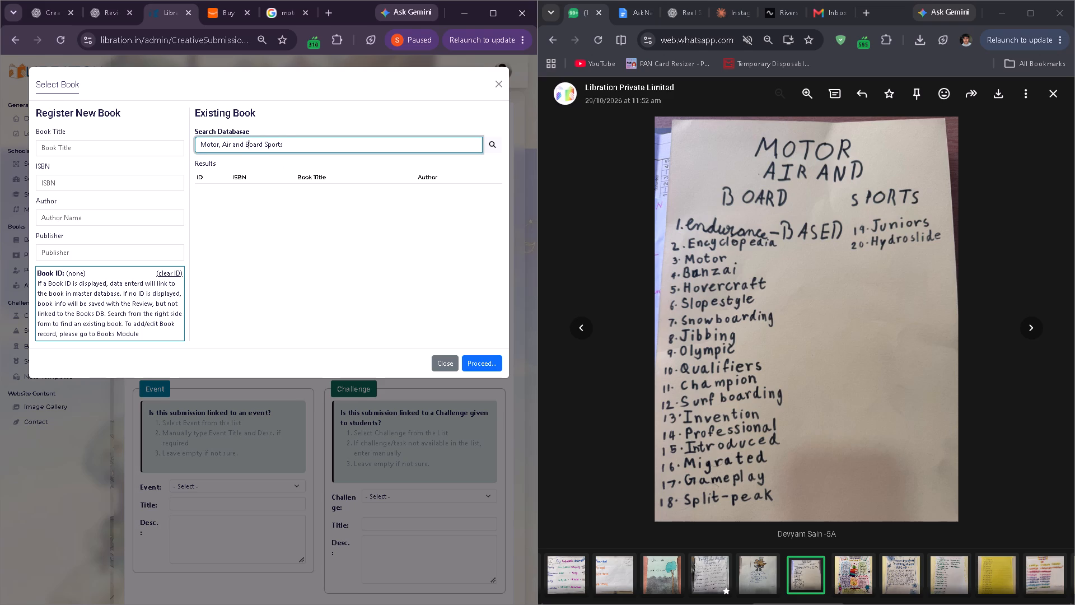
pyautogui.hotkey('ctrl', 'a')
pyautogui.hotkey('ctrl', 'x')
pyautogui.keyDown('ctrl'); pyautogui.click(167, 142); pyautogui.keyUp('ctrl')
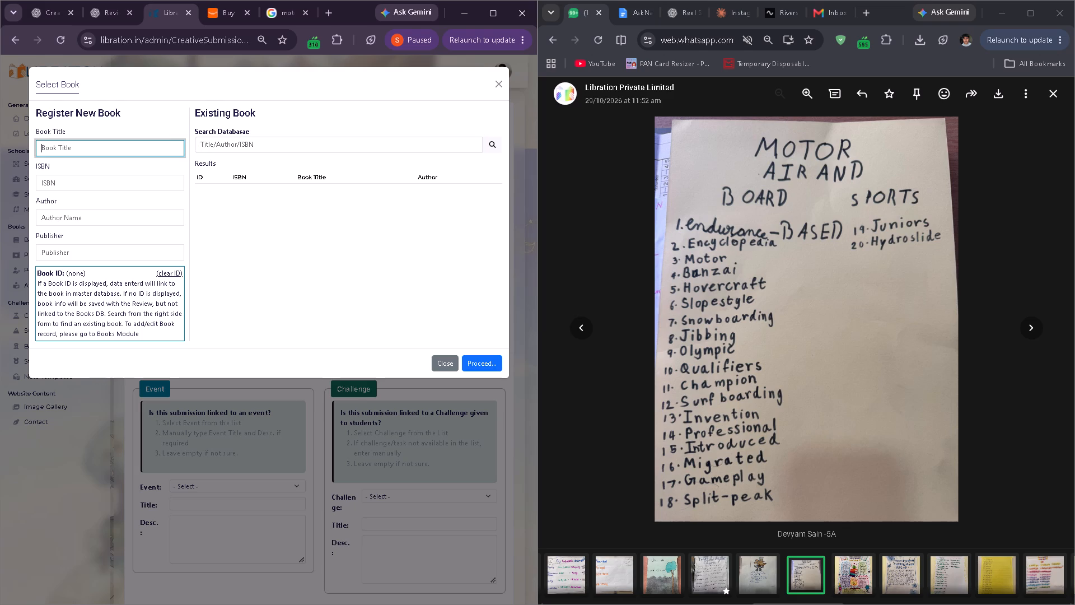
pyautogui.hotkey('ctrl', 'v')
pyautogui.press('Tab')
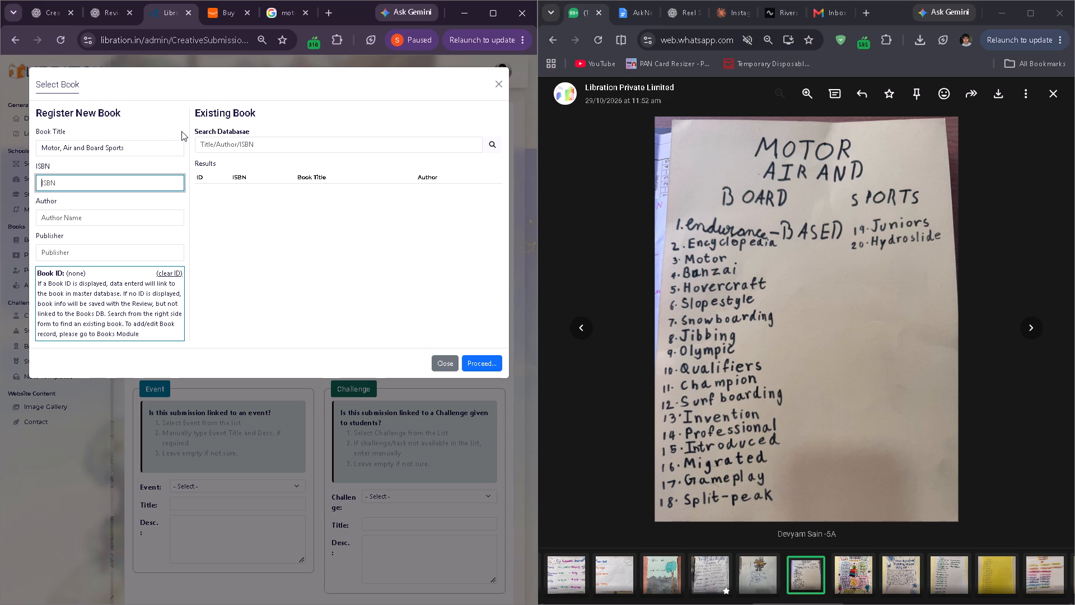
pyautogui.press('Tab')
pyautogui.press('Tab')
pyautogui.press('Tab')
pyautogui.press('Tab')
pyautogui.press('Tab')
pyautogui.press('Tab')
pyautogui.press('Tab')
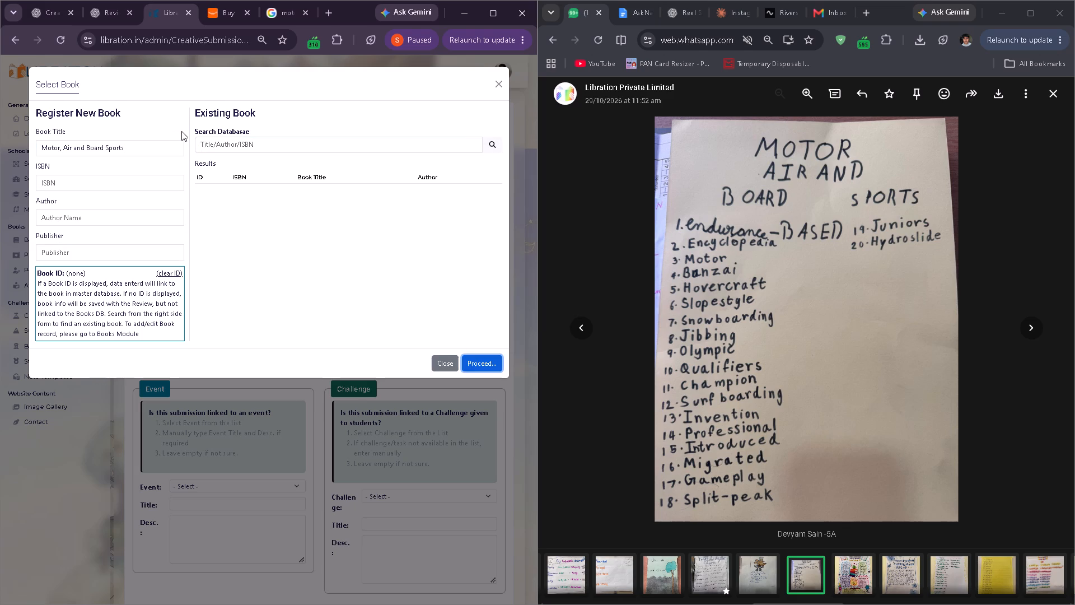
# Apply "Motor, Air and Board Sports" as the submission's book, with ISBN, author and publisher left blank.
pyautogui.press('Return')
# Link the submission to the challenge "[5c] The Impossible Translation", leaving the event unselected.
pyautogui.press('Tab')
pyautogui.press('Tab')
pyautogui.press('Tab')
pyautogui.press('Tab')
pyautogui.press('Tab')
pyautogui.press('Tab')
pyautogui.press('Tab')
pyautogui.press('Tab')
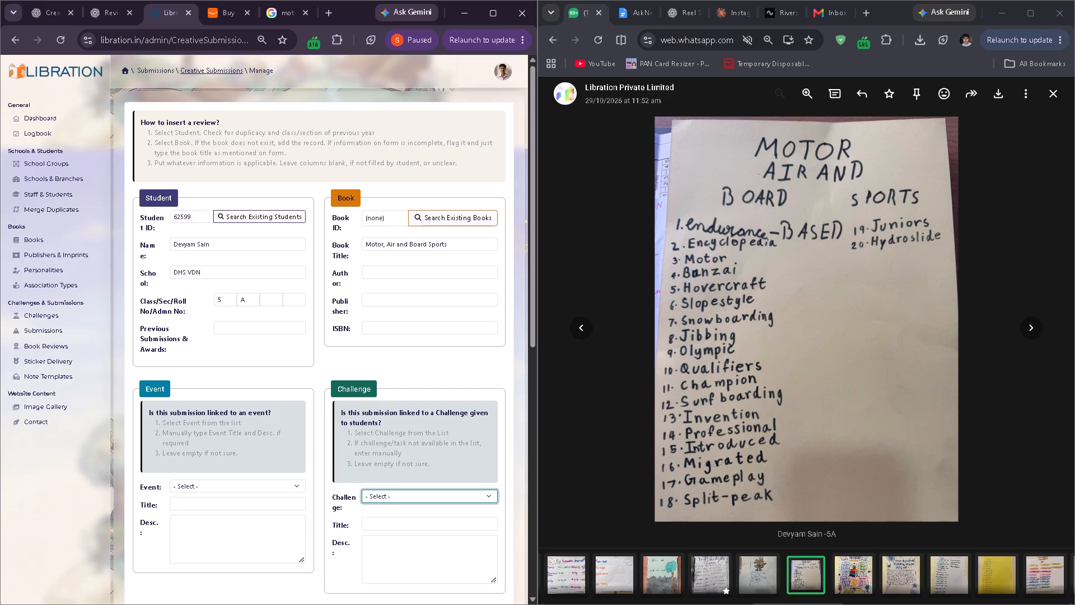
pyautogui.press('Tab')
pyautogui.click(302, 460)
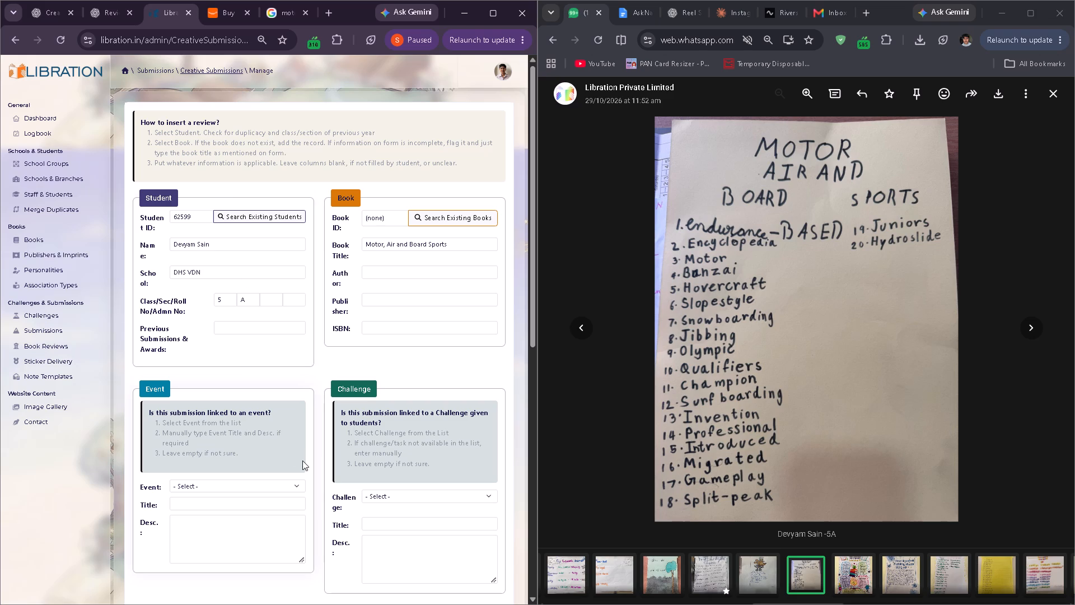
pyautogui.press('Tab')
pyautogui.press('Tab')
pyautogui.press('Tab')
pyautogui.press('Tab')
pyautogui.press('Return')
pyautogui.press('Down')
pyautogui.press('Down')
pyautogui.press('Down')
pyautogui.press('Down')
pyautogui.press('Down')
pyautogui.press('Down')
pyautogui.press('Down')
pyautogui.press('Down')
pyautogui.press('Down')
pyautogui.press('Down')
pyautogui.press('Down')
pyautogui.press('Down')
pyautogui.press('Down')
pyautogui.press('Down')
pyautogui.press('Down')
pyautogui.press('Down')
pyautogui.press('Down')
pyautogui.press('Down')
pyautogui.press('Down')
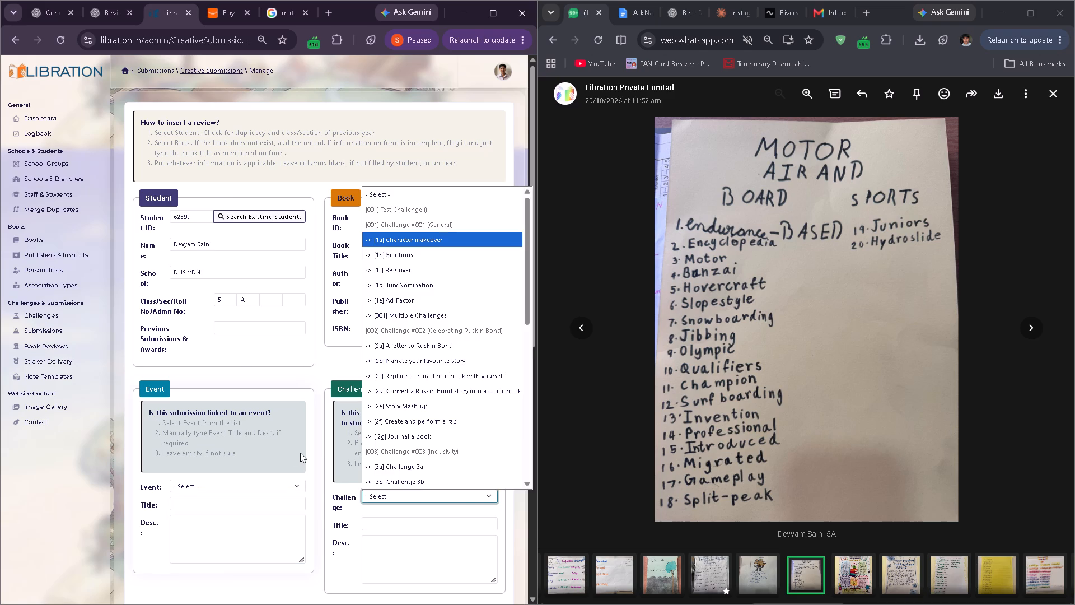
pyautogui.press('Down')
pyautogui.press('Down')
pyautogui.press('Down')
pyautogui.press('Down')
pyautogui.press('Down')
pyautogui.press('Down')
pyautogui.press('Down')
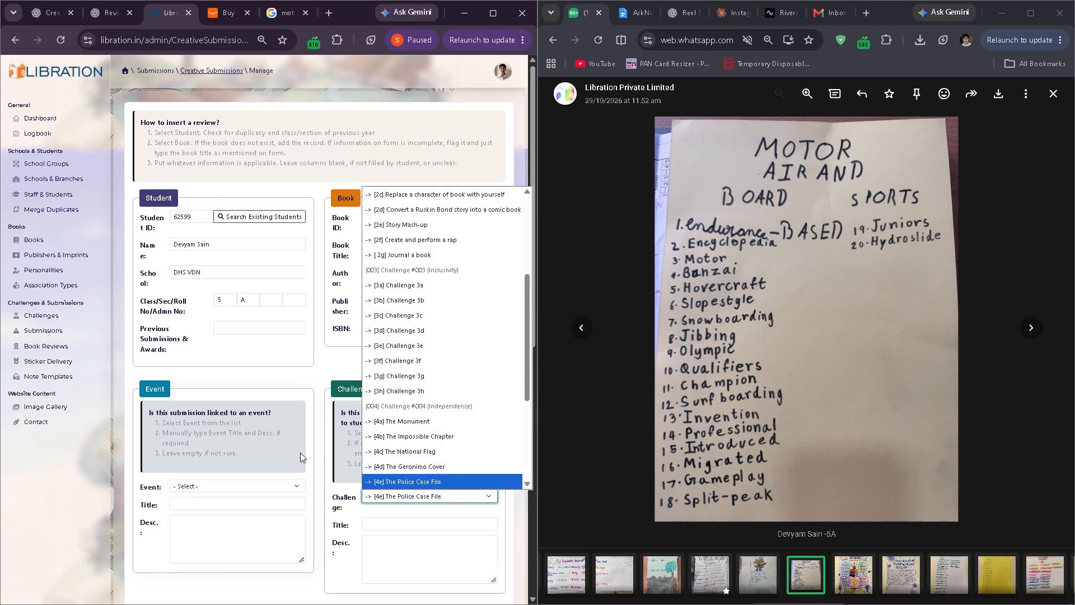
pyautogui.press('Down')
pyautogui.press('Down')
pyautogui.press('Down')
pyautogui.press('Down')
pyautogui.press('Up')
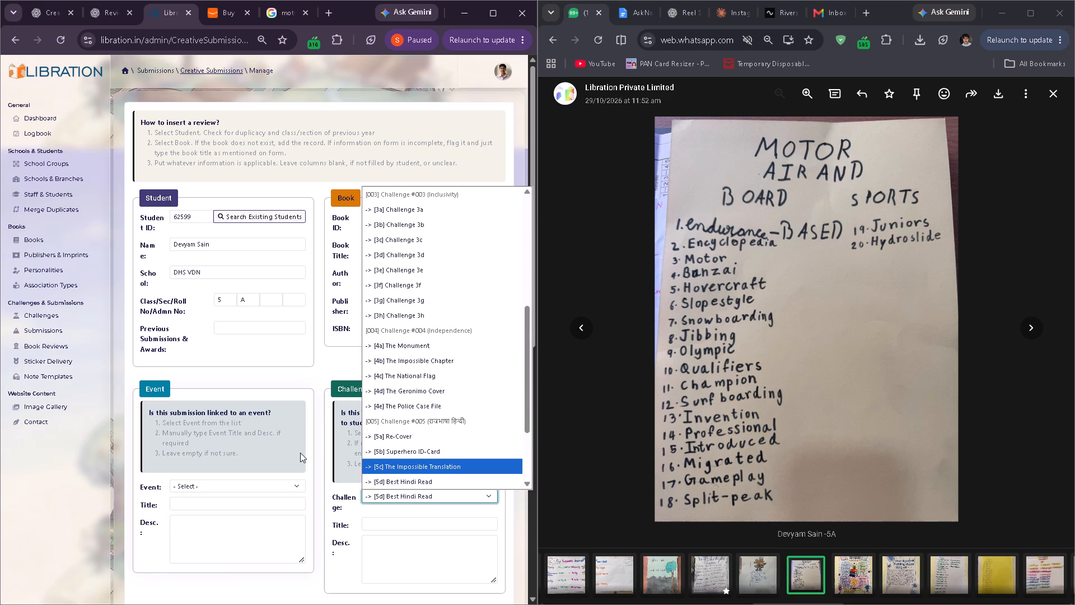
pyautogui.press('Tab')
# Enter "The Impossible Translation" as the challenge title.
pyautogui.press('Tab')
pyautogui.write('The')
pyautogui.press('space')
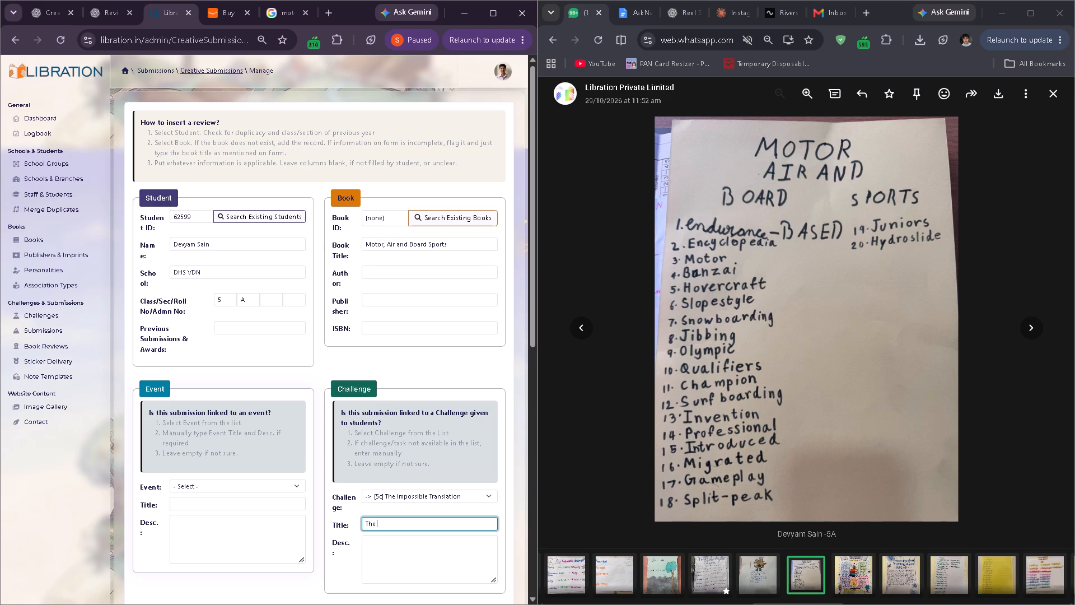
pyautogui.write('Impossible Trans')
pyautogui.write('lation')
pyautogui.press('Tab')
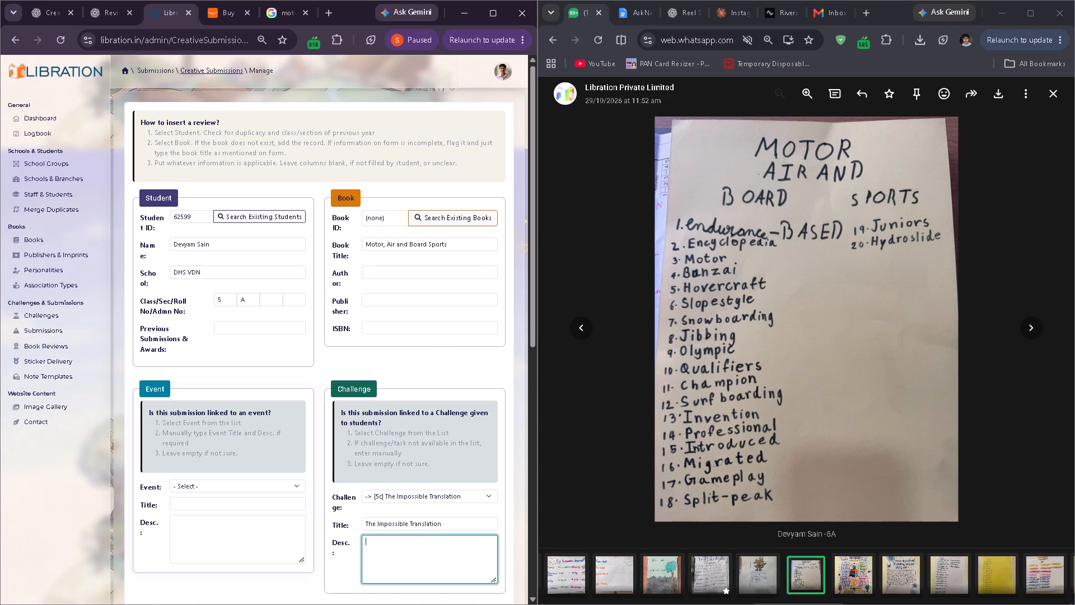
# Leave the challenge description blank and open the file selection for the submission's image.
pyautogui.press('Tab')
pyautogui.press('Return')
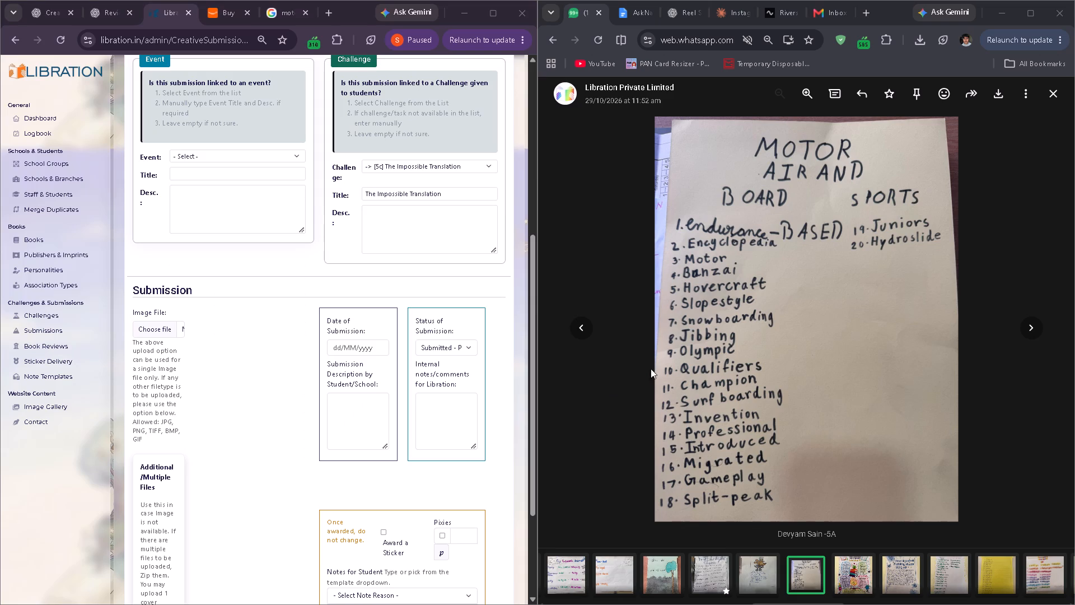
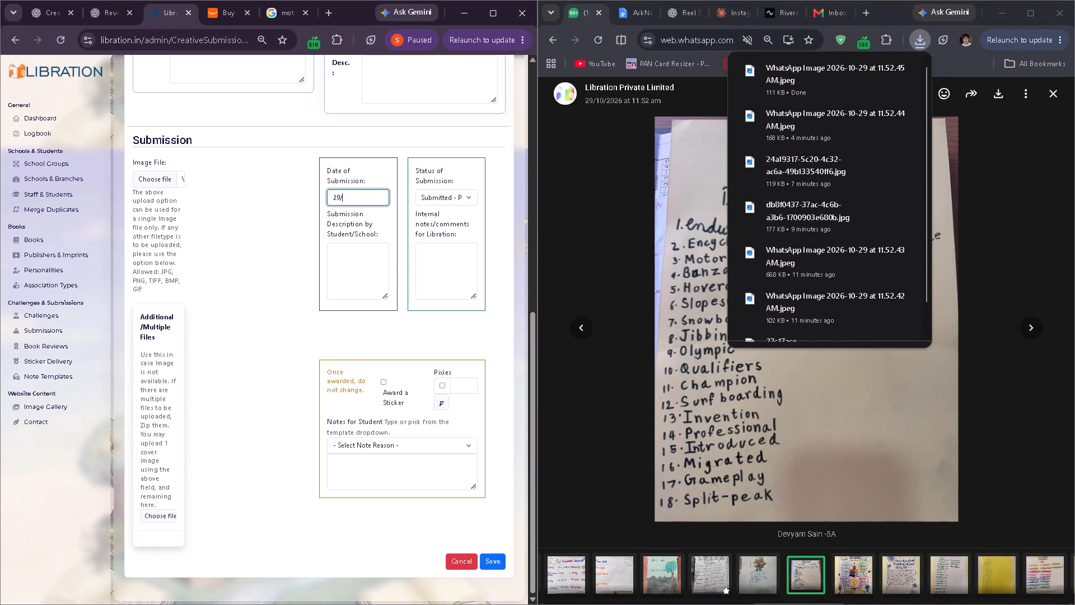
# Complete the submission date as 29/10/2026 and set the submission status to Approved.
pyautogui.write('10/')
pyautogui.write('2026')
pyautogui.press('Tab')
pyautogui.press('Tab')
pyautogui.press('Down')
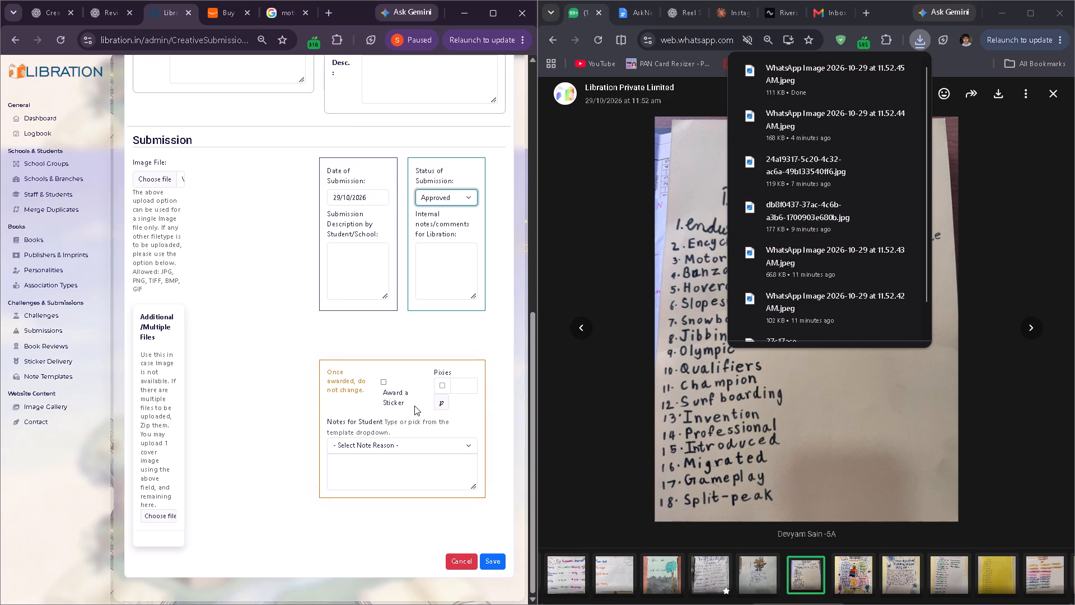
# Award the student a sticker and 300 Pixies for the submission, leaving the student note blank.
pyautogui.click(400, 408)
pyautogui.click(443, 385)
pyautogui.press('Tab')
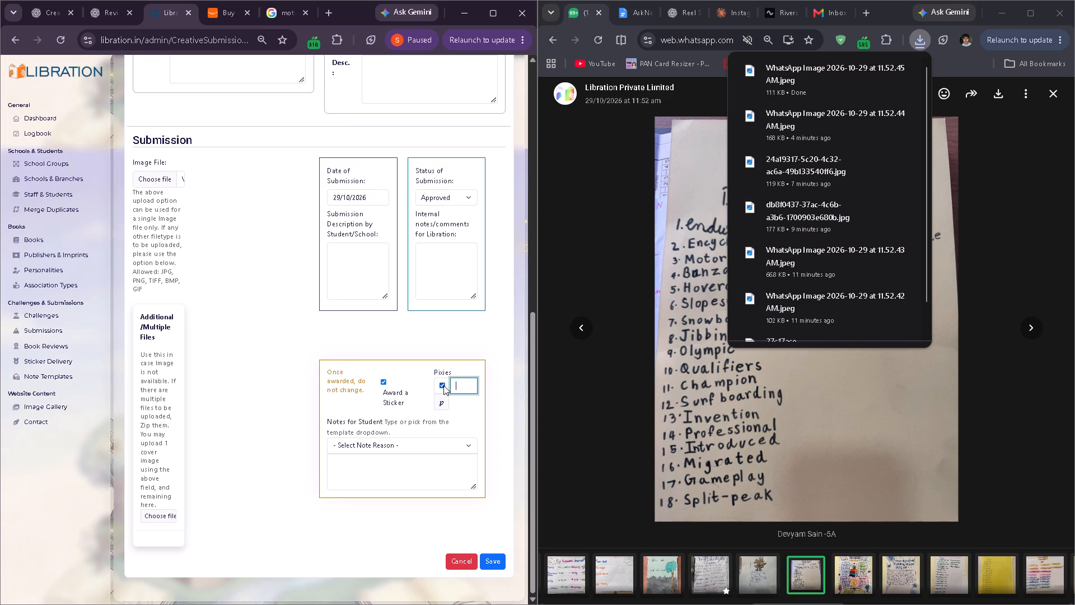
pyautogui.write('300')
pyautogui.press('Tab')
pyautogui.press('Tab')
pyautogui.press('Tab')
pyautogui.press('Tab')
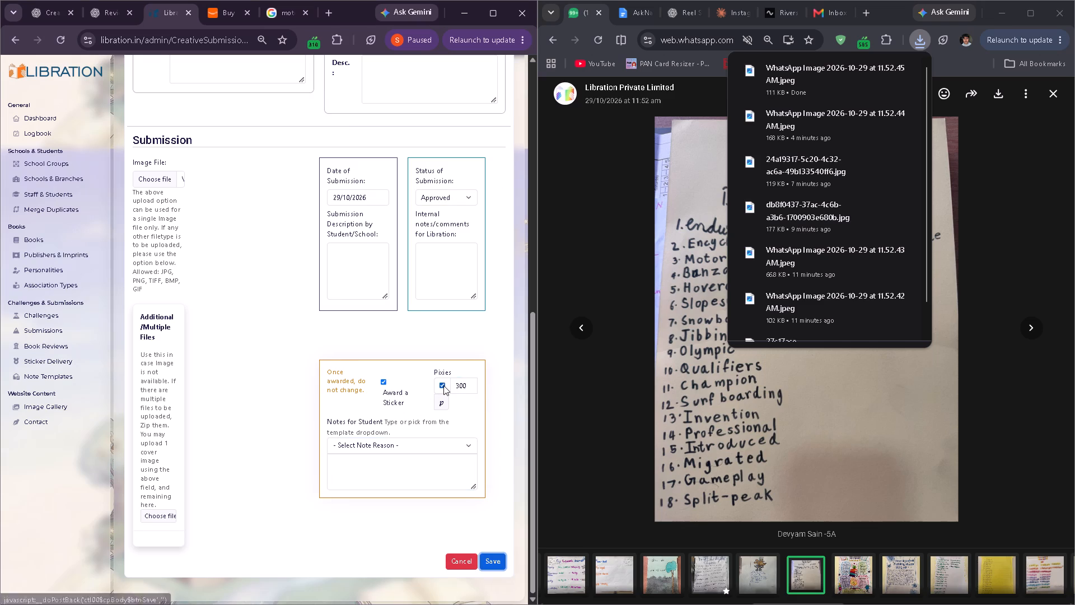
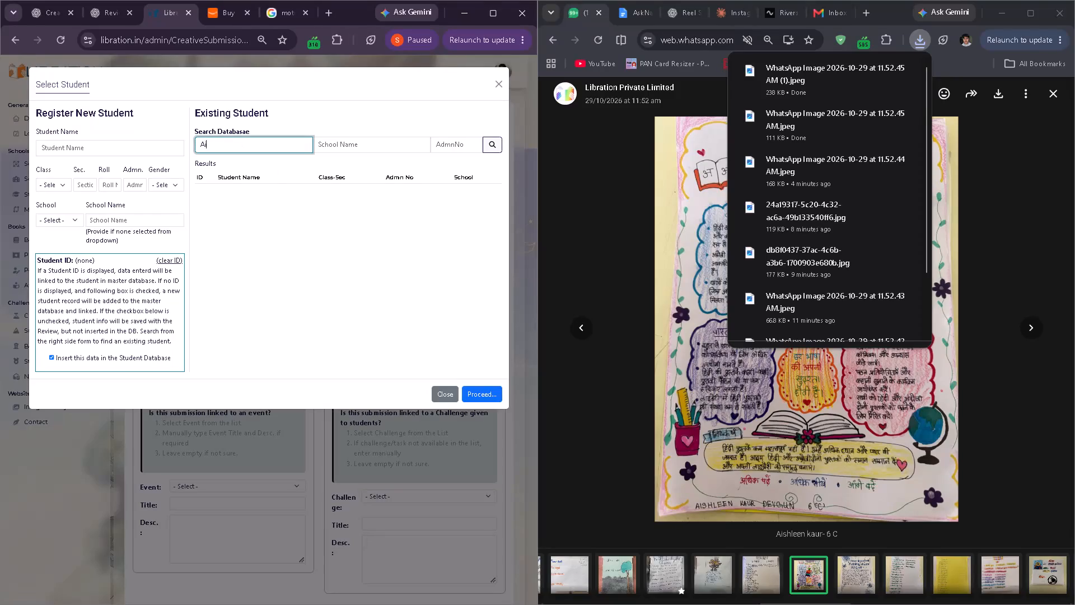
# Search the existing students for "Aishle", select the matching record and proceed with it for the submission.
pyautogui.write('h')
pyautogui.press('BackSpace')
pyautogui.write('shle')
pyautogui.press('Tab')
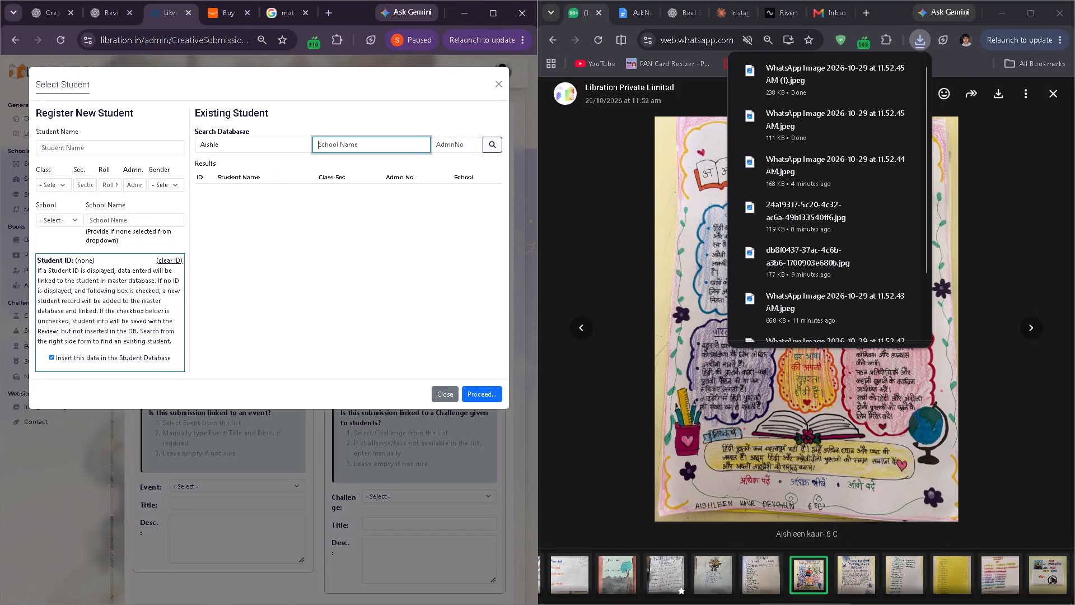
pyautogui.press('Tab')
pyautogui.press('Tab')
pyautogui.press('Return')
pyautogui.click(352, 189)
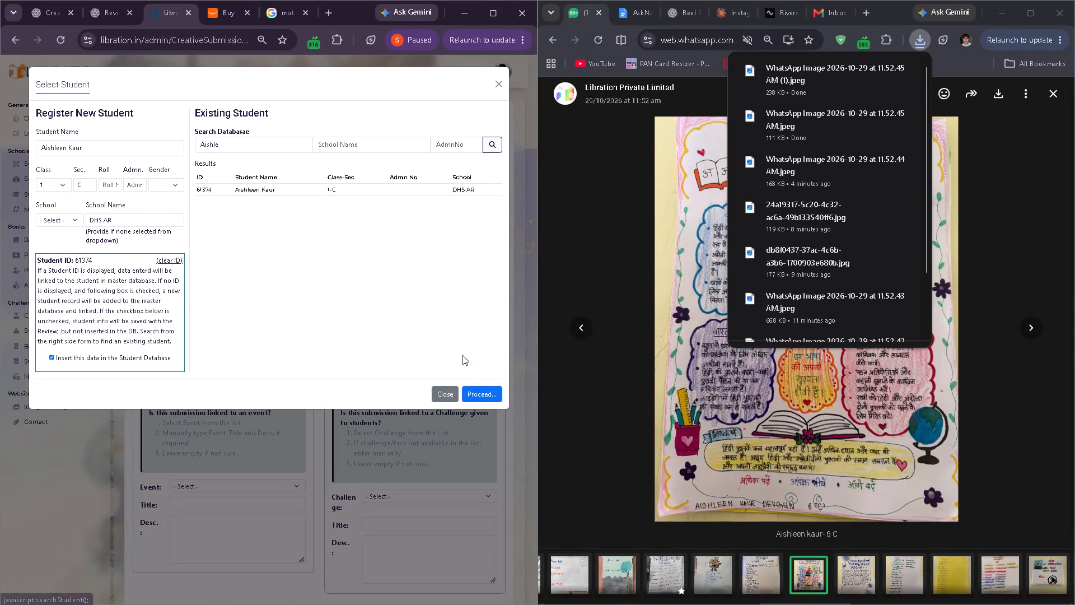
pyautogui.click(476, 393)
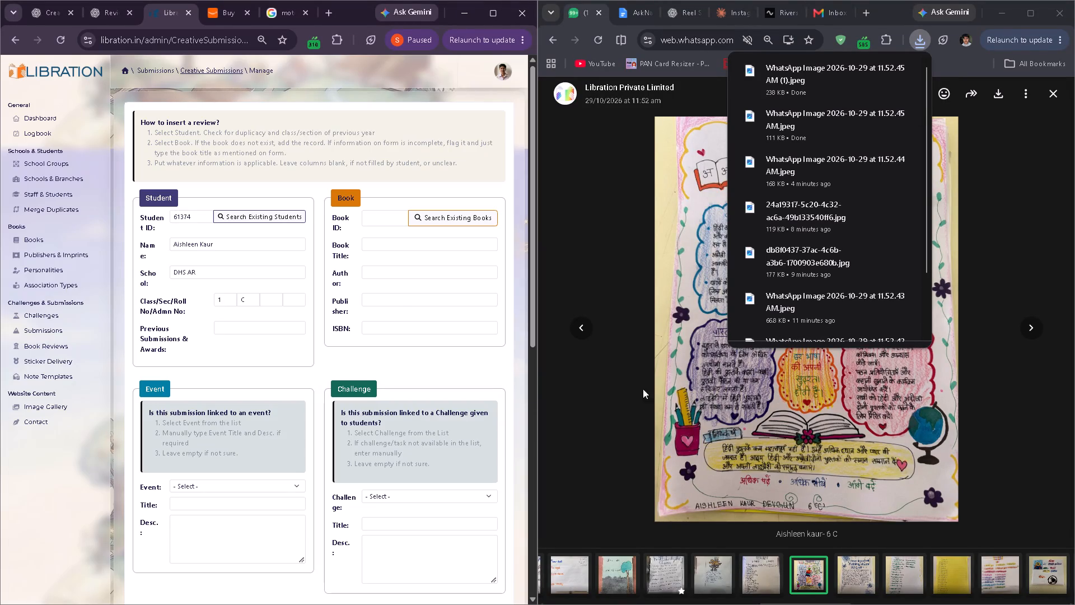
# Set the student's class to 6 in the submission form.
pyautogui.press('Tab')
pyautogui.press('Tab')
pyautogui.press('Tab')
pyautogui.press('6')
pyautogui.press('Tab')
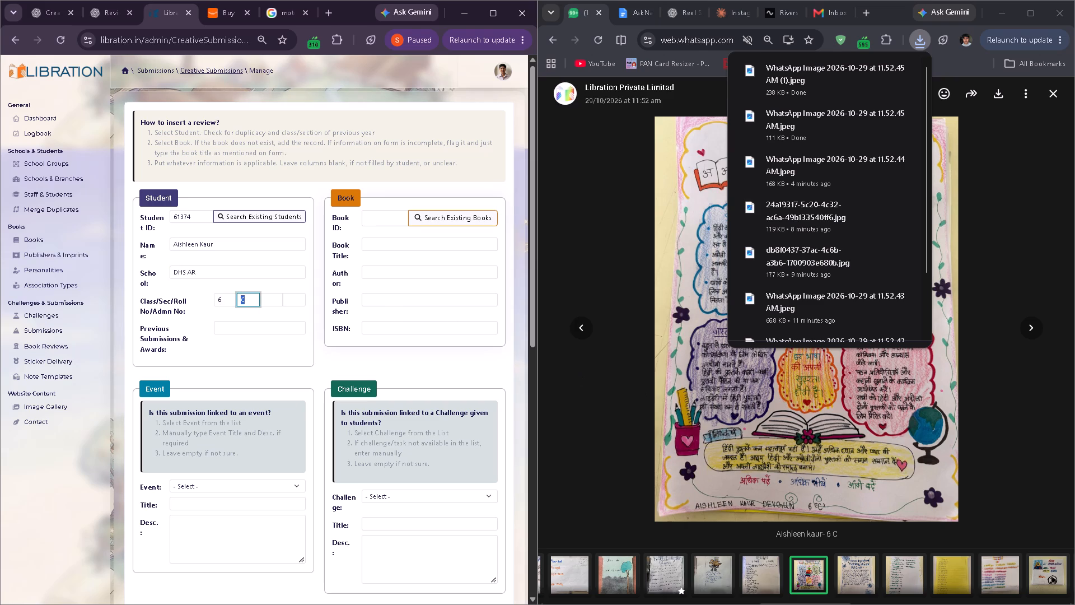
# Reopen the student selection, change the school to DHS VDN and proceed.
pyautogui.click(243, 223)
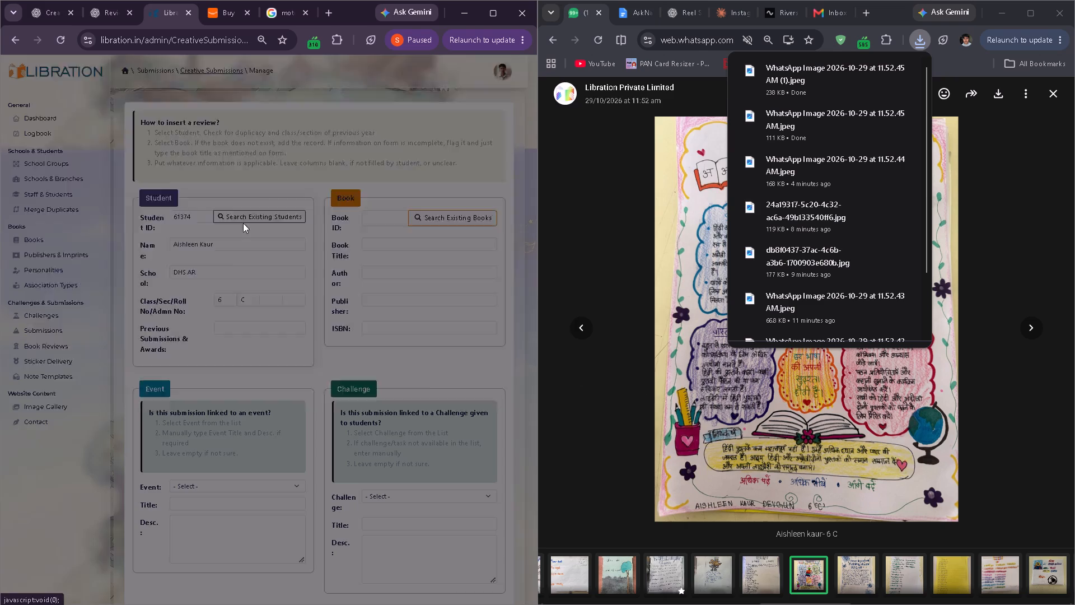
pyautogui.click(78, 217)
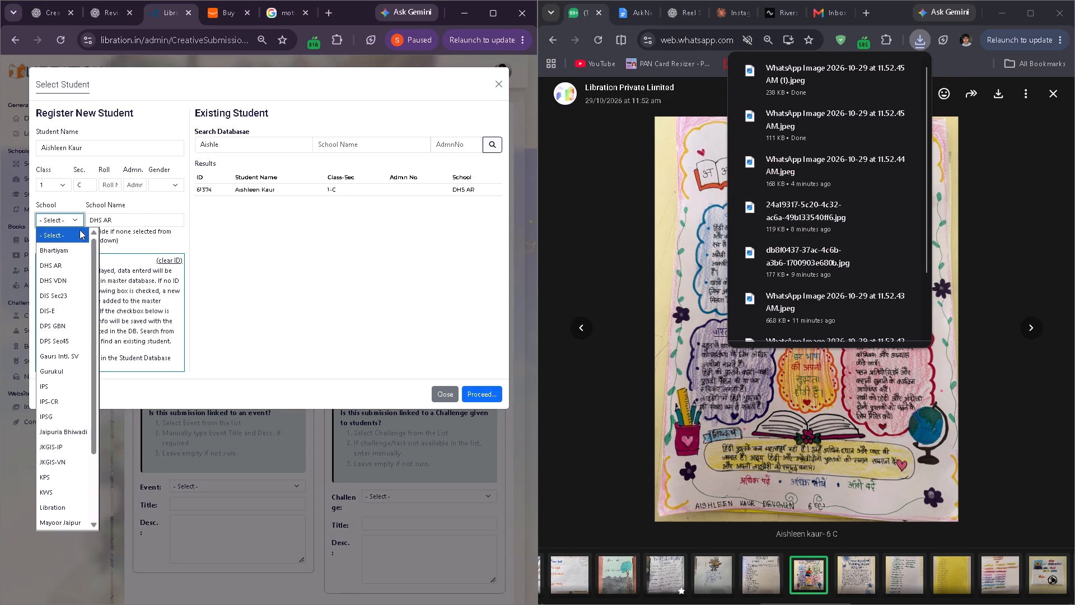
pyautogui.click(52, 282)
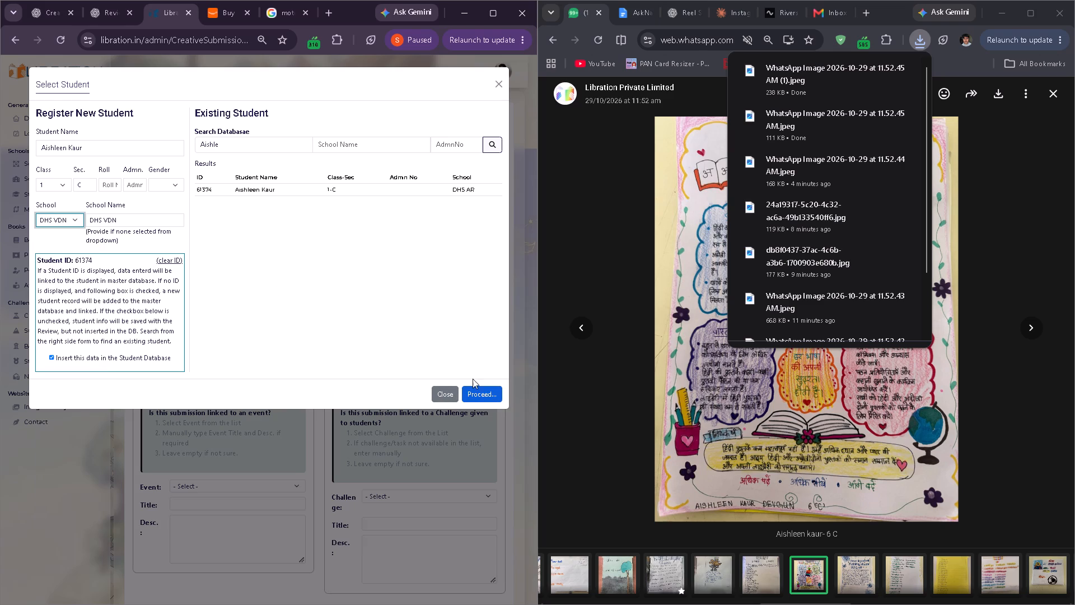
pyautogui.click(487, 398)
# Set the student's class to 6 in the submission form and move on to the existing books search.
pyautogui.press('Tab')
pyautogui.press('Tab')
pyautogui.press('Tab')
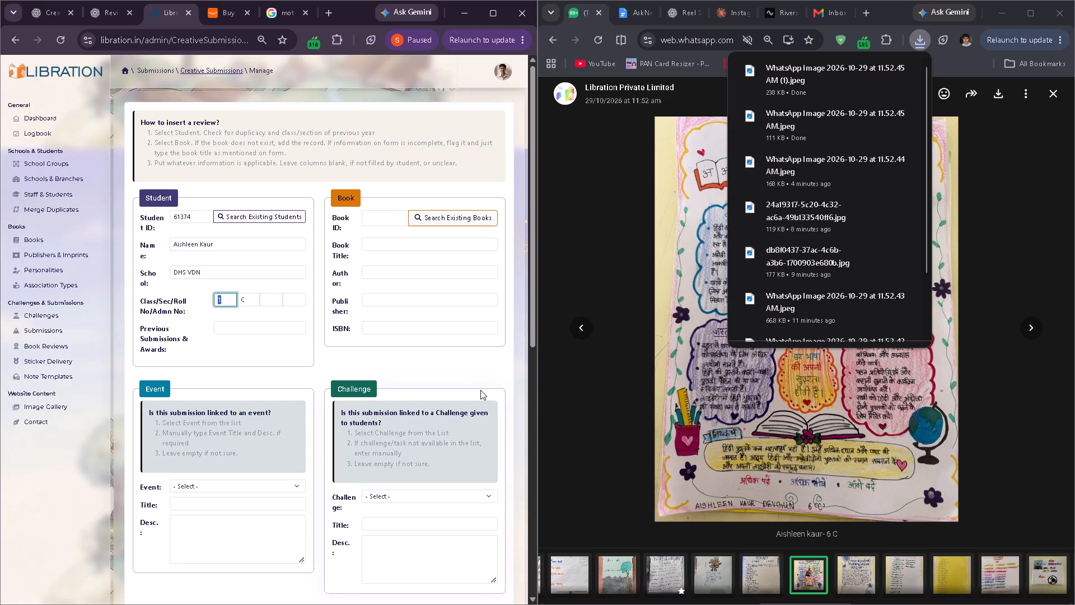
pyautogui.press('6')
pyautogui.press('Tab')
pyautogui.press('Tab')
pyautogui.press('Tab')
pyautogui.press('Tab')
pyautogui.press('Tab')
pyautogui.press('Tab')
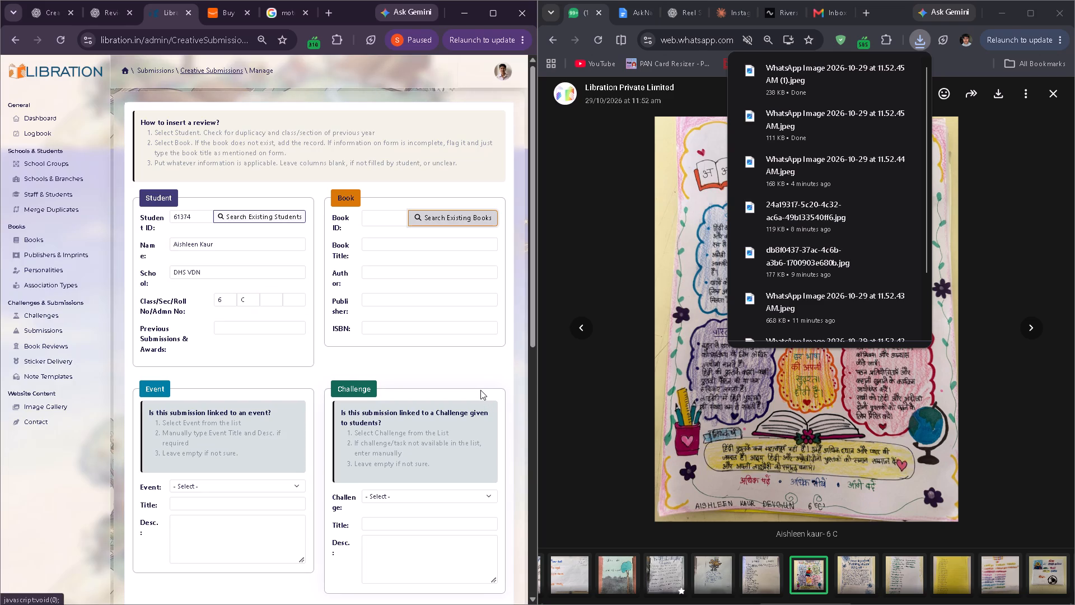
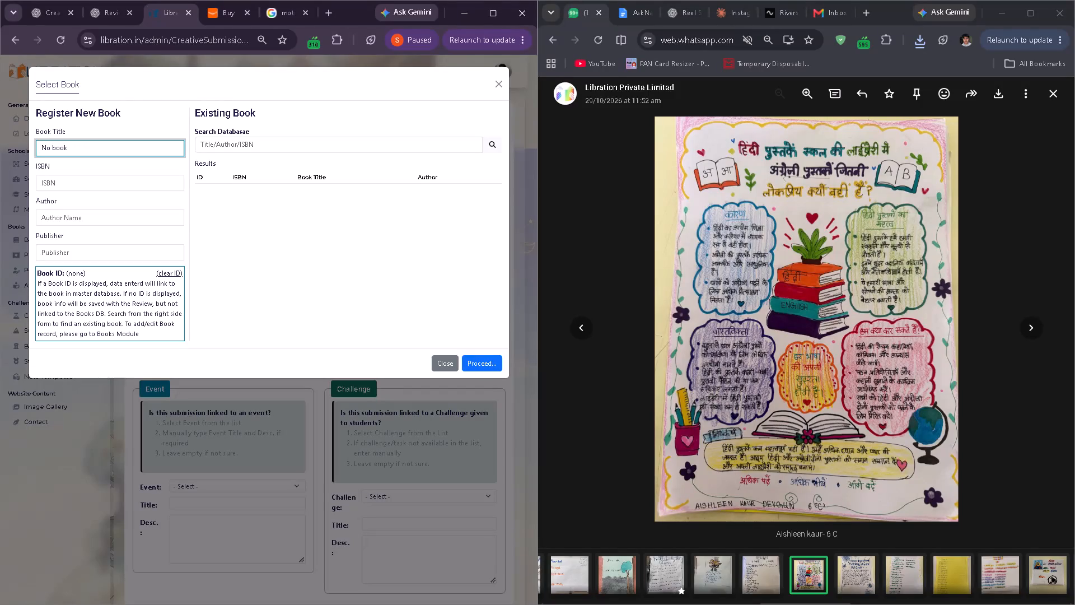
# Complete the new book's title as "No book name mentioned", leave the other book details blank and go to proceed with it.
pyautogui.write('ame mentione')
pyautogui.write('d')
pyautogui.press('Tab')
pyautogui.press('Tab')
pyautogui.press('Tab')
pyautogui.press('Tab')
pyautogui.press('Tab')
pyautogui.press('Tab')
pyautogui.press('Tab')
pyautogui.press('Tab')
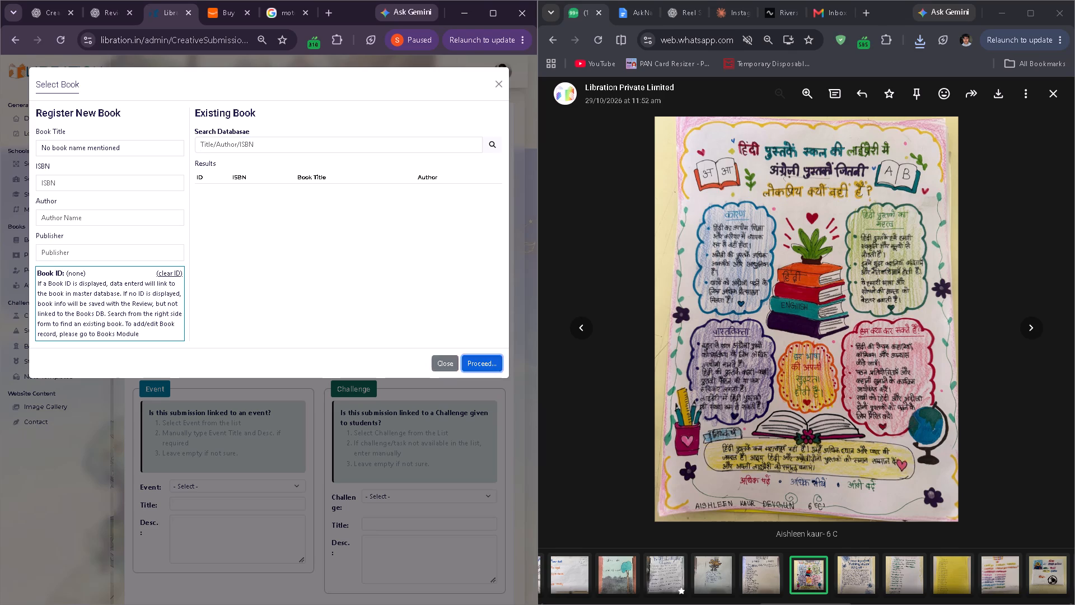
# Proceed with the new book title "No book name mentioned" for the submission.
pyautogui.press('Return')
# Look through the challenge list for one that matches the Hindi books poster, and leave the challenge unselected.
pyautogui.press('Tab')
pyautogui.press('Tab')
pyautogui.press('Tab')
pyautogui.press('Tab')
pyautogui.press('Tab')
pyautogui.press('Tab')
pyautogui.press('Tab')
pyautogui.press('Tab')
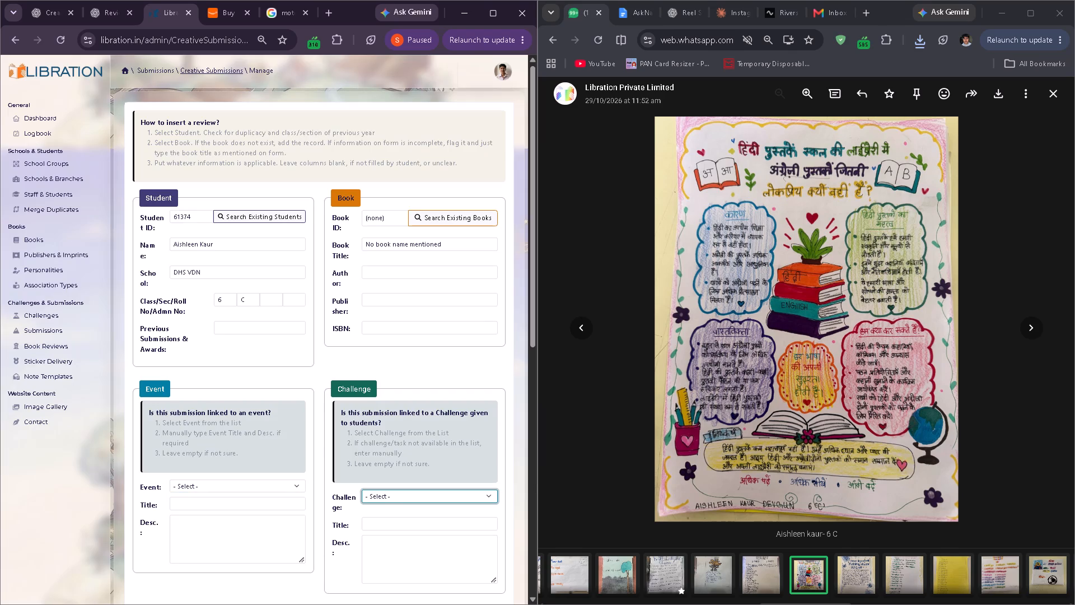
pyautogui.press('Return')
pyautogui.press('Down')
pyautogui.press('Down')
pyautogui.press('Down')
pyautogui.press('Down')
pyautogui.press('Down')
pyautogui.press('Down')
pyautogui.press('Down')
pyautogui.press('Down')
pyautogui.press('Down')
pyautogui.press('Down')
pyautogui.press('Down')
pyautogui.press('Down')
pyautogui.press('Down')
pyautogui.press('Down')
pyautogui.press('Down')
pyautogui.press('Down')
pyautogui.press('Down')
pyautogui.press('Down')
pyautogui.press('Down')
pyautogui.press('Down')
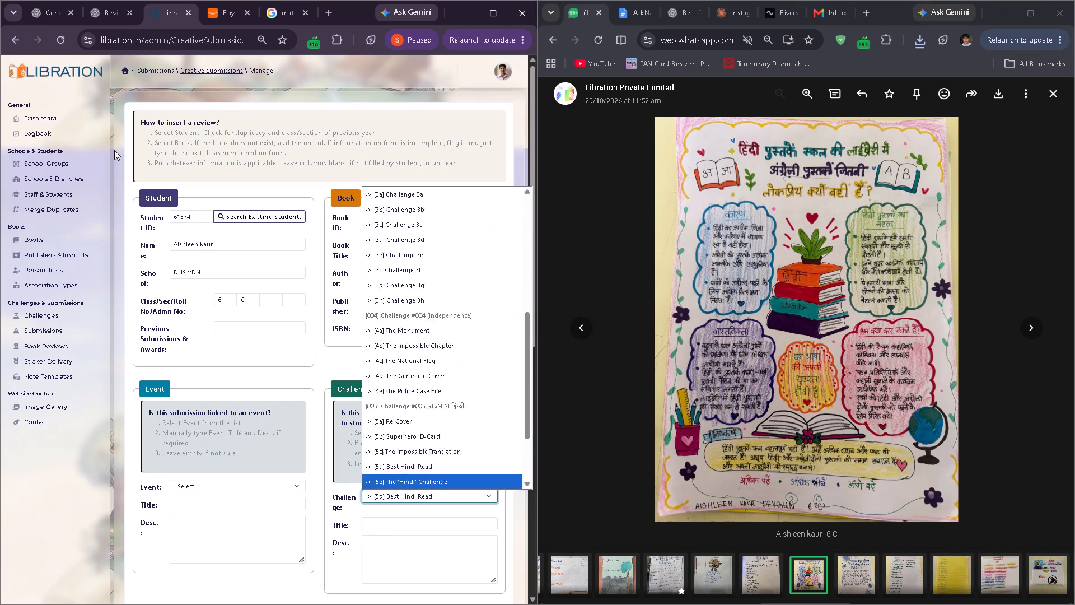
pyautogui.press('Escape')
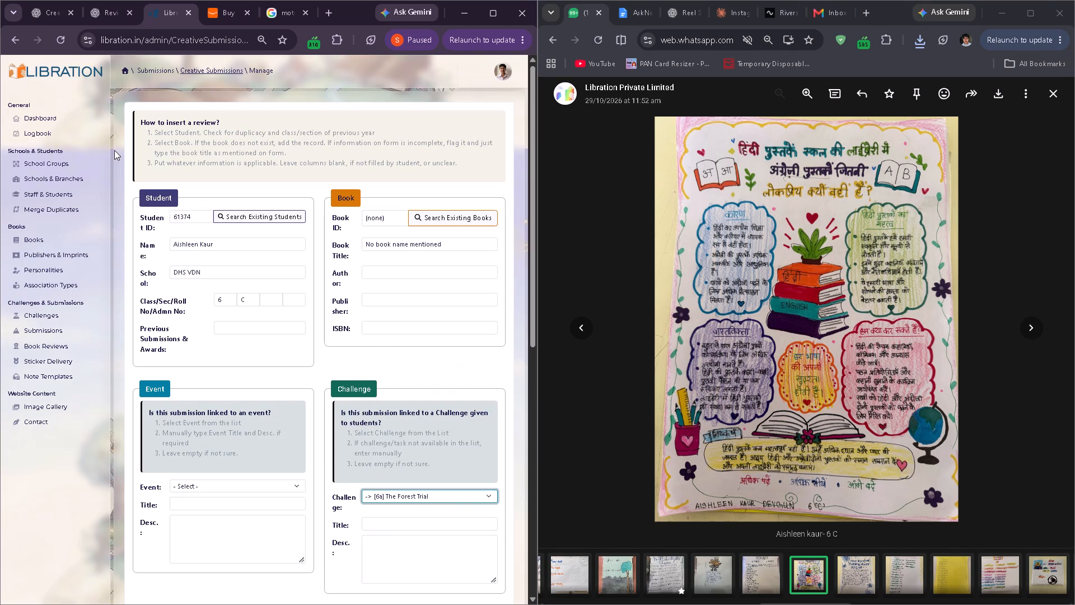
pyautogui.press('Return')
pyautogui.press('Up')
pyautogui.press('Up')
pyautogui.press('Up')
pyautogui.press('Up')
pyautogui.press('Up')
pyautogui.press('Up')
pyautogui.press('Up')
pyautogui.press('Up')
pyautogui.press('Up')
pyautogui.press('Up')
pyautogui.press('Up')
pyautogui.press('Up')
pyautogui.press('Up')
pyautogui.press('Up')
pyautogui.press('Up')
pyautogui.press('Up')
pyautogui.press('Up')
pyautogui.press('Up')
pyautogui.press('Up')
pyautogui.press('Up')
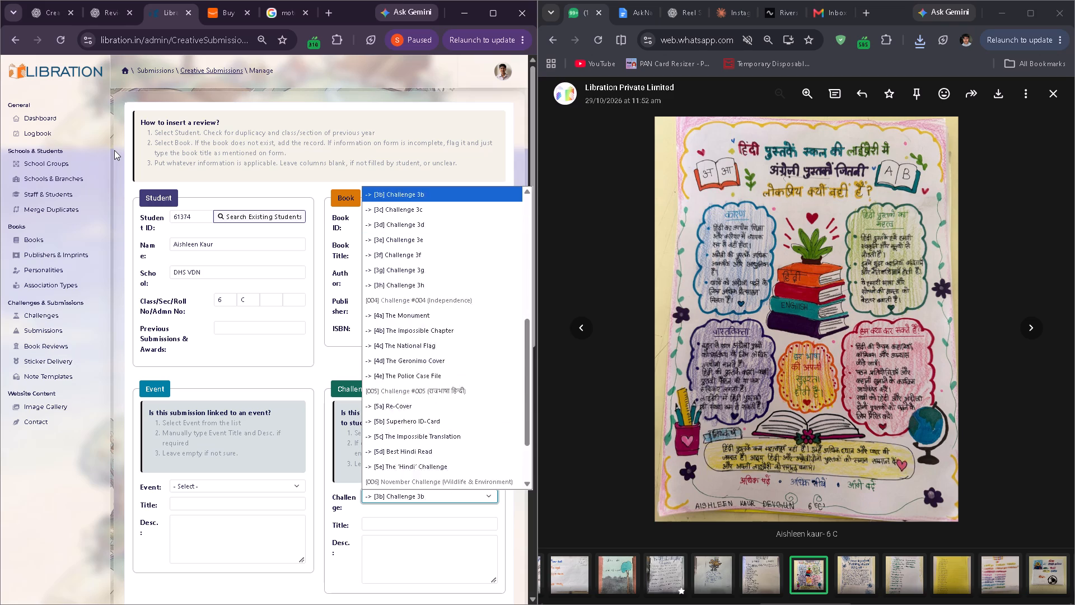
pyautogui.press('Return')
# Leave the challenge title and description blank and attach the first file in Downloads as the submission's image.
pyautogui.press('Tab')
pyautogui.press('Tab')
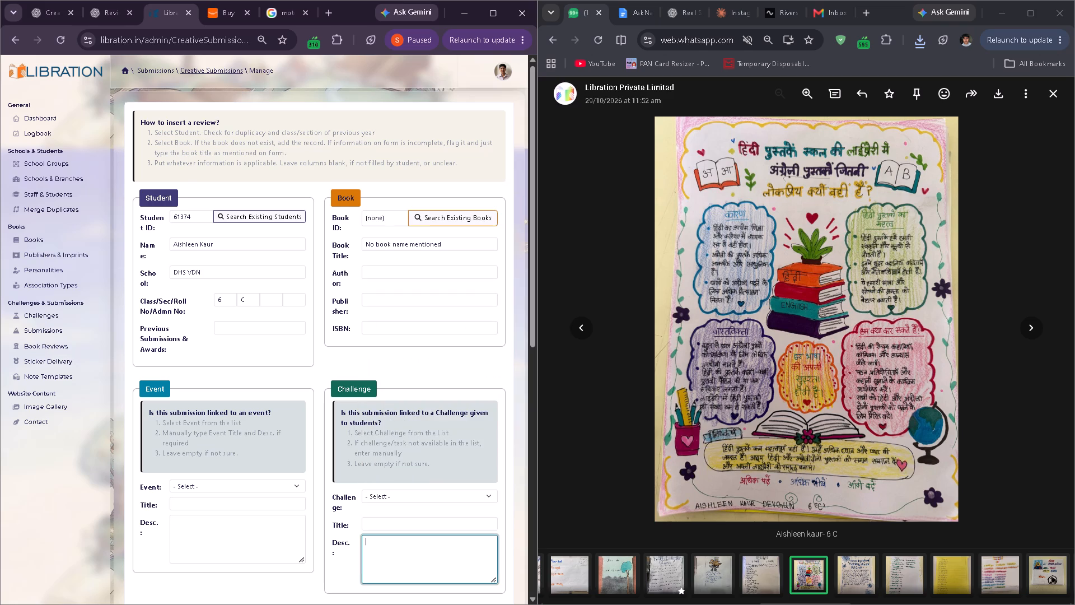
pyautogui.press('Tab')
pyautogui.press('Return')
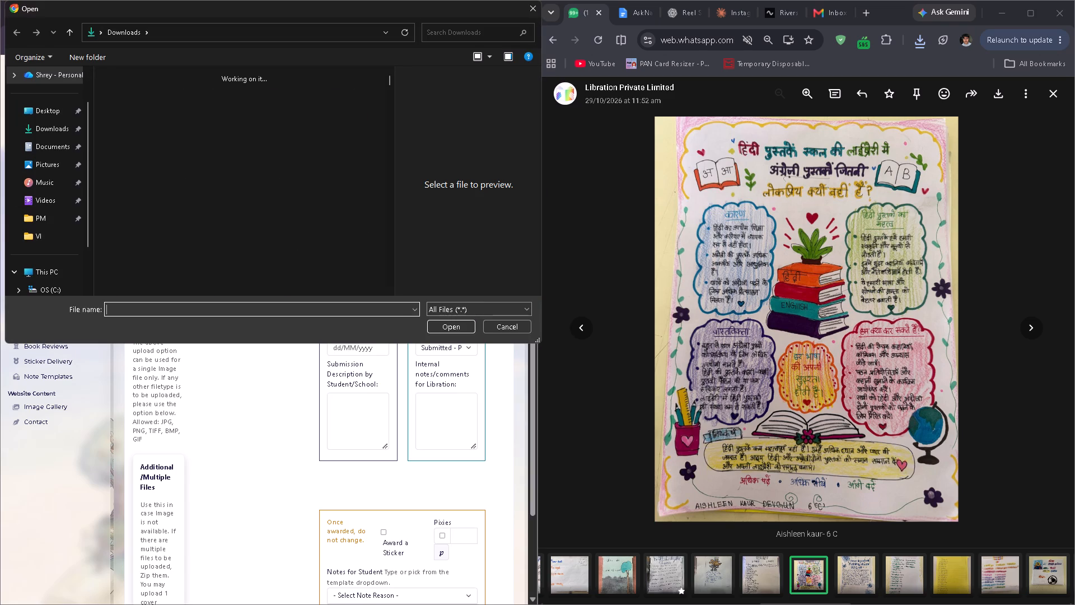
pyautogui.click(112, 129)
pyautogui.press('Return')
# Set the date of submission to 29/10/2026 and the submission status to Rejected.
pyautogui.press('Tab')
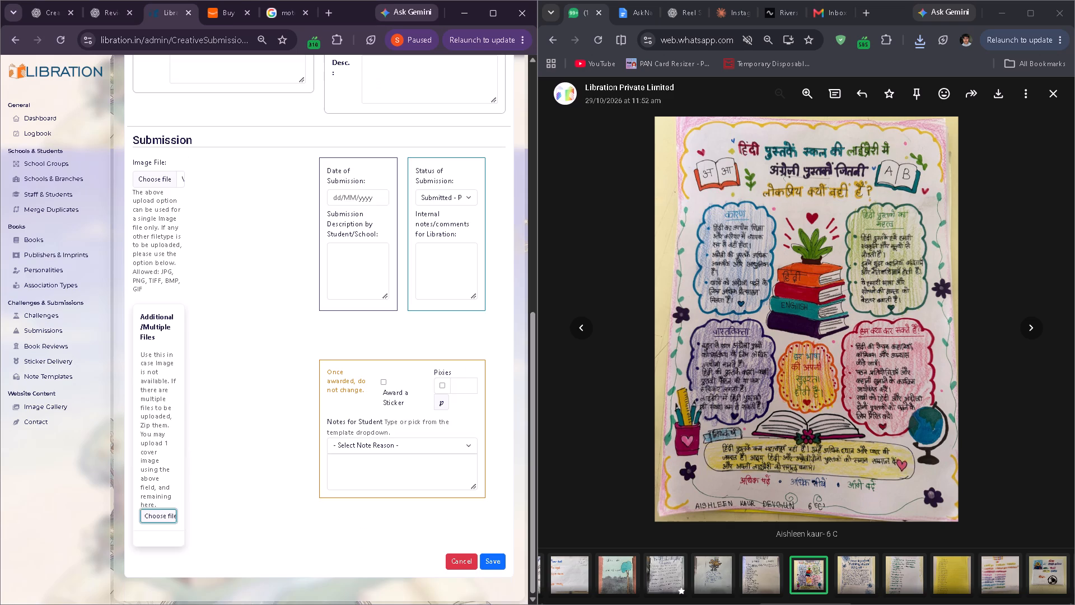
pyautogui.press('Tab')
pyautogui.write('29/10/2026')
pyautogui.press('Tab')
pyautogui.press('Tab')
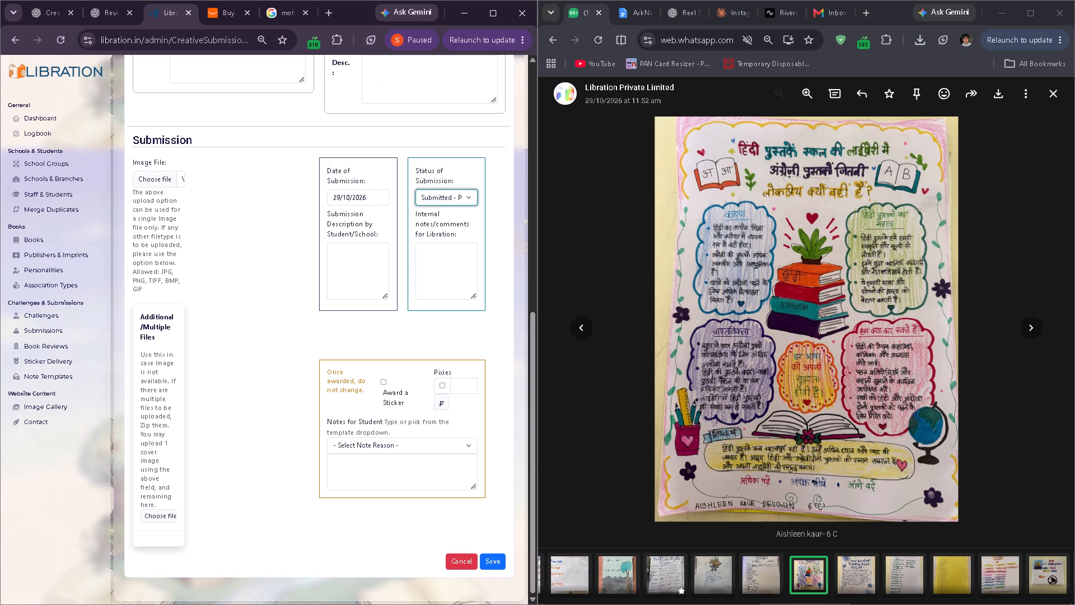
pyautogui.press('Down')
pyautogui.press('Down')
# Skip the sticker and Pixies and choose the student note reason "Submission does not match any of the prescribed challenge categories.".
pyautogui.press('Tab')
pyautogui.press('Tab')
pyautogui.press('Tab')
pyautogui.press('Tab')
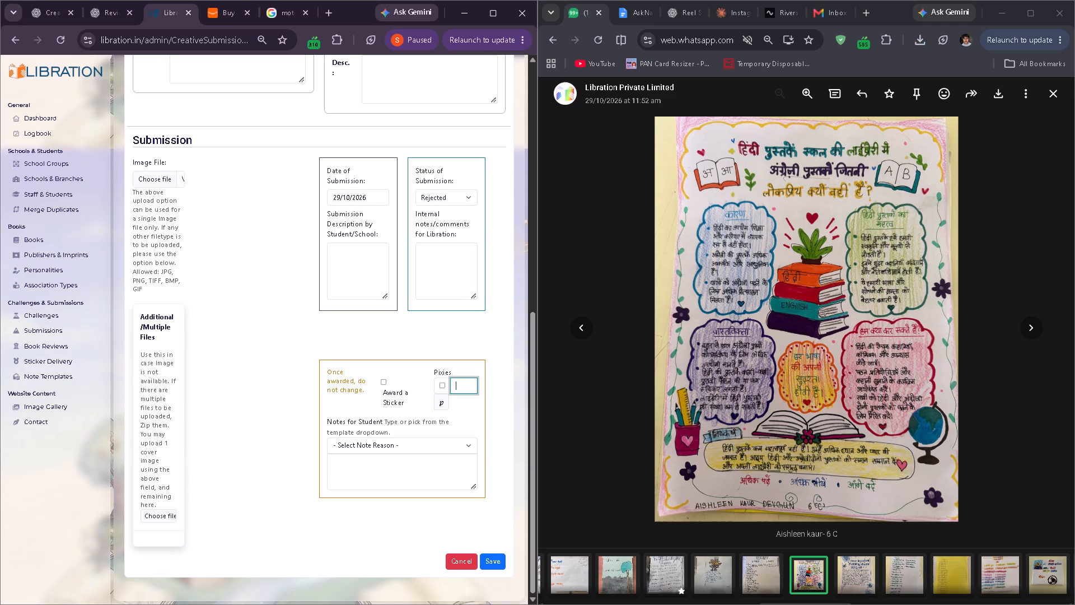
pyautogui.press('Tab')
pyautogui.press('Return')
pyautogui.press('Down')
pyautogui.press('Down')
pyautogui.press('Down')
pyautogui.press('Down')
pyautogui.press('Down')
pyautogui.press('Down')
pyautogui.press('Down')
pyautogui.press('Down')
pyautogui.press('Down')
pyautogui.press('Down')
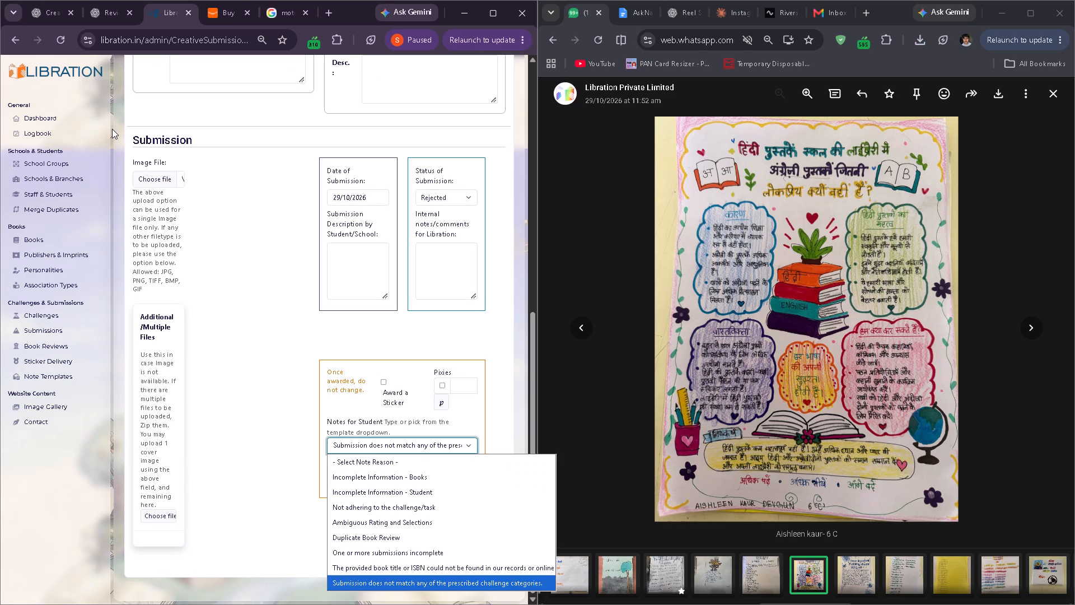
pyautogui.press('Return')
# Save the rejected submission entry.
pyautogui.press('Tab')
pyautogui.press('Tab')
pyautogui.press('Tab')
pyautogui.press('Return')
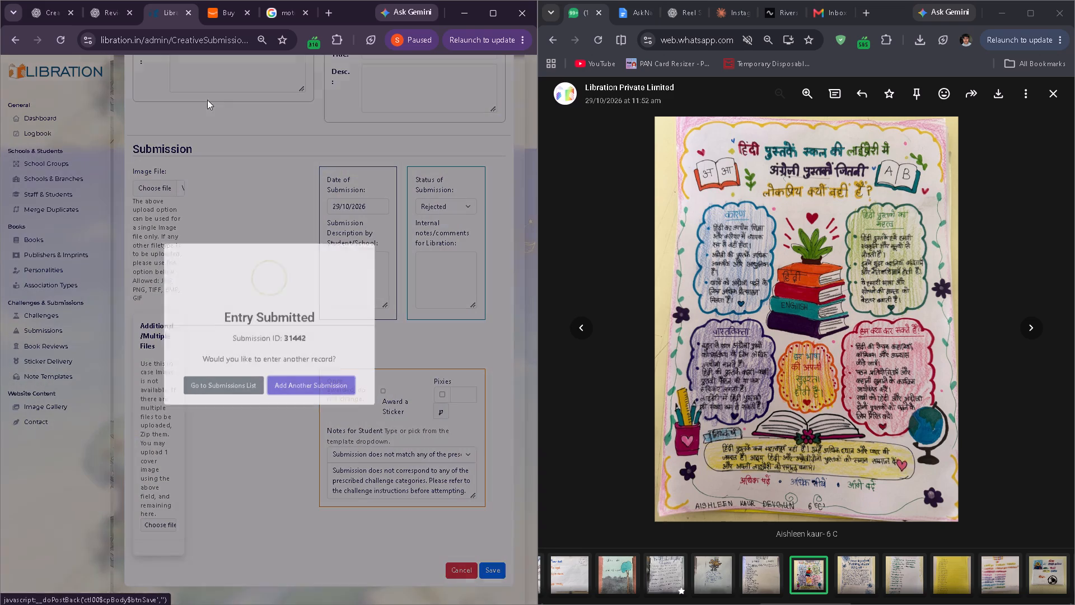
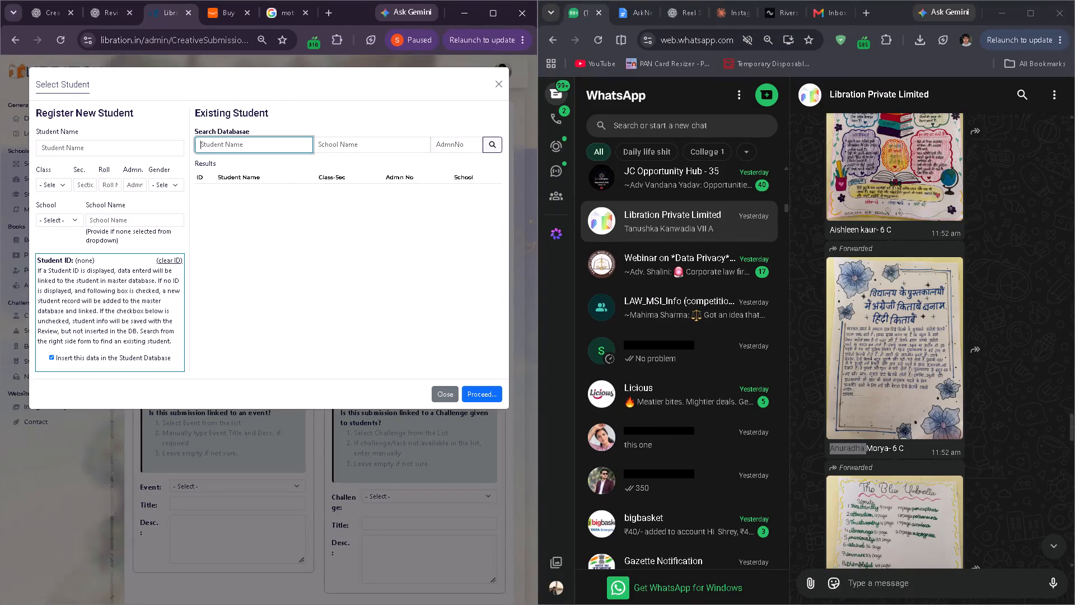
pyautogui.hotkey('ctrl', 'v')
pyautogui.press('Tab')
pyautogui.press('Tab')
pyautogui.press('Tab')
pyautogui.press('Return')
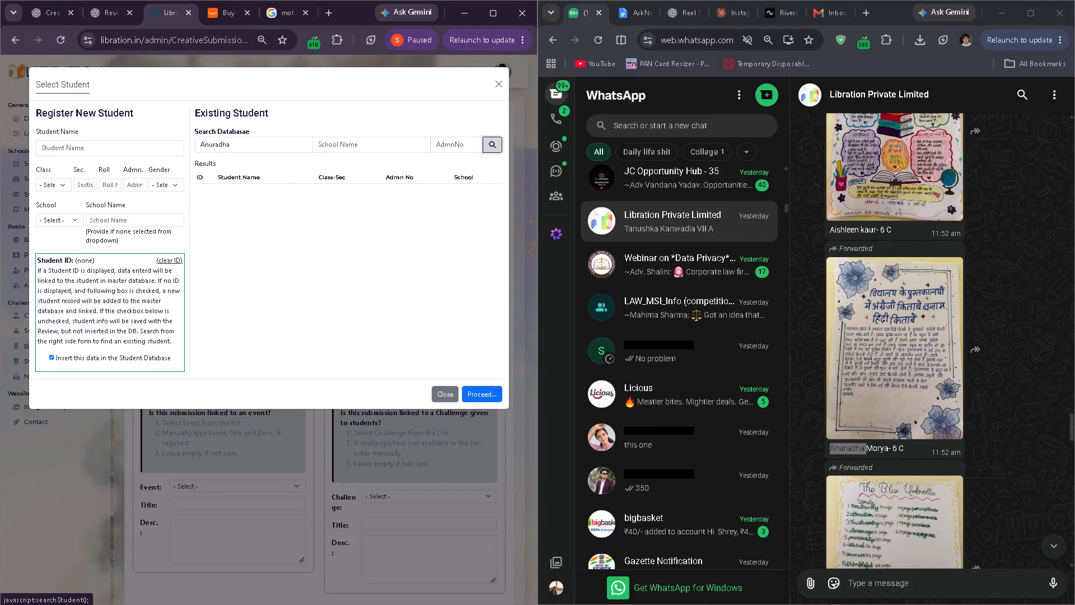
pyautogui.click(282, 185)
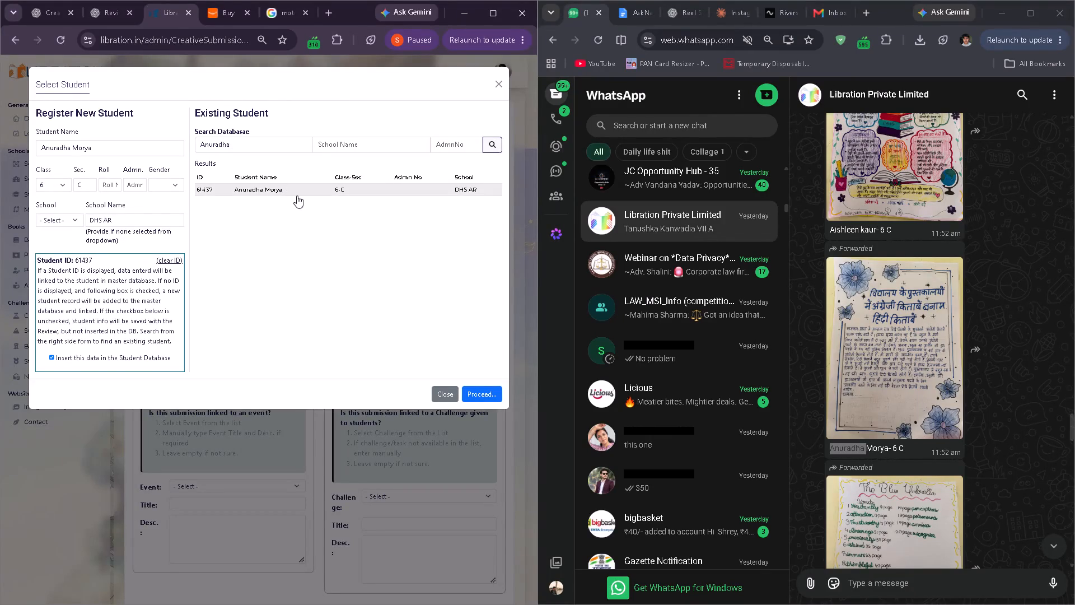
# Look through the forwarded submissions that follow this student's photo in the Libration Private Limited chat.
pyautogui.scroll(-1, 871, 276)
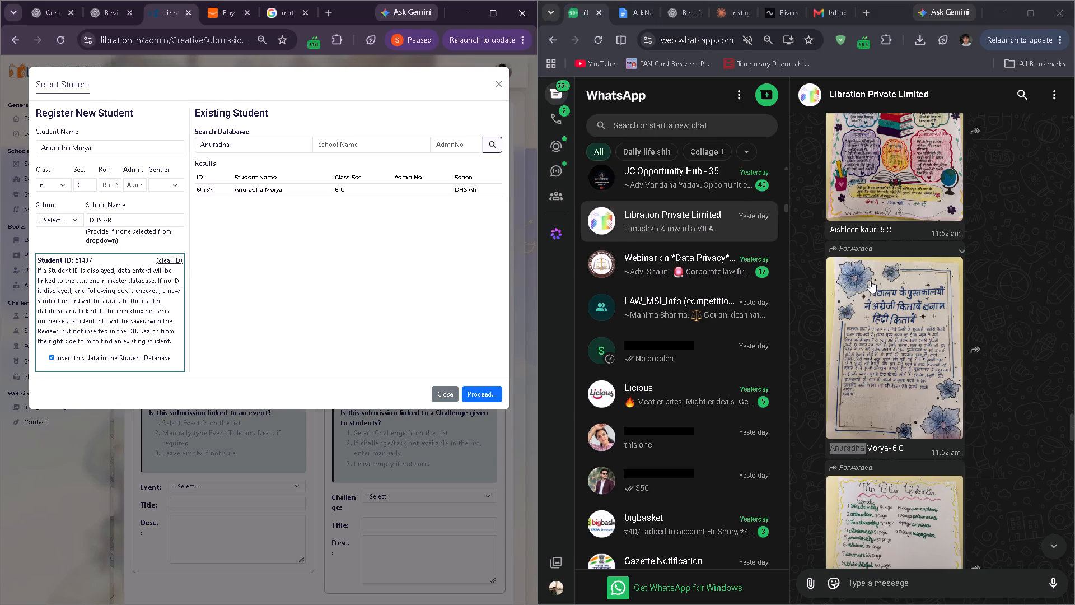
pyautogui.scroll(-4, 870, 281)
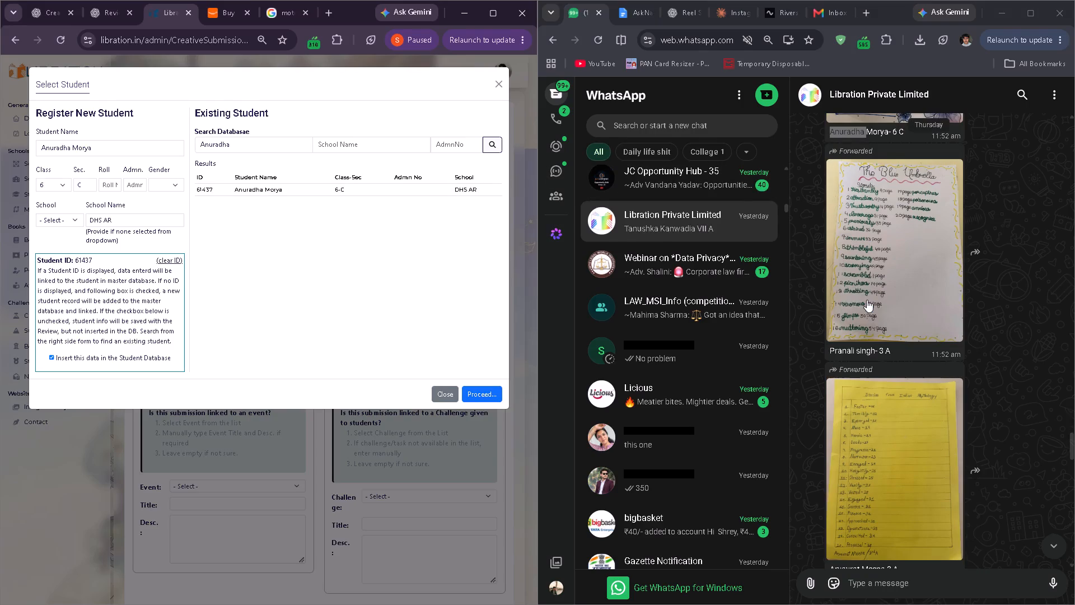
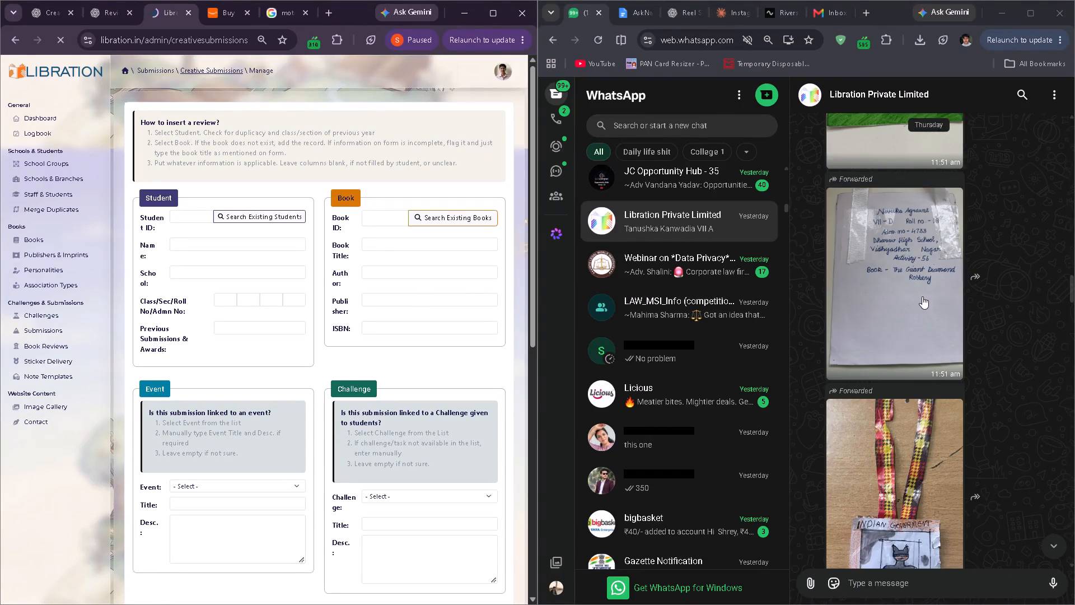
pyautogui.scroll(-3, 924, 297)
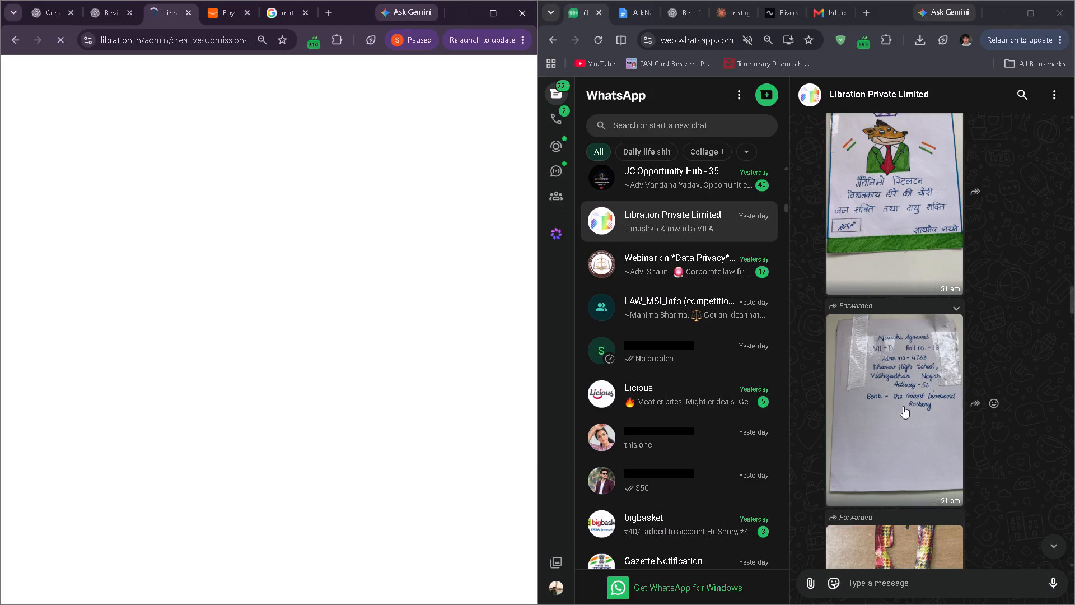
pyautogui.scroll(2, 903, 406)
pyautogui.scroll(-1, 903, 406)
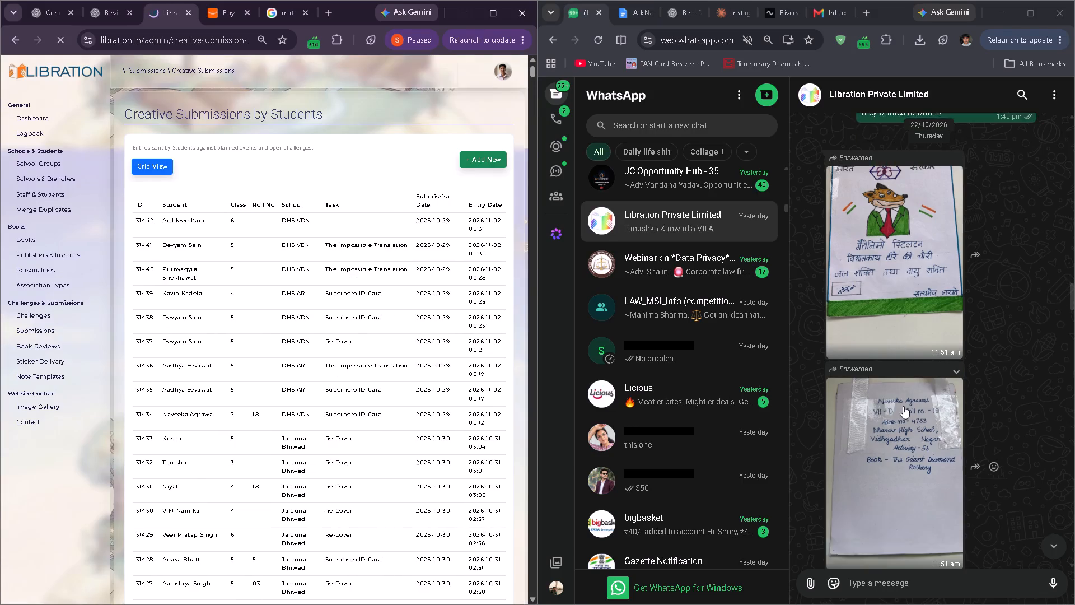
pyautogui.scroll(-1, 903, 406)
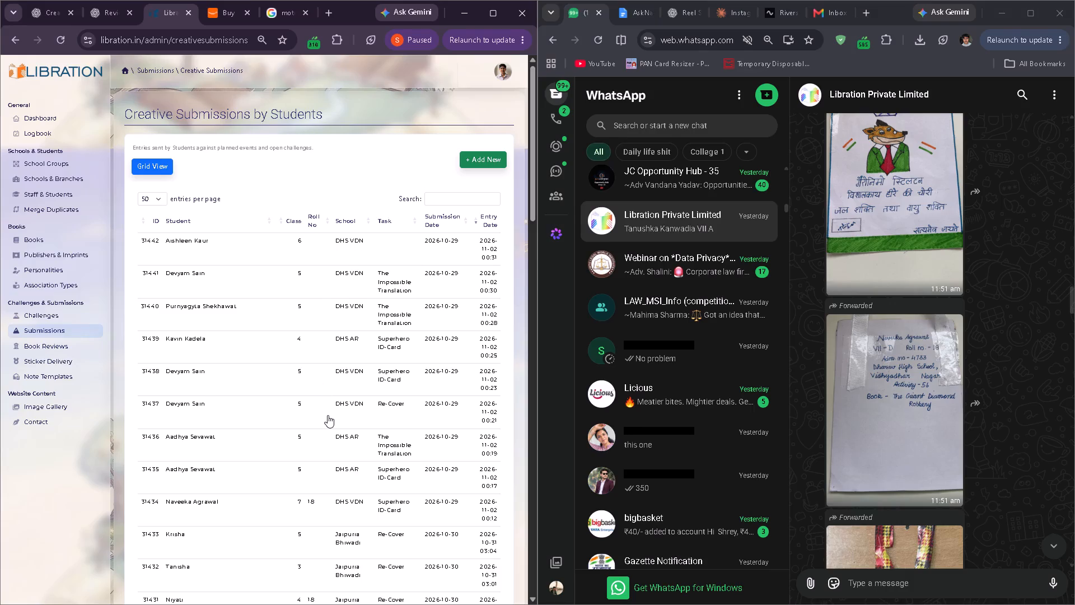
# Reopen the newest class 6 DHS VDN entry in the creative submissions list and open its existing student search.
pyautogui.click(331, 252)
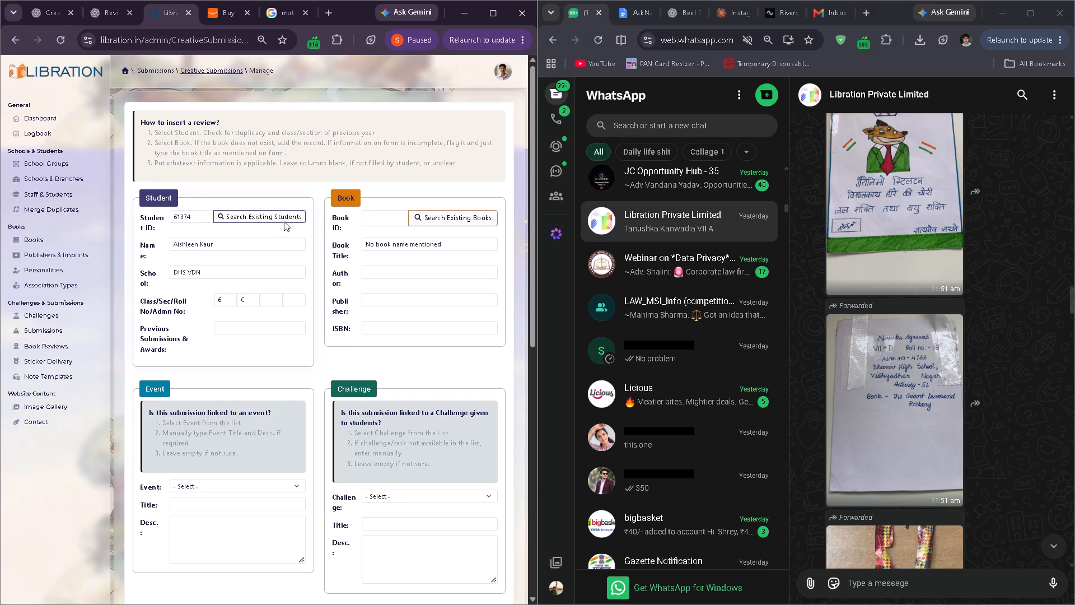
pyautogui.click(284, 219)
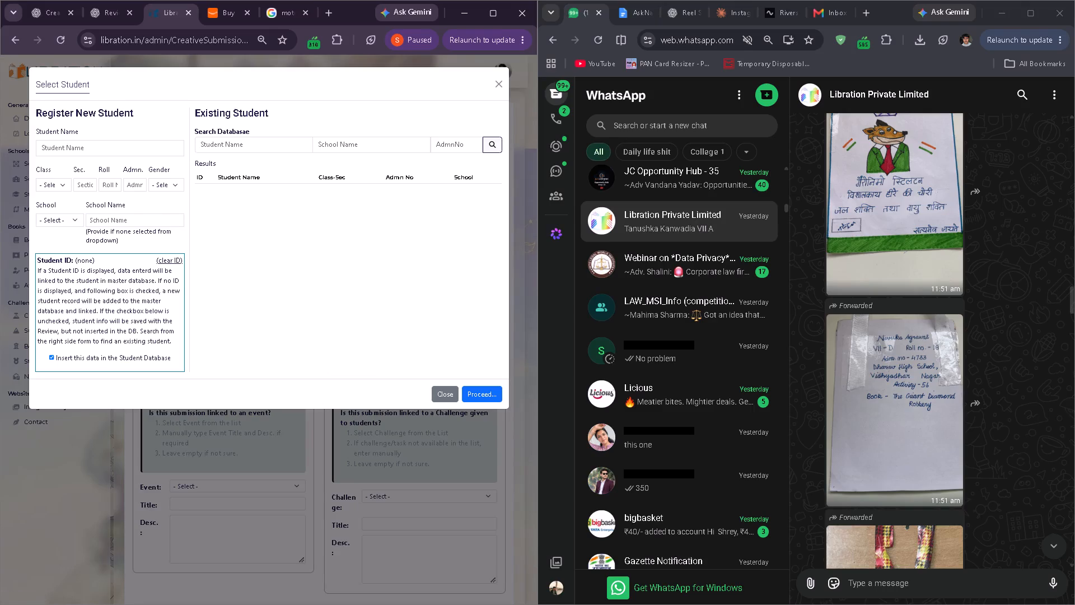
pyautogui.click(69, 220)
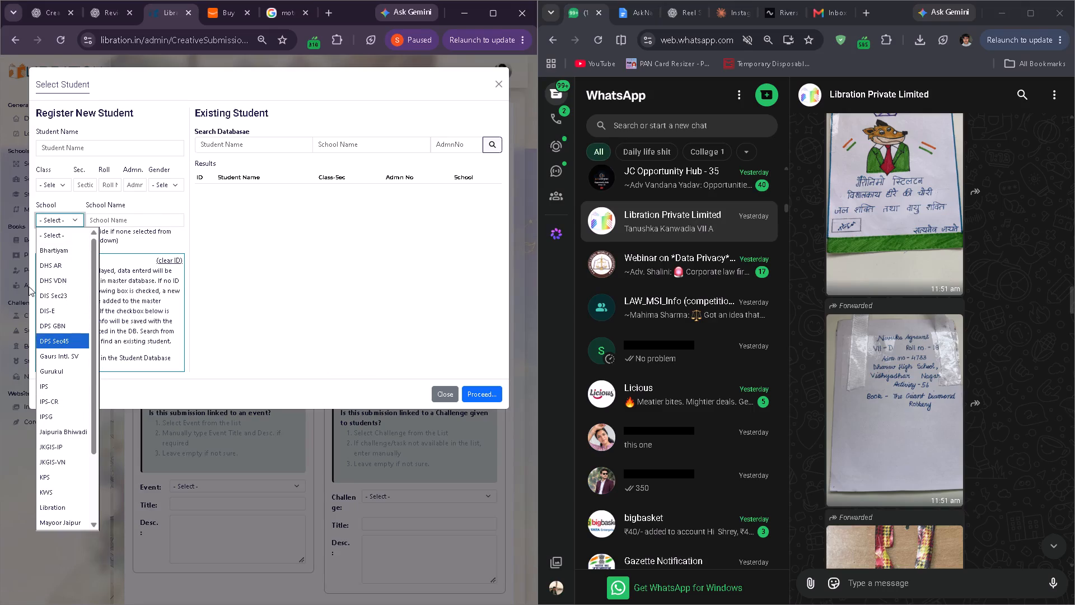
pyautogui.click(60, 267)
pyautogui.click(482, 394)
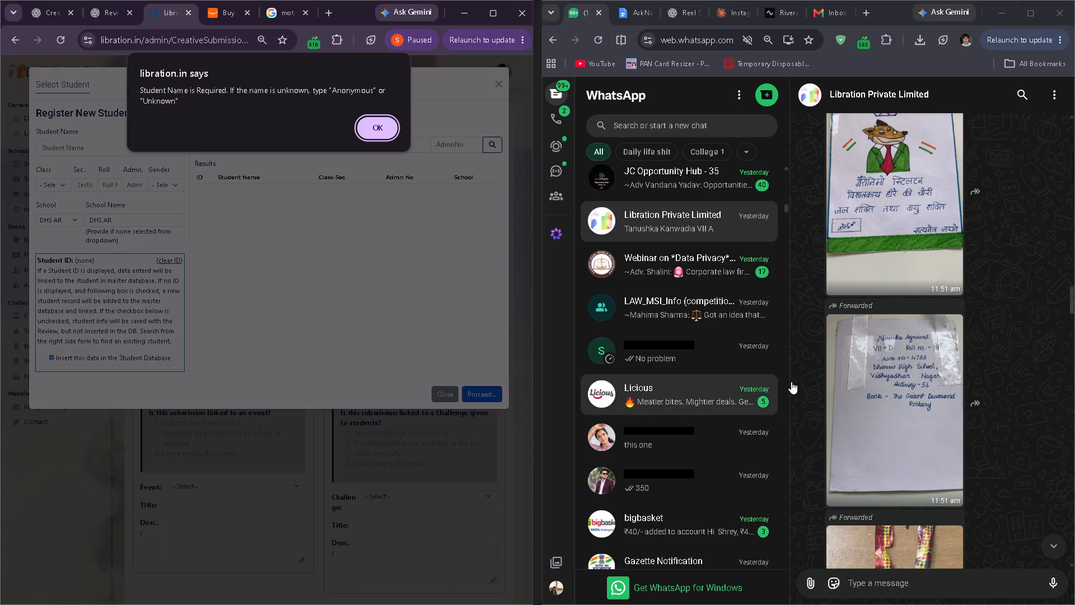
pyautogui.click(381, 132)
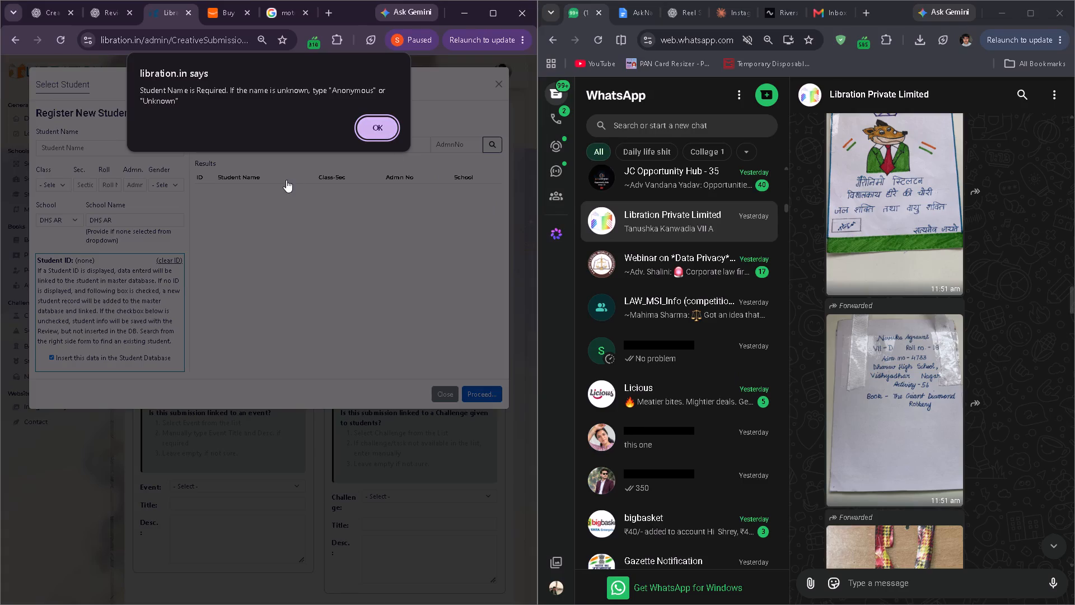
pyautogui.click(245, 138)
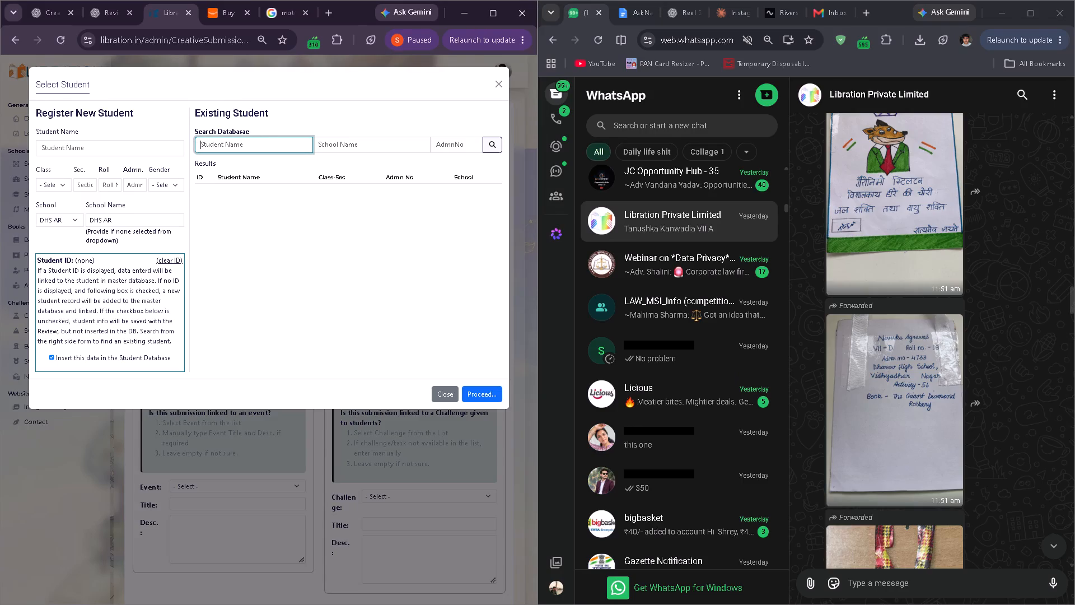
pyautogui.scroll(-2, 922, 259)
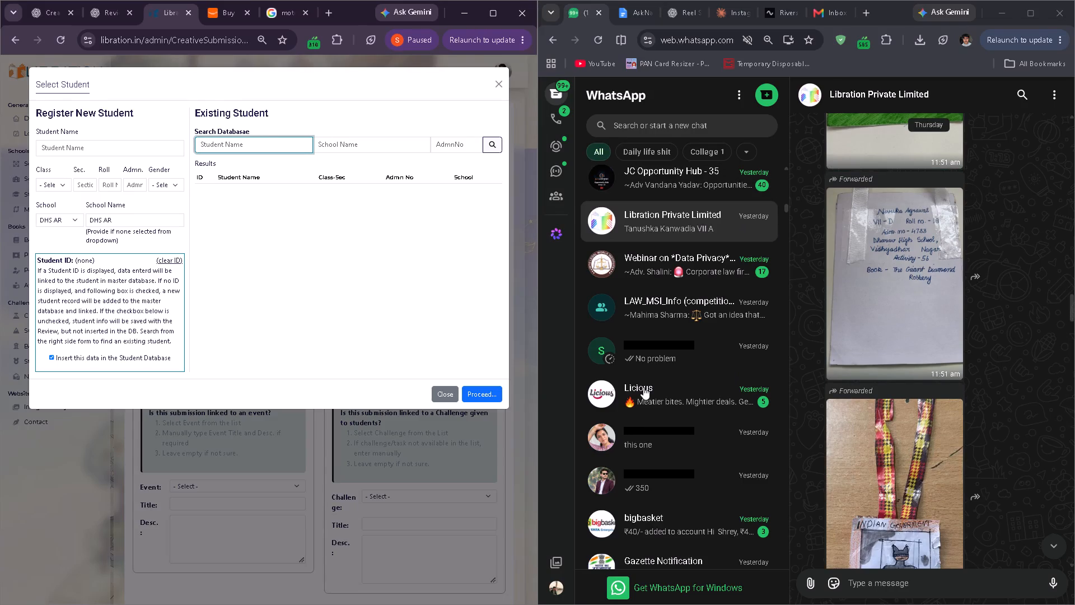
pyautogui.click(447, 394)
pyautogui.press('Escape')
# Reopen the student selection for the class 6 C submission and search the existing students for "aishleen".
pyautogui.click(273, 210)
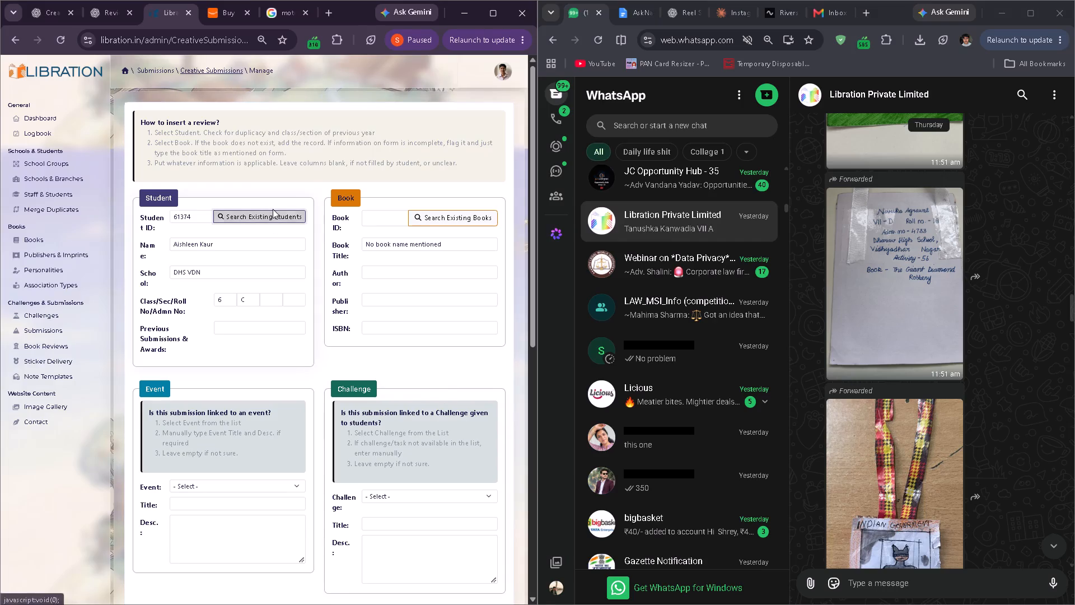
pyautogui.click(263, 217)
pyautogui.click(258, 156)
pyautogui.click(257, 147)
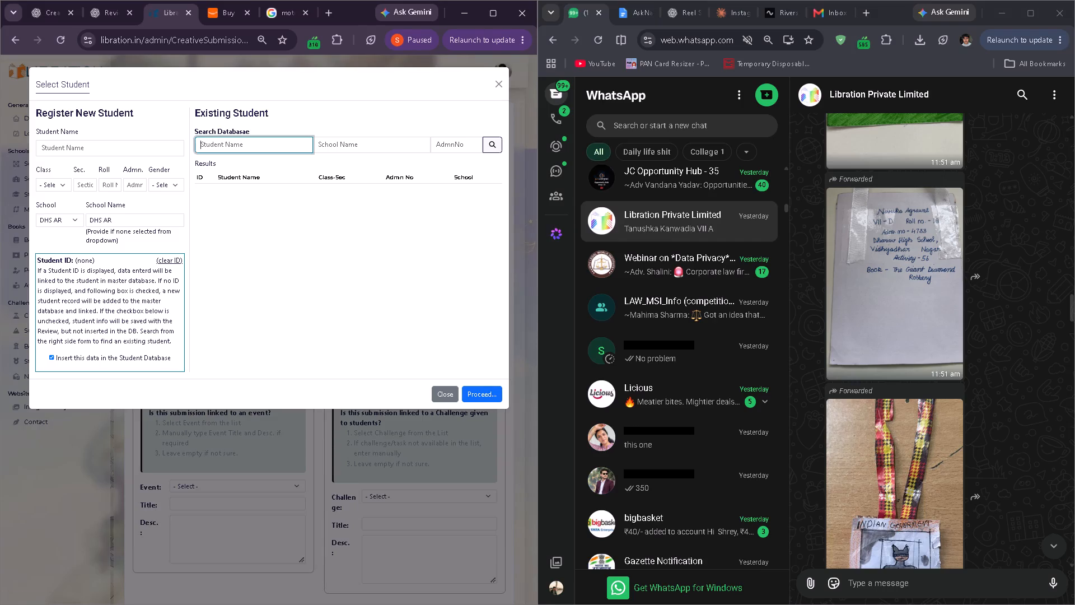
pyautogui.write('aishleen')
pyautogui.press('Tab')
pyautogui.press('Tab')
pyautogui.press('Tab')
pyautogui.press('Return')
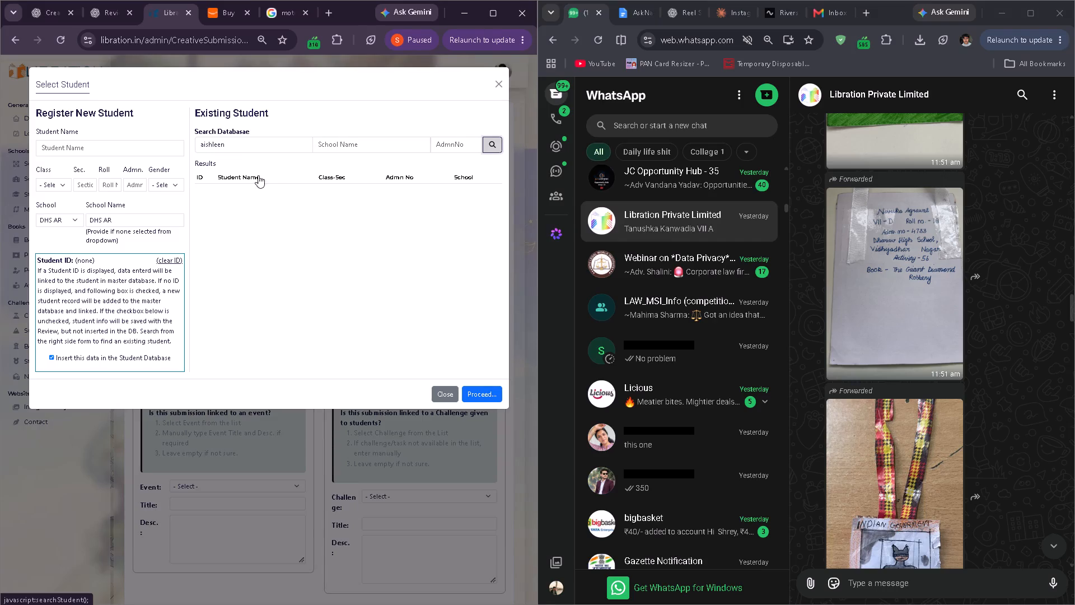
# Link the matching existing student to the submission and set the class to 6, leaving the roll and admission numbers blank.
pyautogui.click(276, 189)
pyautogui.click(489, 393)
pyautogui.press('Tab')
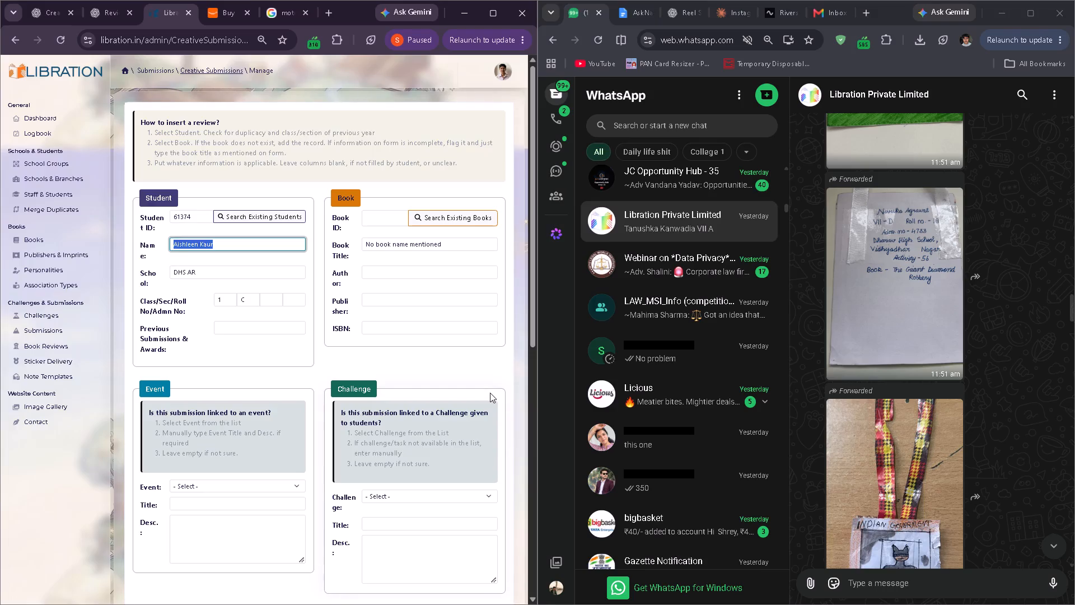
pyautogui.press('Tab')
pyautogui.press('Tab')
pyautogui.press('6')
pyautogui.press('Tab')
pyautogui.press('Tab')
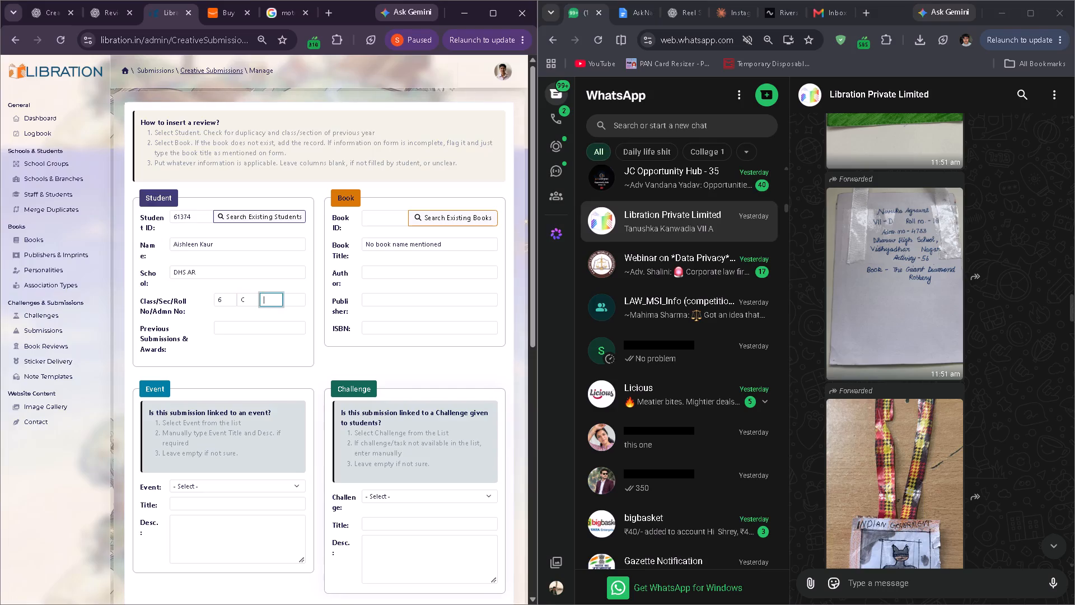
pyautogui.press('Tab')
pyautogui.press('Tab')
# Save the class 6 C student's rejected submission.
pyautogui.scroll(-2, 506, 416)
pyautogui.scroll(1, 482, 422)
pyautogui.scroll(-6, 480, 422)
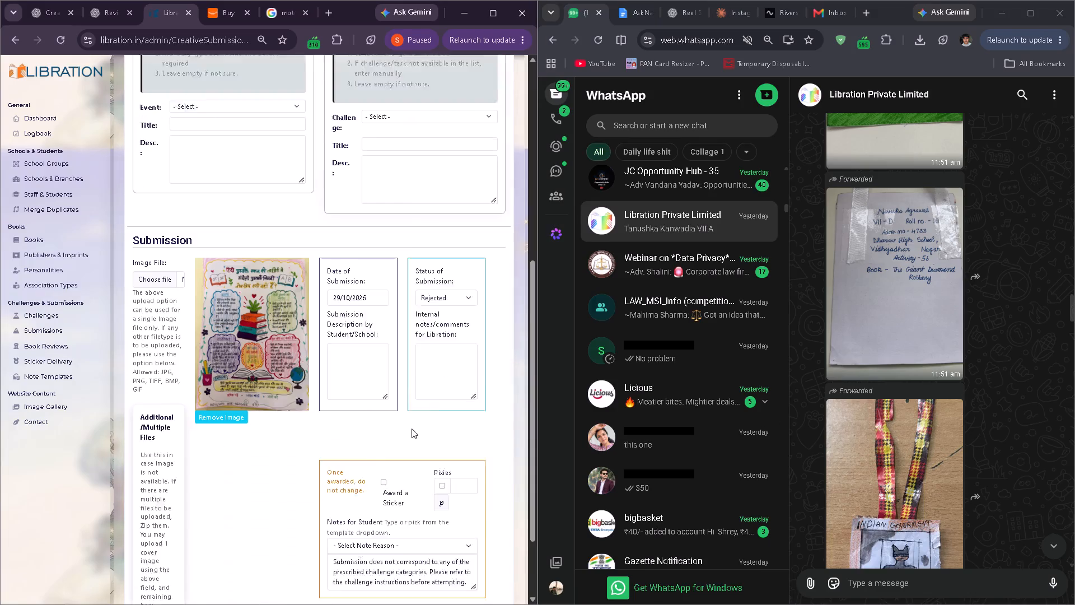
pyautogui.scroll(-5, 410, 430)
pyautogui.click(503, 564)
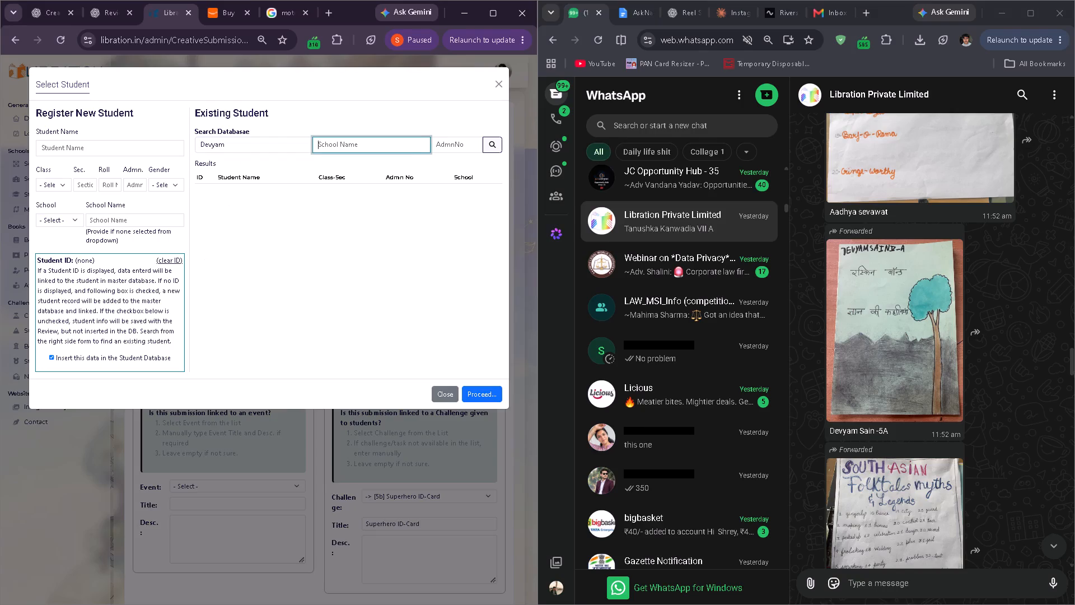
pyautogui.press('Tab')
pyautogui.press('Tab')
pyautogui.press('Return')
pyautogui.click(266, 181)
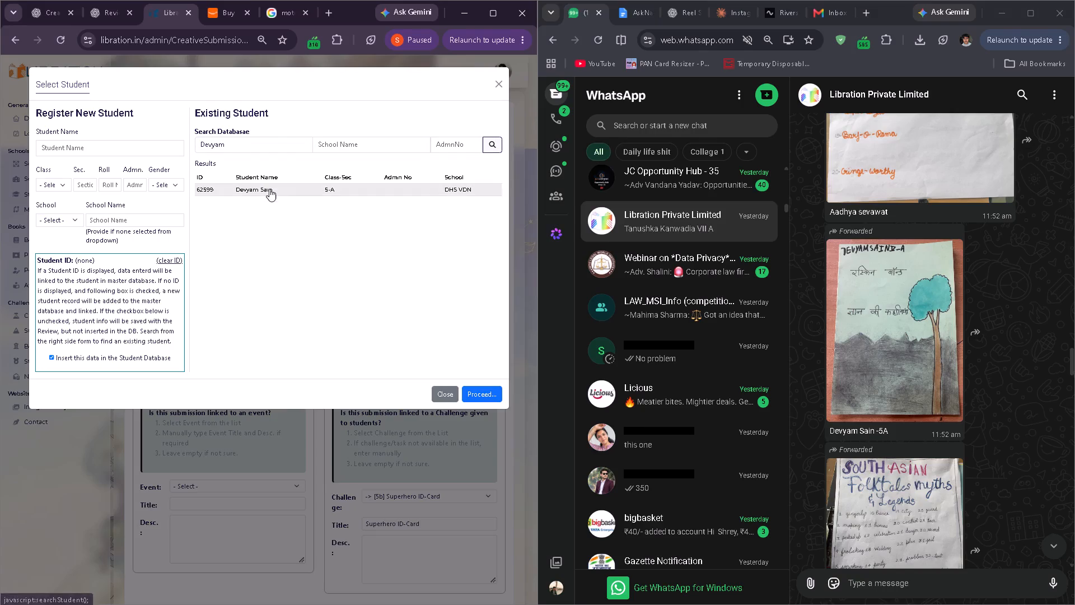
pyautogui.click(269, 189)
pyautogui.click(59, 218)
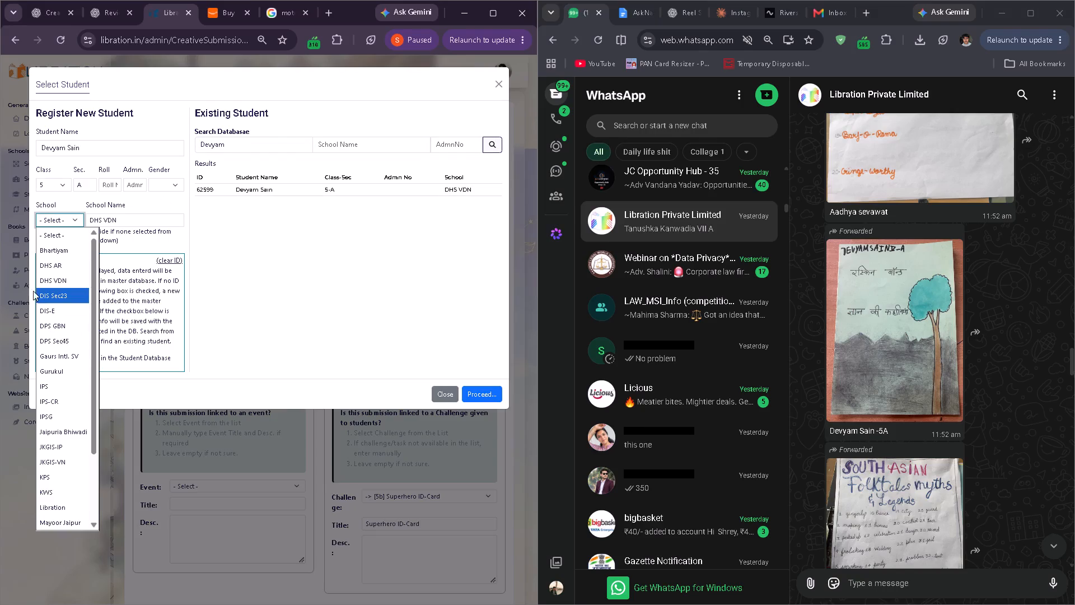
pyautogui.click(53, 271)
pyautogui.click(491, 395)
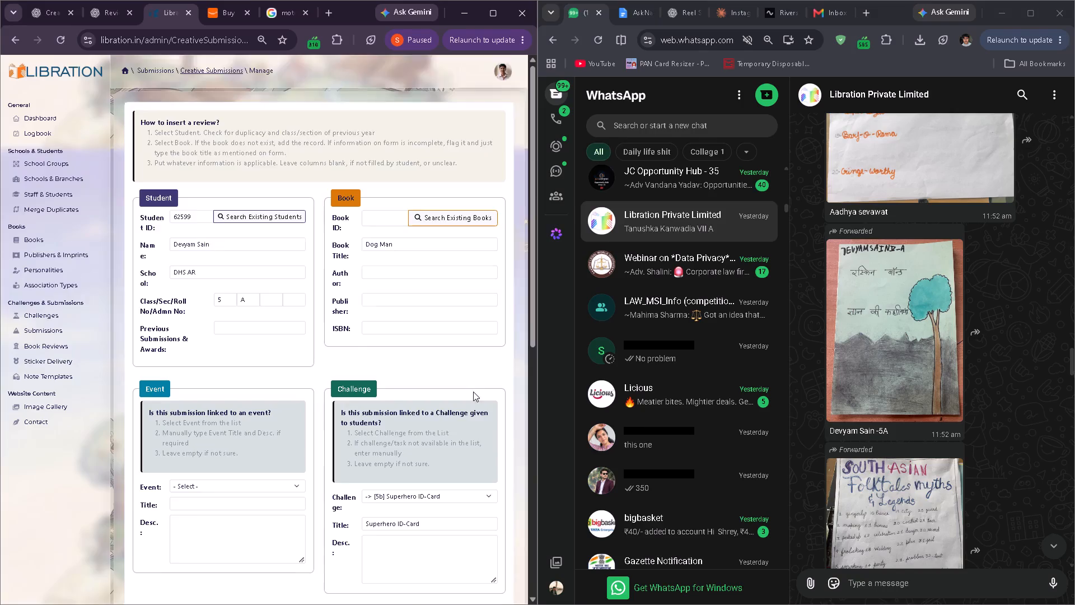
pyautogui.scroll(-10, 468, 388)
pyautogui.click(504, 560)
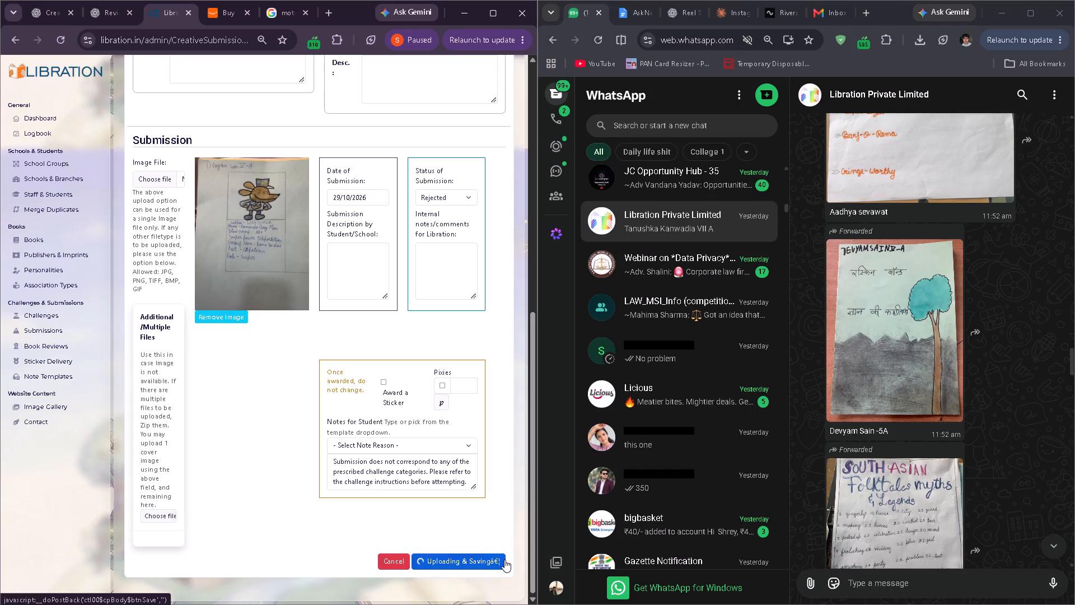
# Open Purnyagyta's class 5 submission for The Impossible Translation and search the existing students for "Purnag".
pyautogui.scroll(-5, 877, 401)
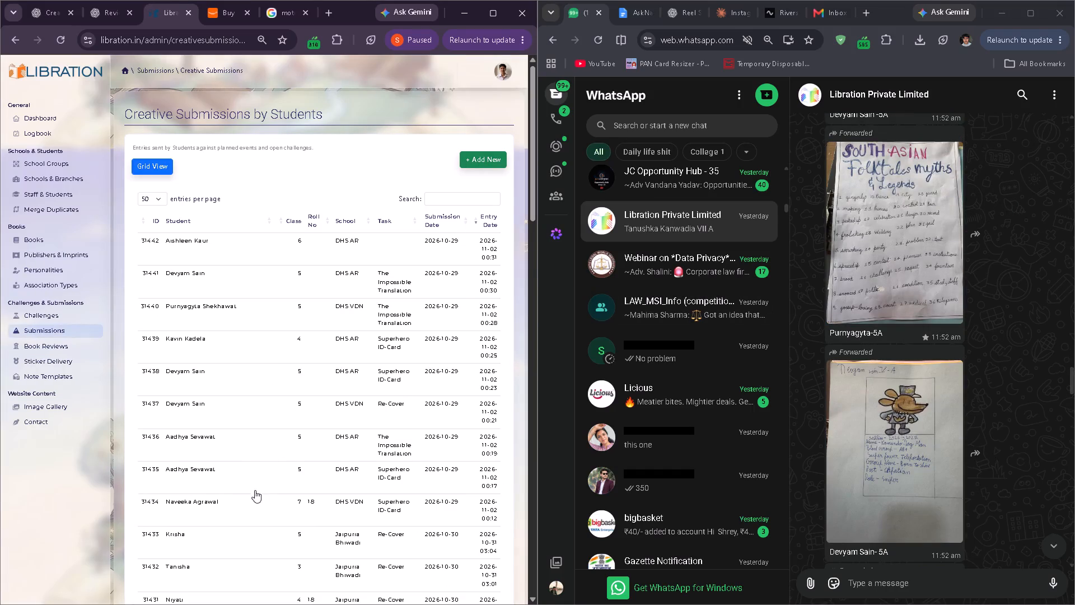
pyautogui.click(213, 306)
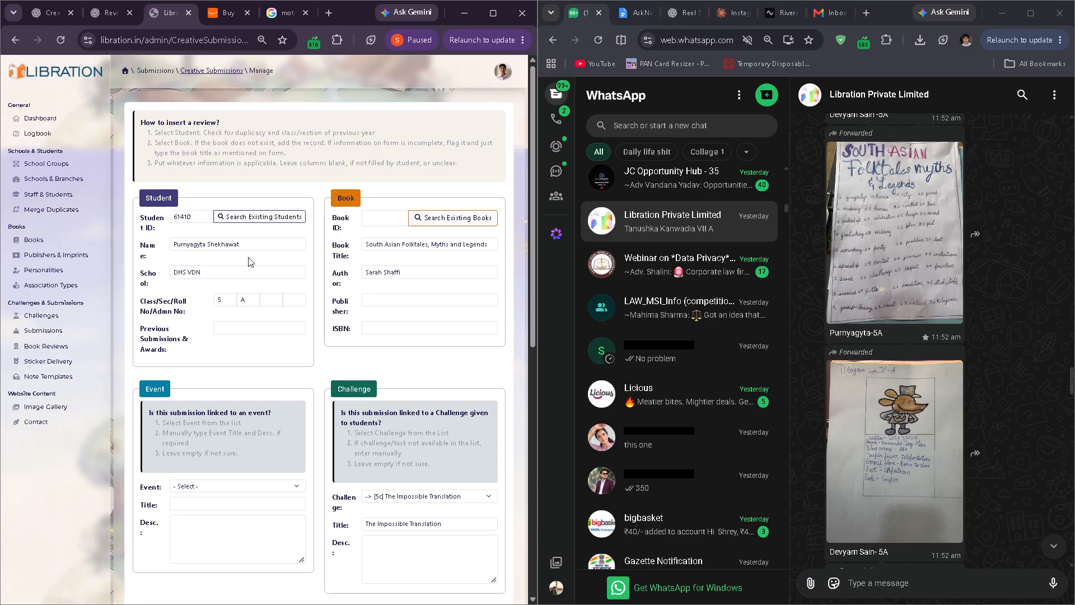
pyautogui.click(288, 215)
pyautogui.click(272, 150)
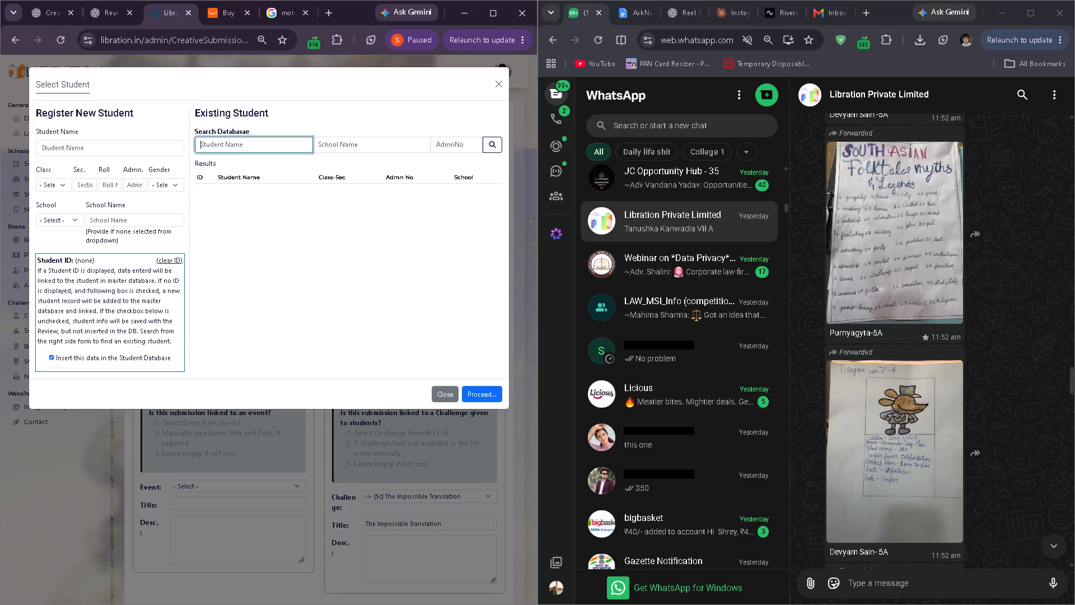
pyautogui.write('Purnag')
pyautogui.press('Tab')
pyautogui.press('Tab')
pyautogui.press('Tab')
pyautogui.press('Return')
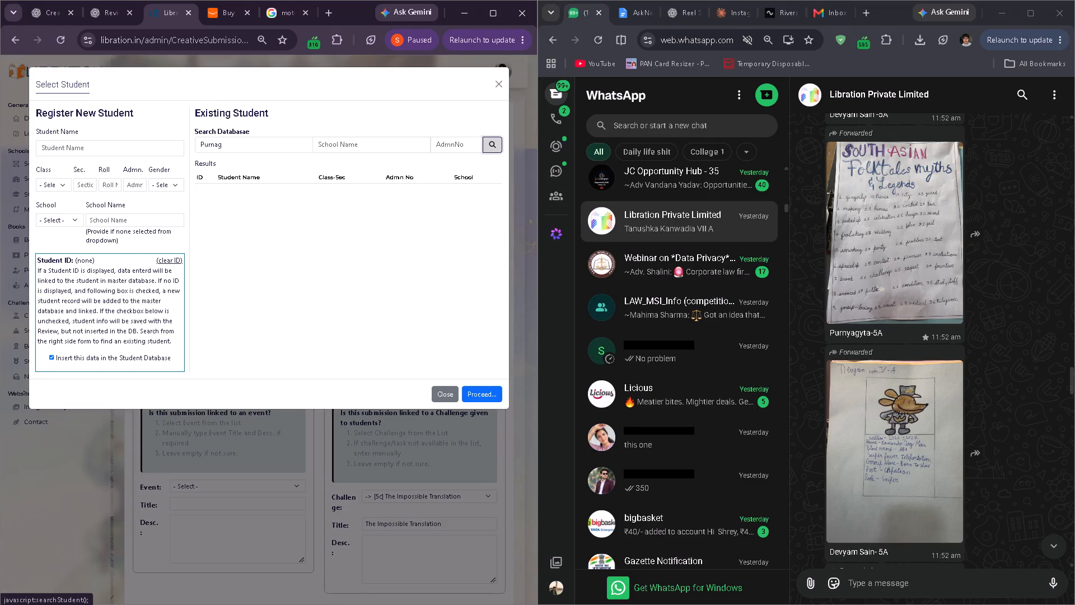
pyautogui.click(273, 141)
pyautogui.press('BackSpace')
pyautogui.press('BackSpace')
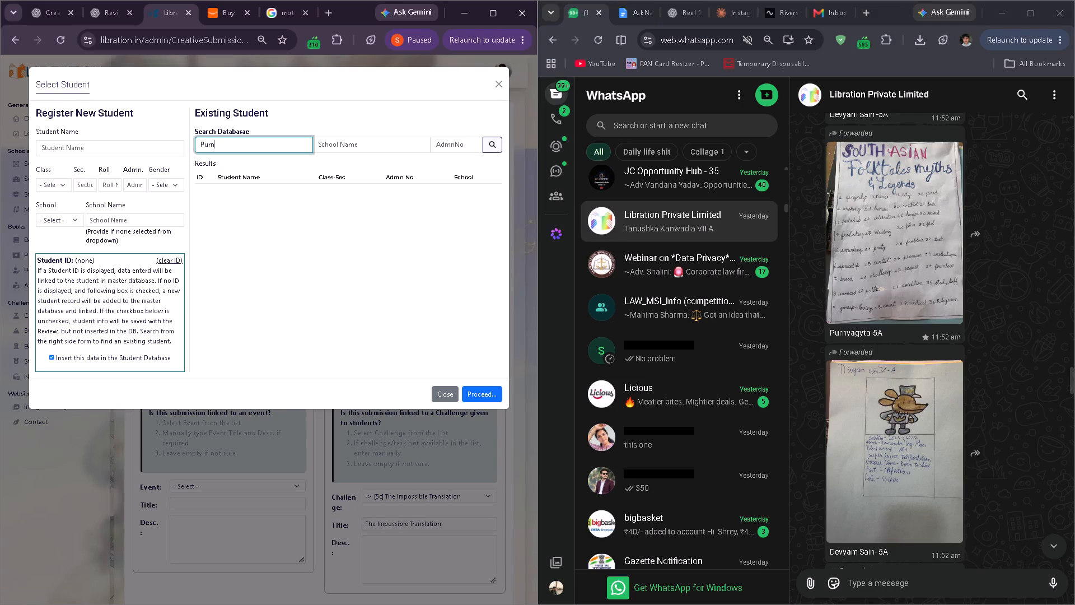
pyautogui.write('ya')
pyautogui.press('Tab')
pyautogui.press('Tab')
pyautogui.press('Tab')
pyautogui.press('Return')
pyautogui.press('\\')
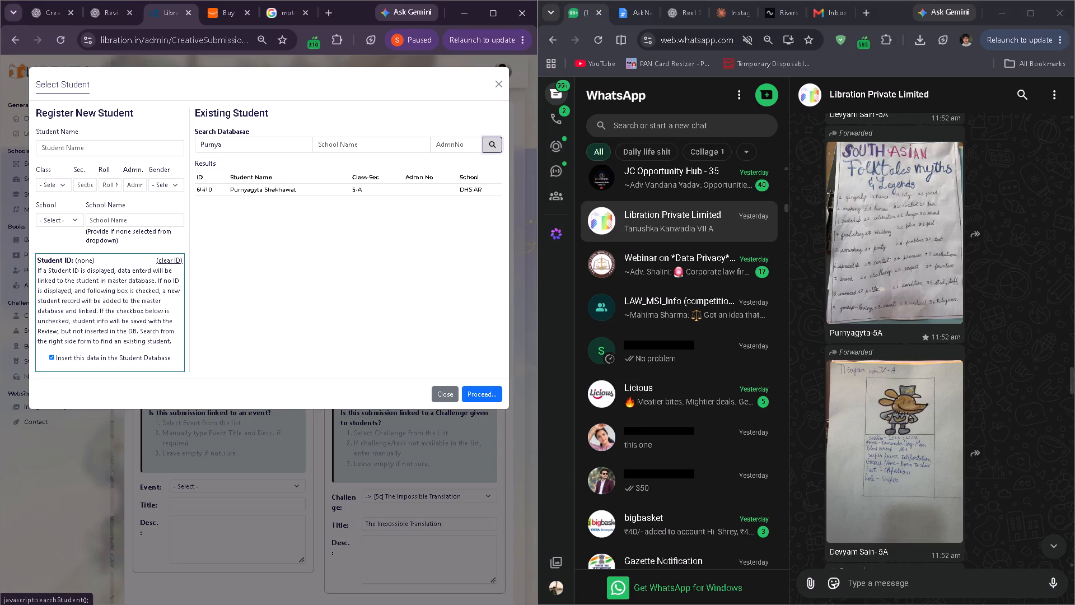
pyautogui.click(330, 185)
pyautogui.click(468, 398)
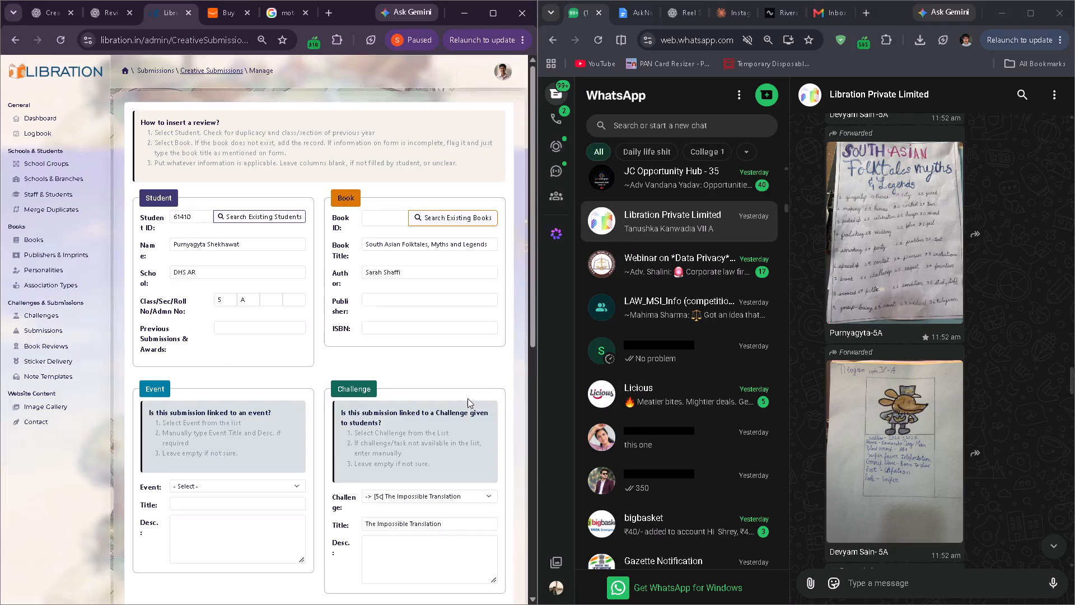
pyautogui.scroll(-12, 469, 396)
pyautogui.click(498, 551)
pyautogui.click(498, 563)
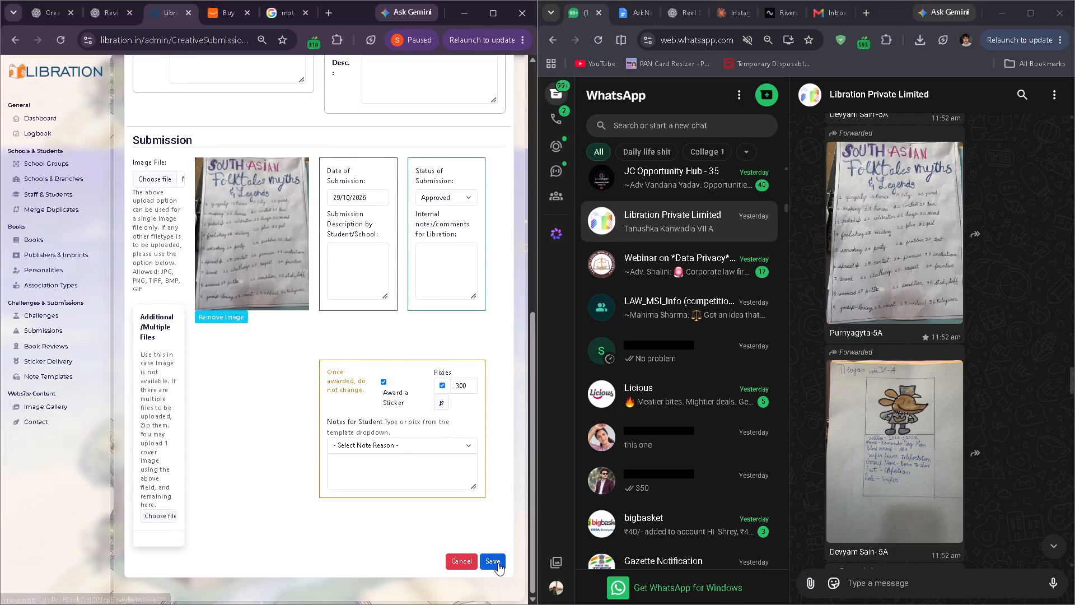
pyautogui.scroll(-3, 856, 450)
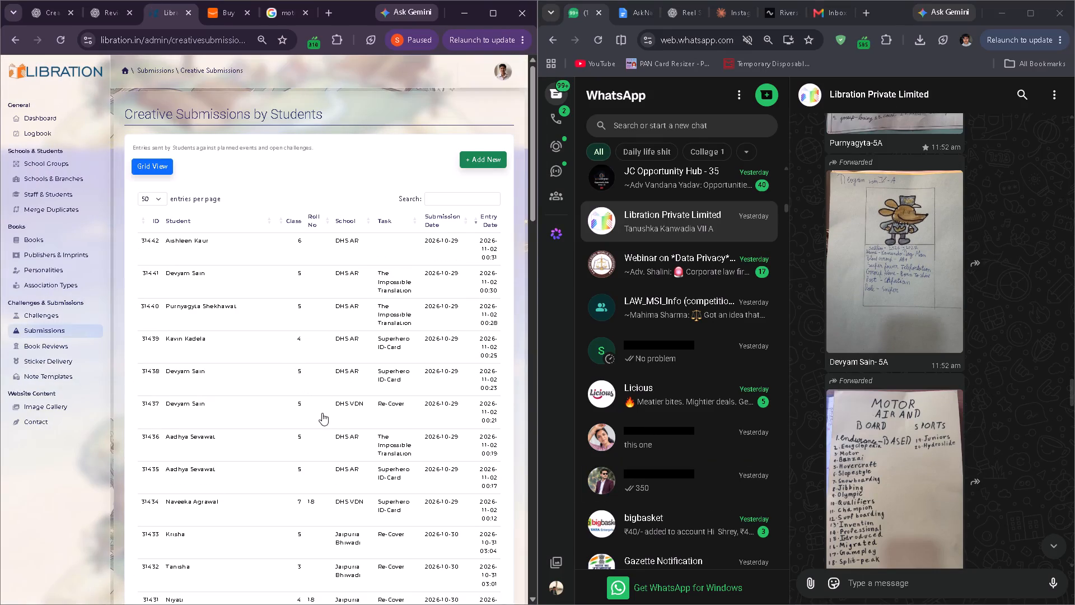
pyautogui.click(320, 415)
pyautogui.click(275, 217)
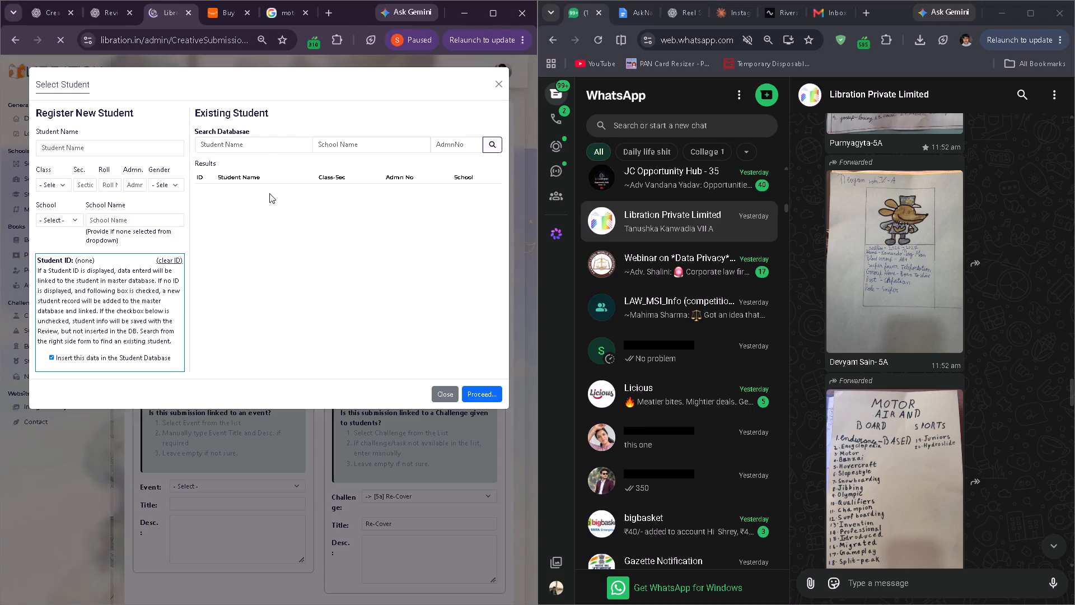
pyautogui.click(257, 152)
pyautogui.write('devyan')
pyautogui.press('BackSpace')
pyautogui.press('m')
pyautogui.press('Tab')
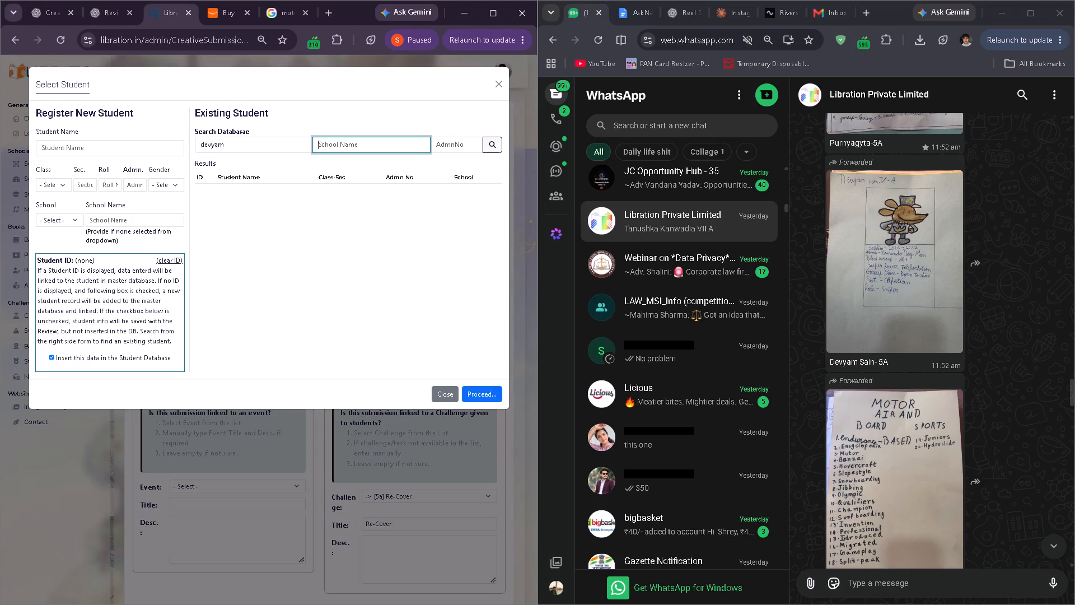
pyautogui.press('Tab')
pyautogui.press('Tab')
pyautogui.press('Return')
pyautogui.click(293, 187)
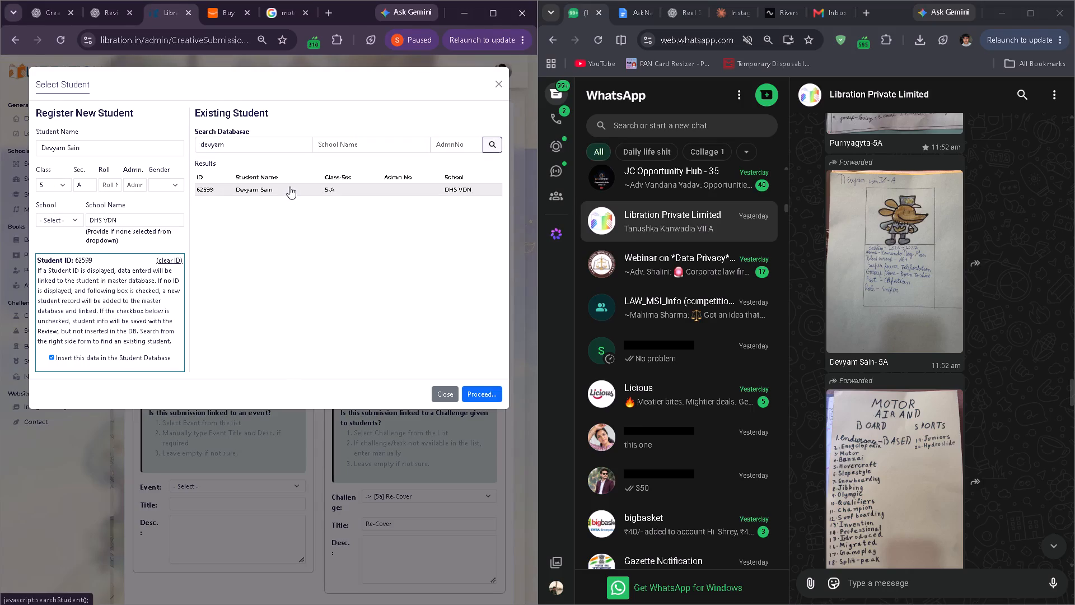
# Set the student's school to DHS AR, proceed with it and save the Re-Cover submission.
pyautogui.click(76, 218)
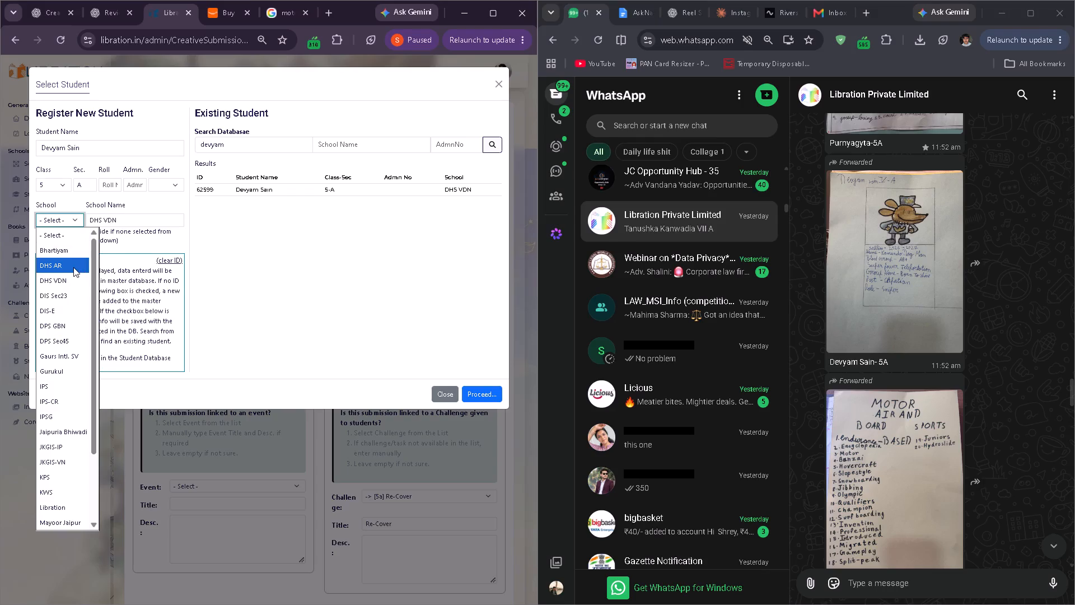
pyautogui.click(70, 266)
pyautogui.click(470, 386)
pyautogui.scroll(-5, 465, 384)
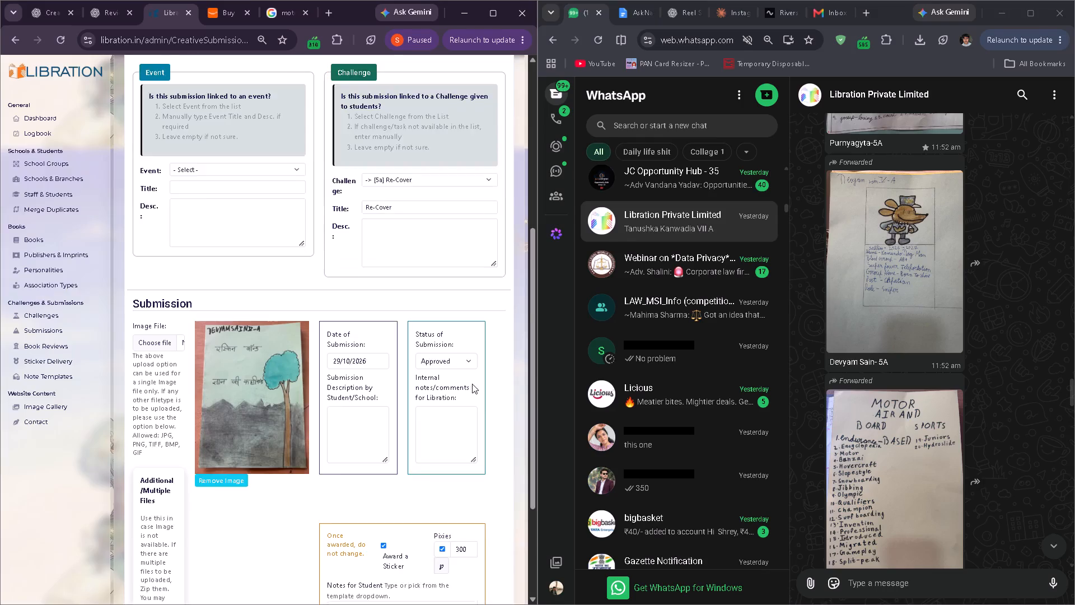
pyautogui.scroll(-4, 472, 384)
pyautogui.scroll(1, 473, 384)
pyautogui.scroll(-5, 473, 386)
pyautogui.click(485, 564)
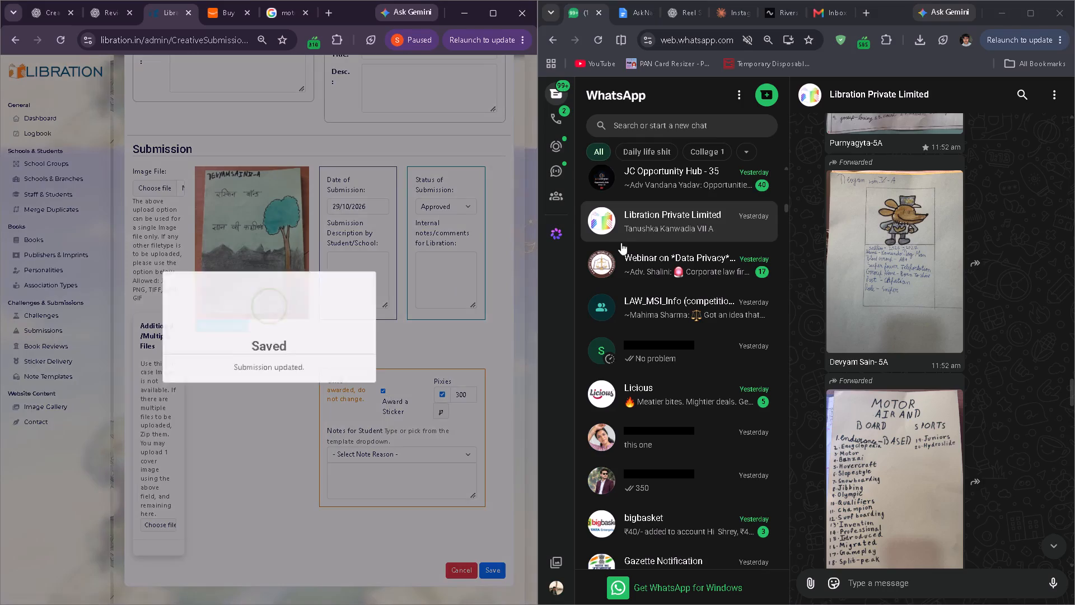
# Look further down the Libration Private Limited chat for the next forwarded submission.
pyautogui.scroll(-6, 892, 364)
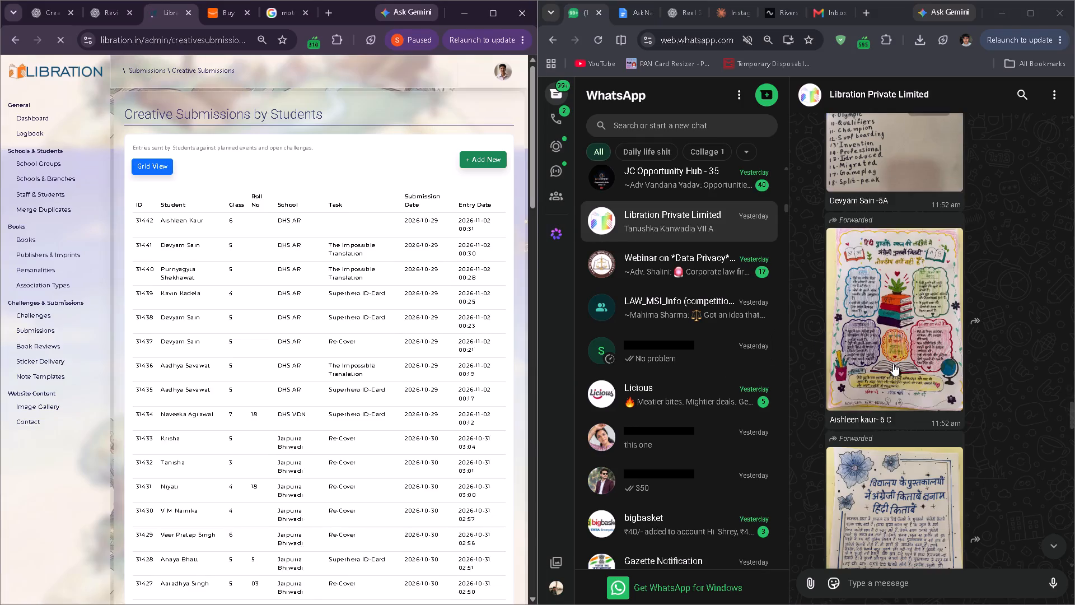
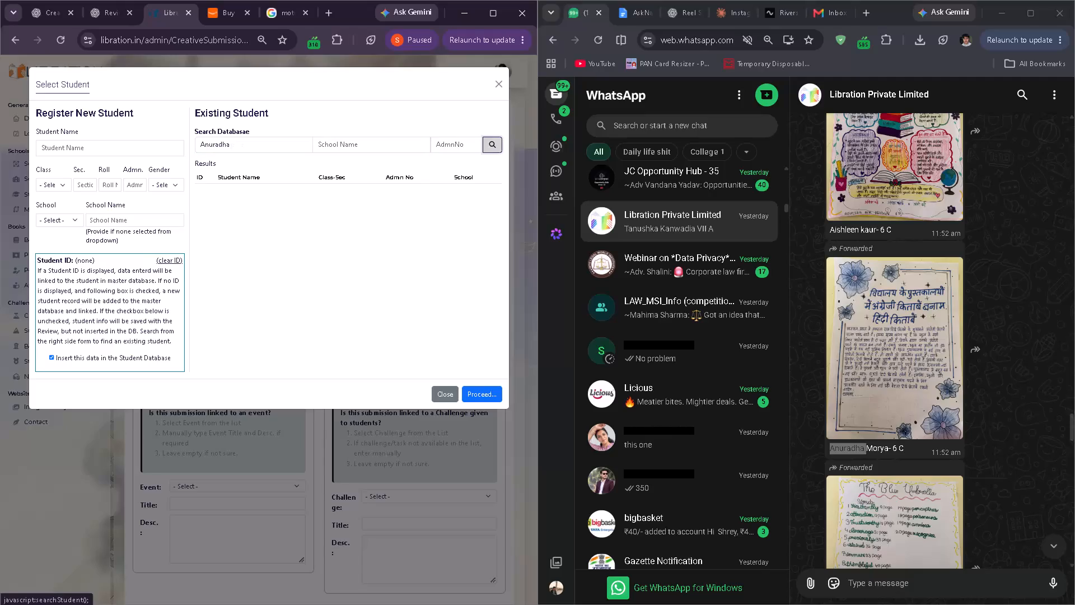
pyautogui.click(326, 193)
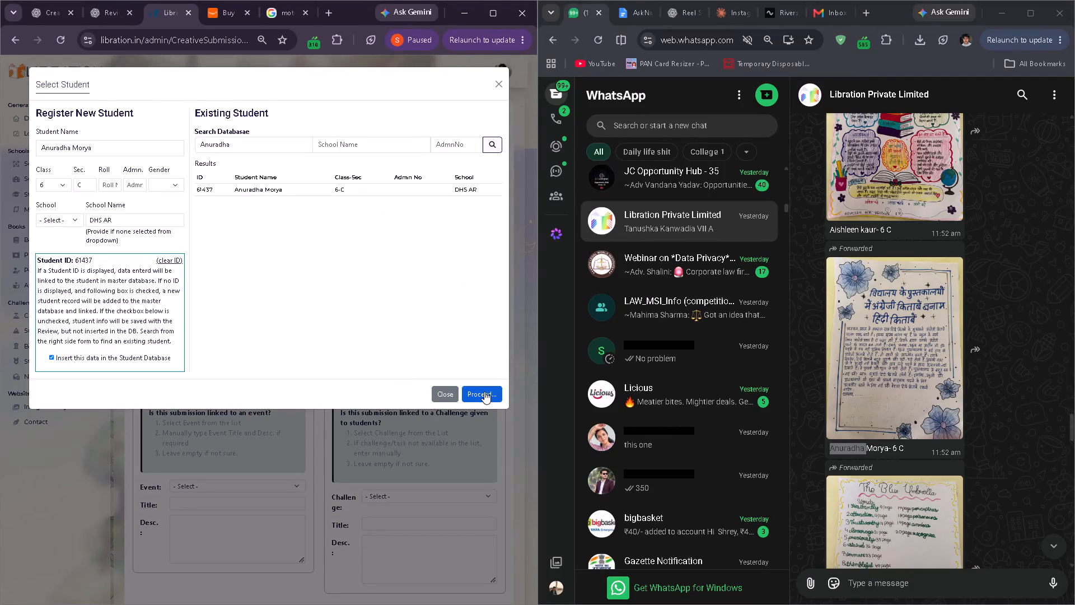
pyautogui.click(484, 392)
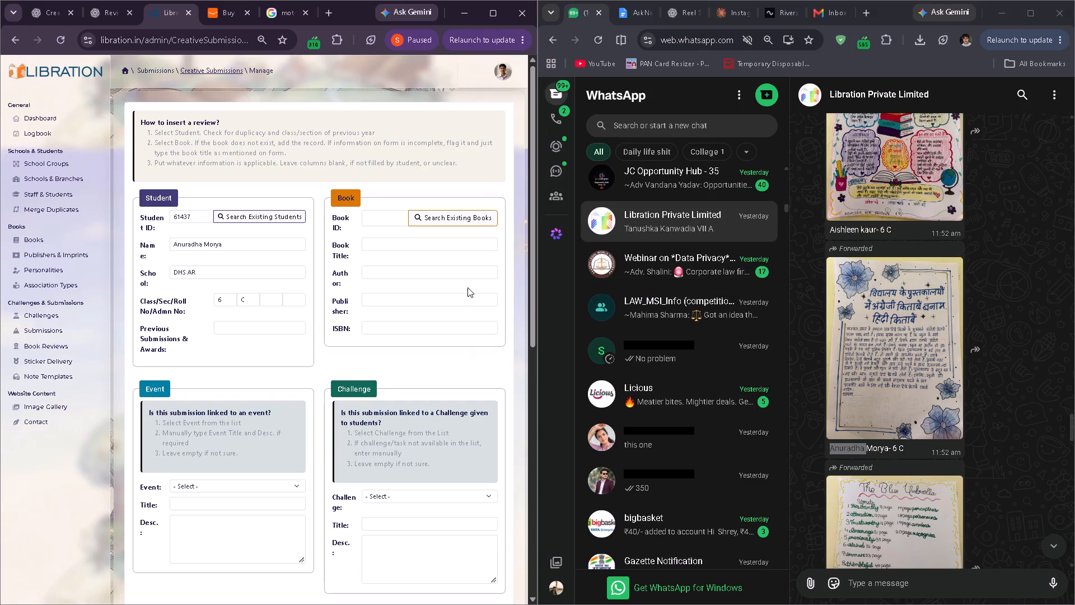
# Enter "No book name mentioned" as the submission's book title.
pyautogui.click(400, 254)
pyautogui.click(403, 247)
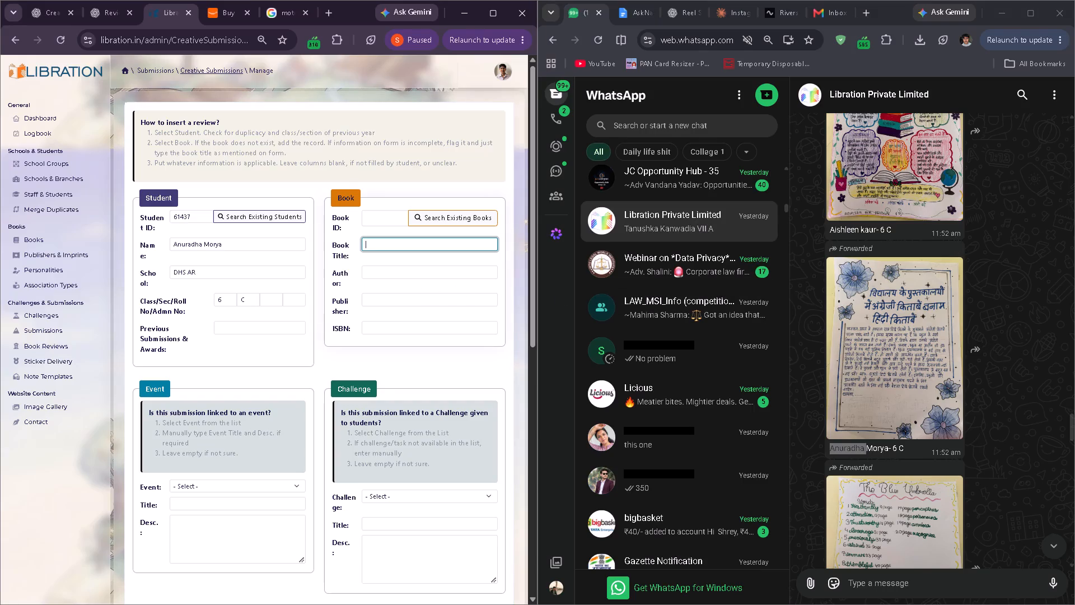
pyautogui.write('No book nam')
pyautogui.press('space')
pyautogui.press('BackSpace')
pyautogui.write('e me')
pyautogui.write('ntioned')
# Link the submission to the challenge "[5e] The 'Hindi' Challenge".
pyautogui.press('Tab')
pyautogui.press('Tab')
pyautogui.press('Tab')
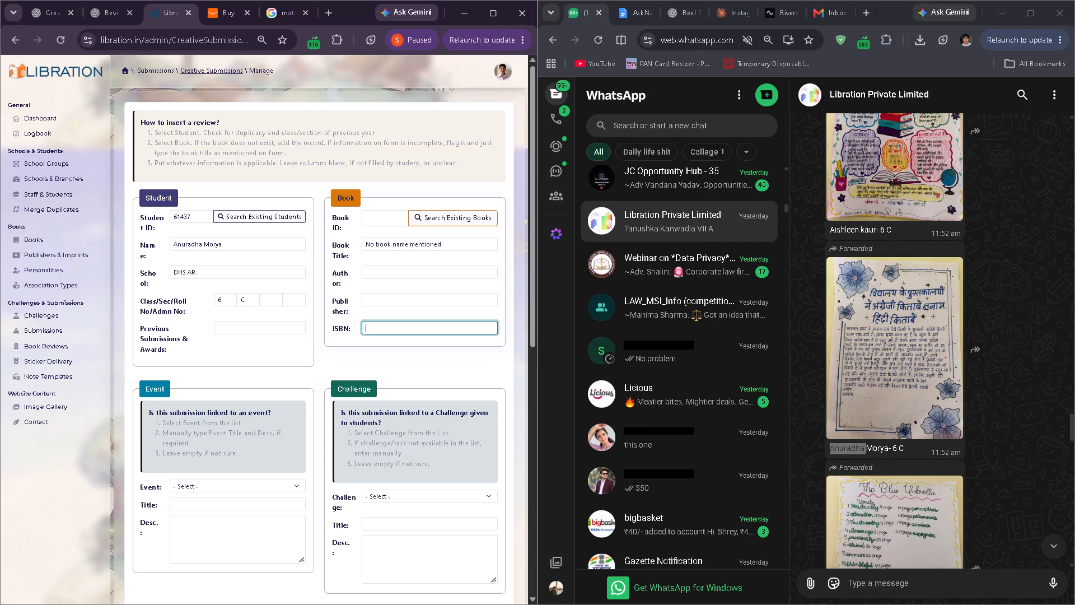
pyautogui.press('Tab')
pyautogui.press('Tab')
pyautogui.press('Tab')
pyautogui.press('Tab')
pyautogui.press('Return')
pyautogui.press('Down')
pyautogui.press('Down')
pyautogui.press('Down')
pyautogui.press('Down')
pyautogui.press('Down')
pyautogui.press('Down')
pyautogui.press('Down')
pyautogui.press('Down')
pyautogui.press('Down')
pyautogui.press('Down')
pyautogui.press('Down')
pyautogui.press('Down')
pyautogui.press('Down')
pyautogui.press('Down')
pyautogui.press('Down')
pyautogui.press('Down')
pyautogui.press('Down')
pyautogui.press('Down')
pyautogui.press('Down')
pyautogui.press('Down')
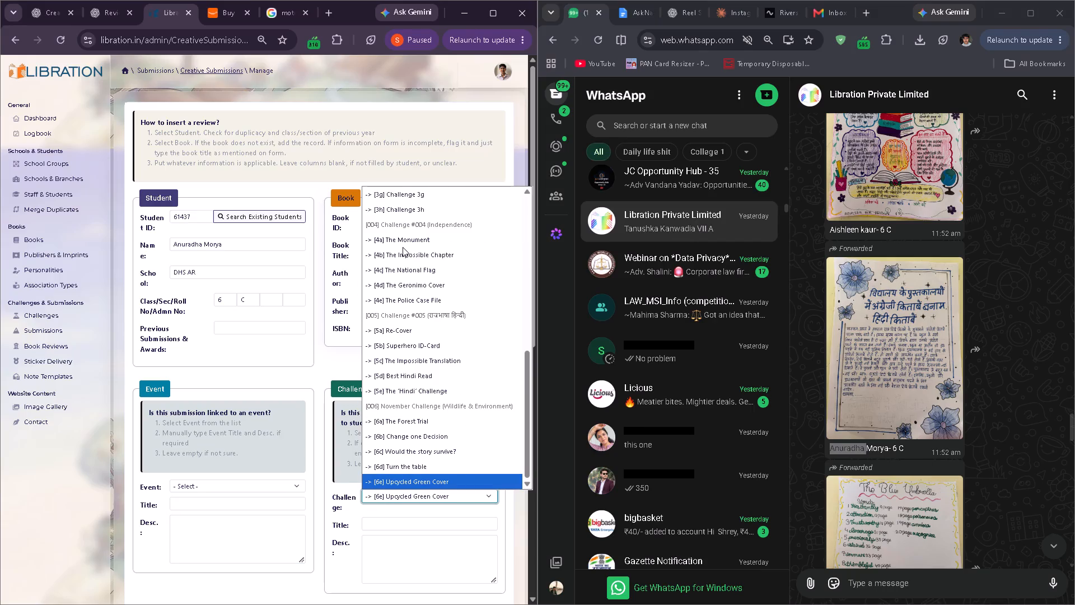
pyautogui.press('Up')
pyautogui.press('Up')
pyautogui.press('Up')
pyautogui.press('Up')
pyautogui.press('Up')
pyautogui.press('Up')
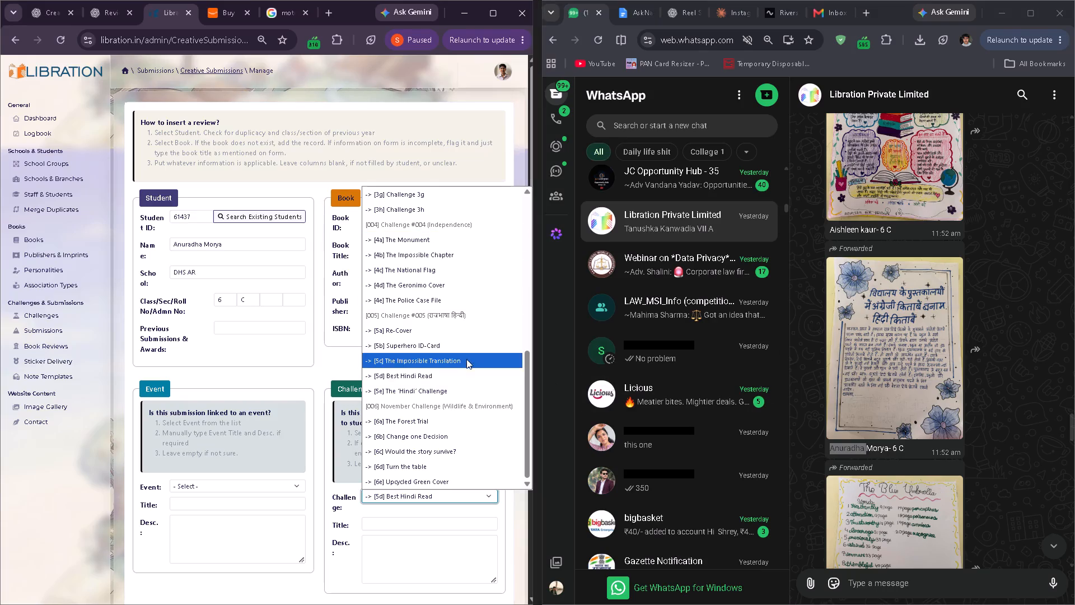
pyautogui.click(453, 389)
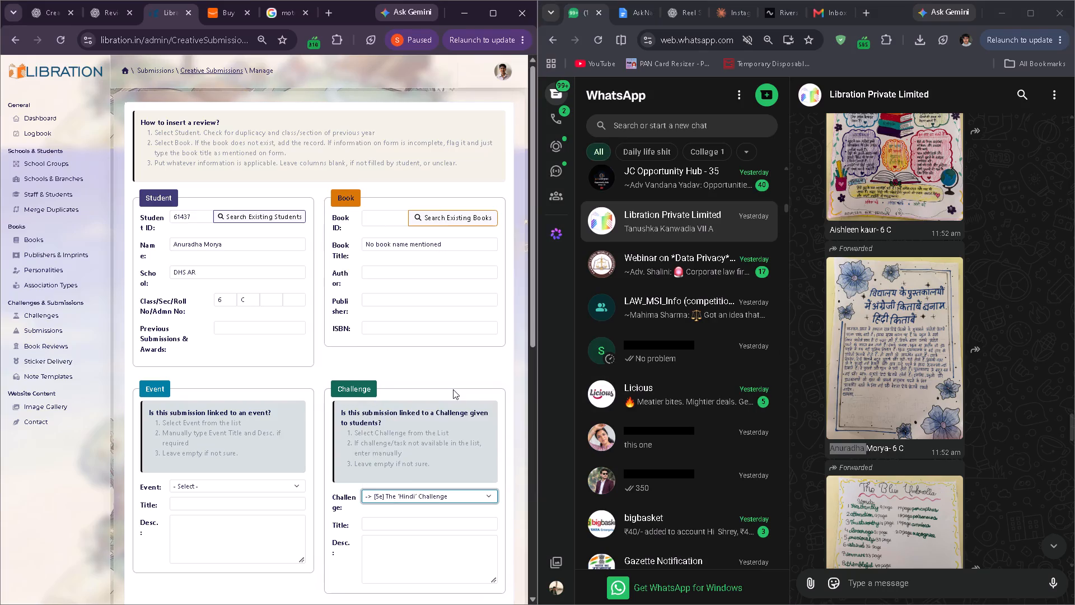
# Enter the challenge title as The "Hindi" Challenge.
pyautogui.scroll(-4, 415, 383)
pyautogui.press('Tab')
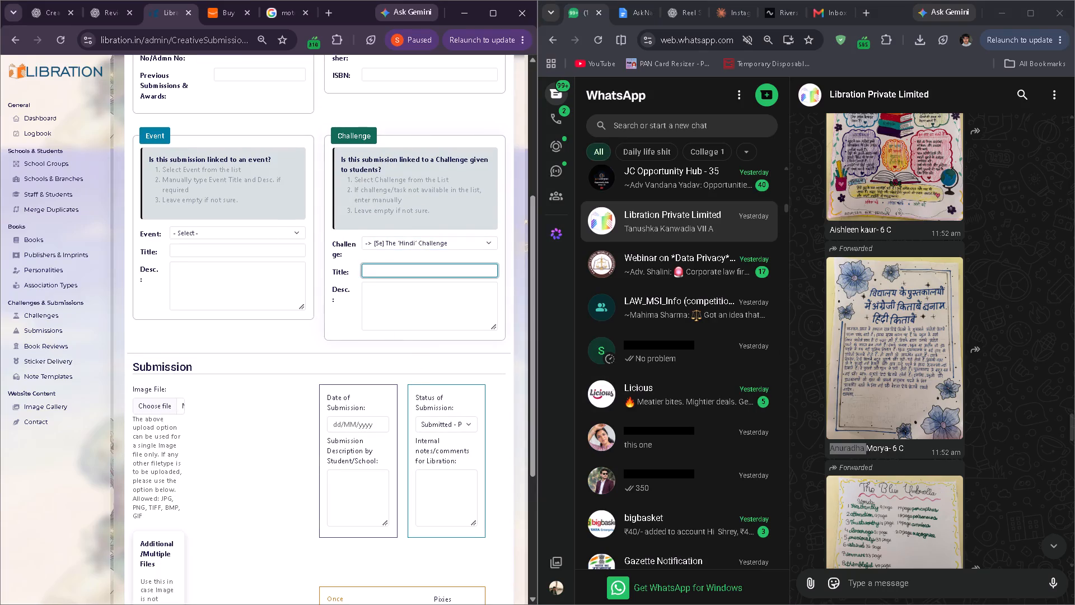
pyautogui.write('The')
pyautogui.press('space')
pyautogui.write('"Hindi')
pyautogui.press('space')
pyautogui.press('BackSpace')
pyautogui.write('" Ch')
pyautogui.write('allenge')
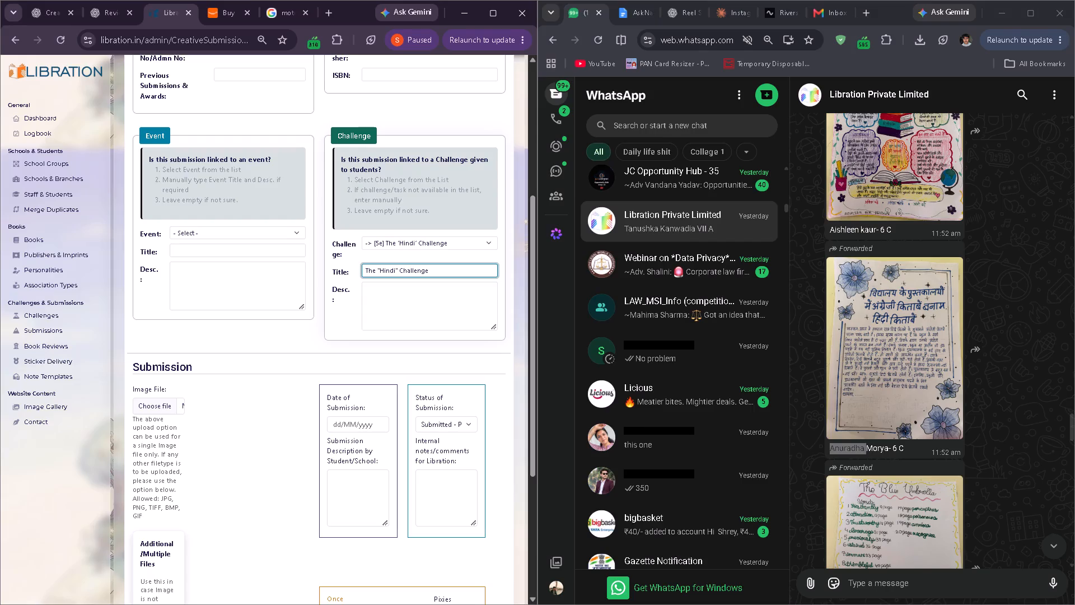
pyautogui.press('Tab')
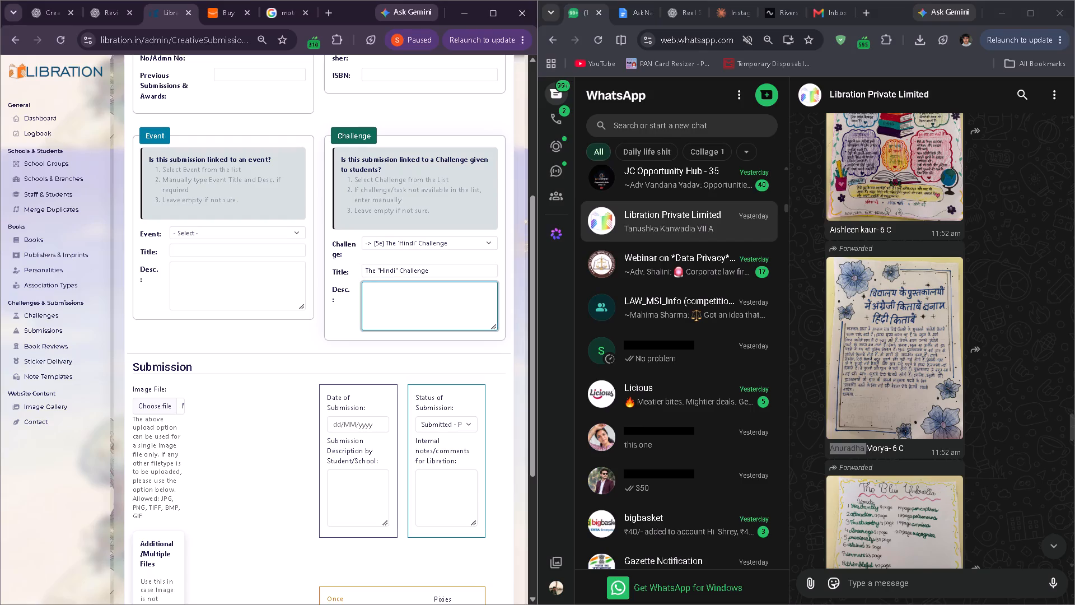
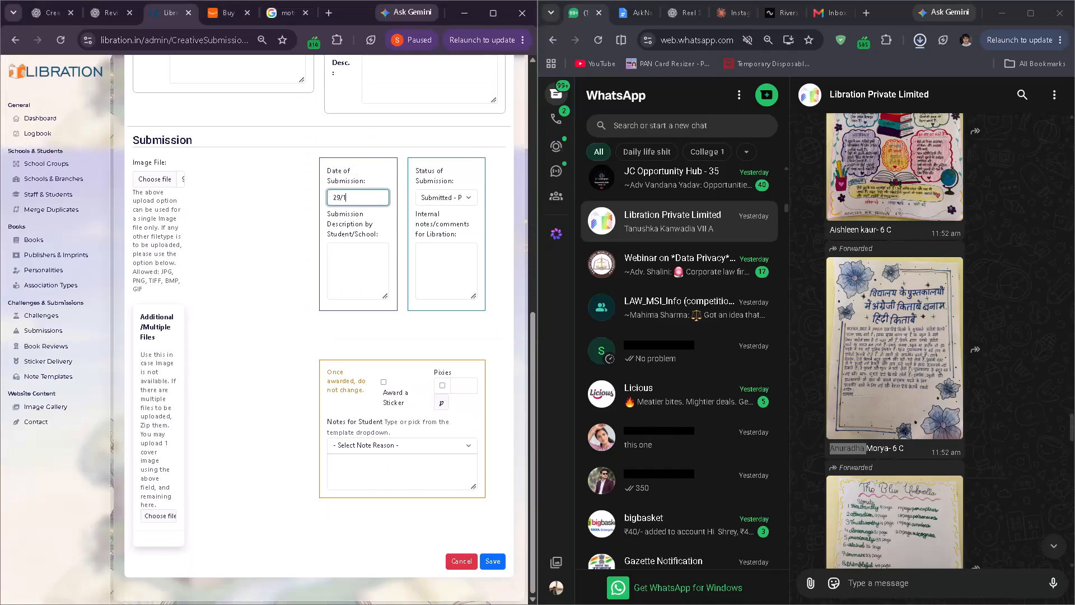
# Complete the submission date as 29/10/2026 and set the submission status to Approved.
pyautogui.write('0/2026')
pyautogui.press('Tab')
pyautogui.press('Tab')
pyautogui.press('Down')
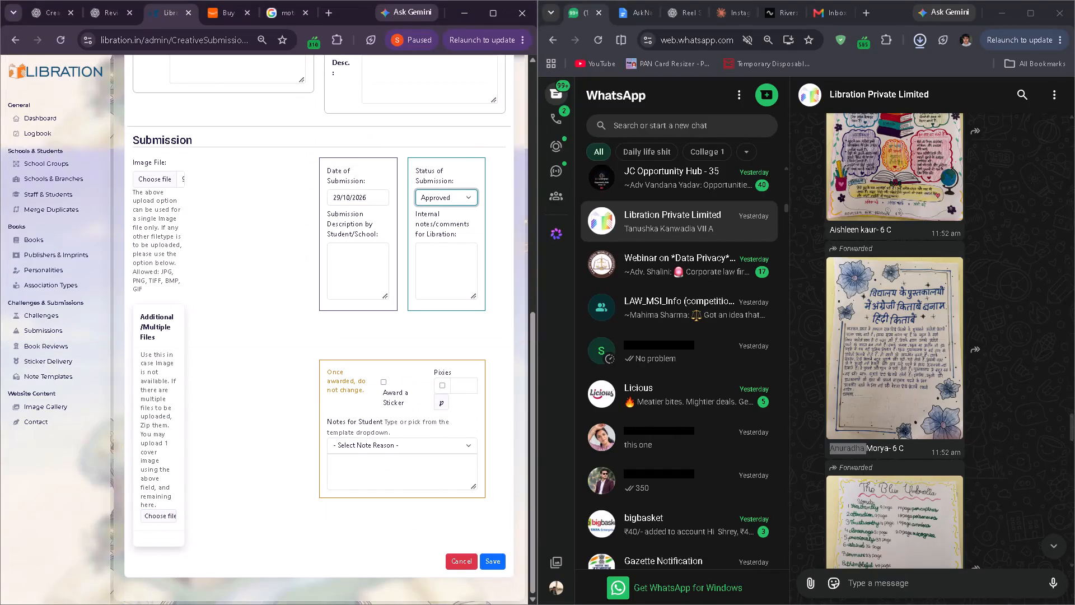
# Award the submission a sticker and 300 Pixies.
pyautogui.click(390, 404)
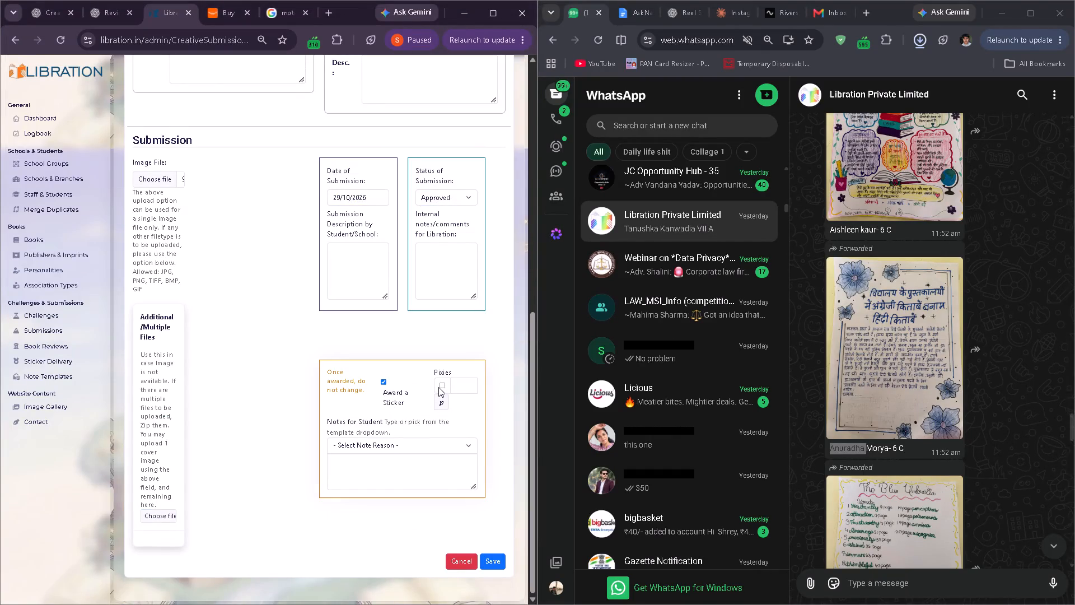
pyautogui.click(438, 387)
pyautogui.click(442, 385)
pyautogui.press('Tab')
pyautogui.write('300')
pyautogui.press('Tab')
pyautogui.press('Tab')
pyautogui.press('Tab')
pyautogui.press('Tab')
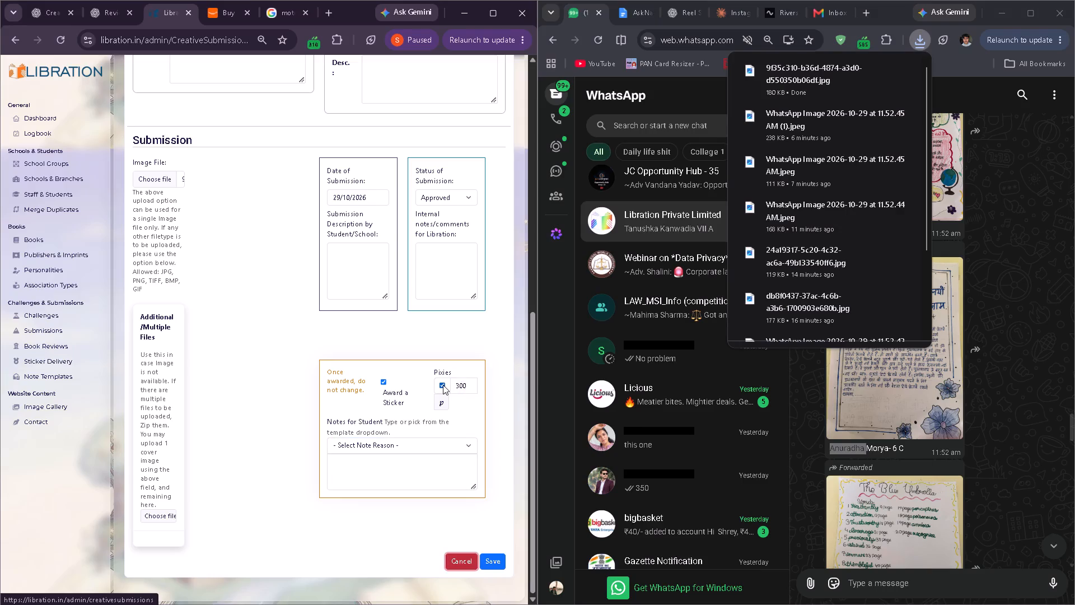
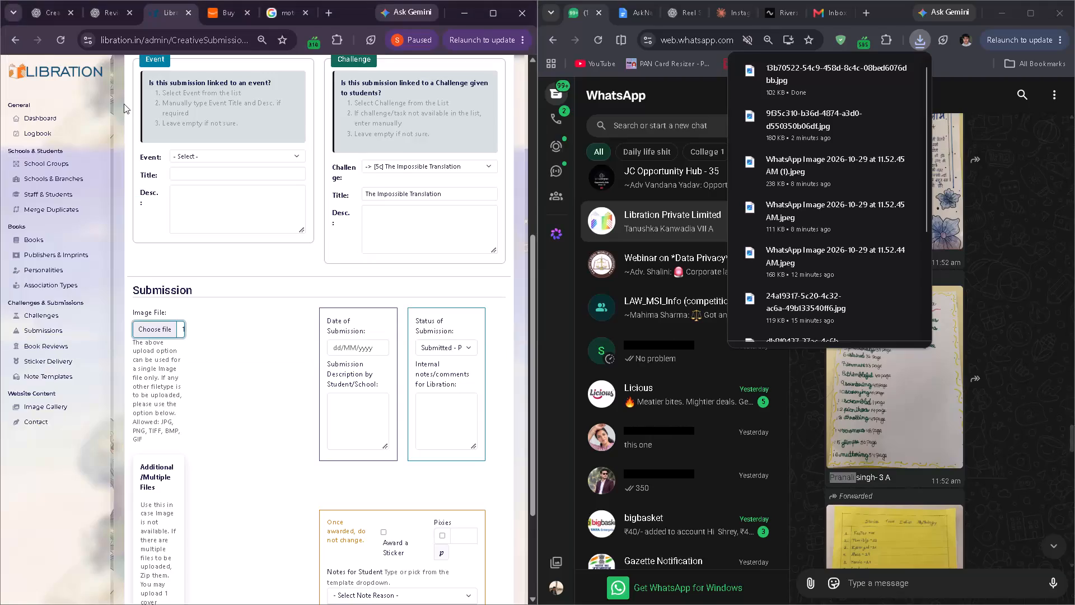
# Set the submission date to 29/10/2026 and its status to Approved.
pyautogui.press('Tab')
pyautogui.press('Tab')
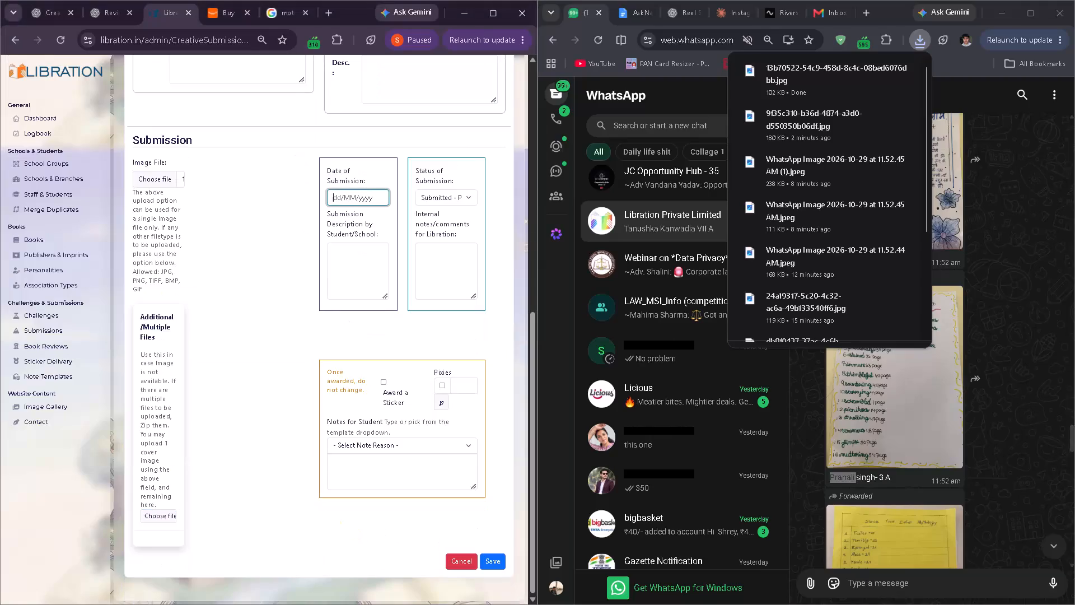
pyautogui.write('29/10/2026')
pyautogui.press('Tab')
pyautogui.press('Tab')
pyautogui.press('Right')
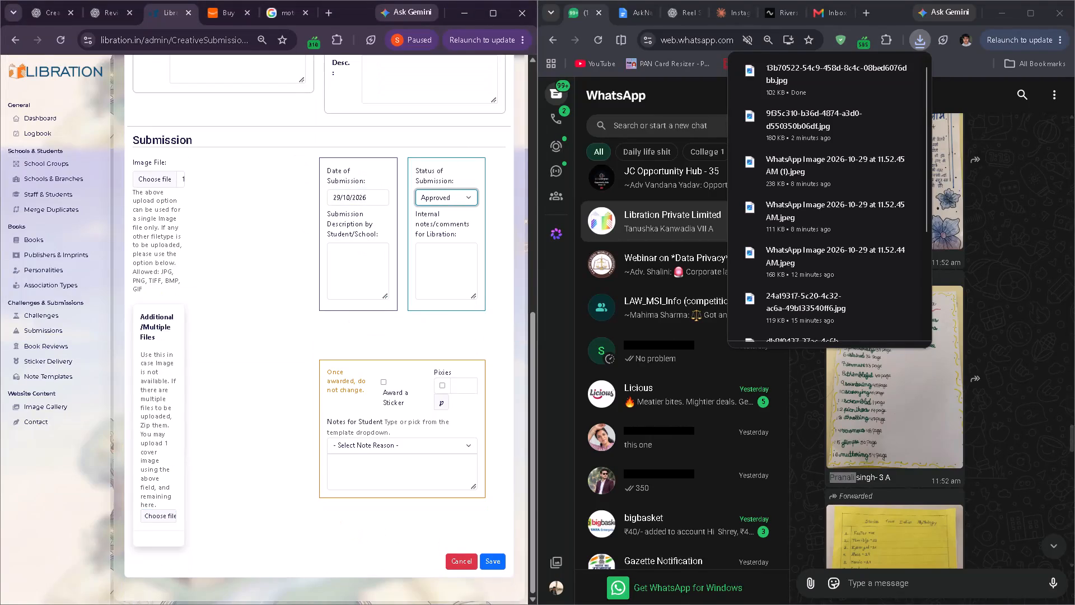
# Award a sticker and 300 Pixies for the submission, and save it.
pyautogui.click(388, 393)
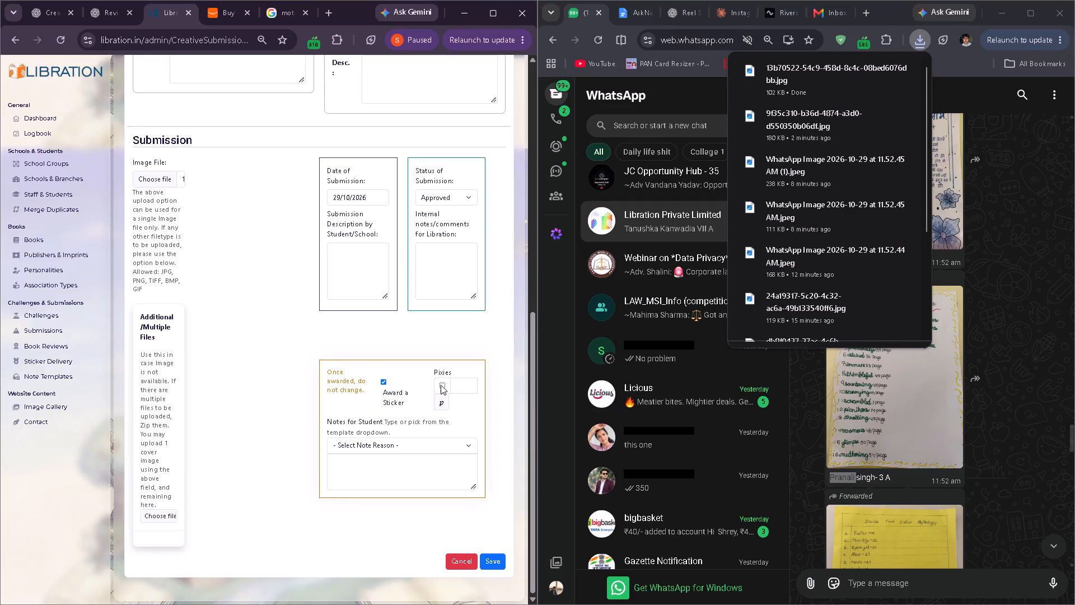
pyautogui.click(441, 385)
pyautogui.press('Tab')
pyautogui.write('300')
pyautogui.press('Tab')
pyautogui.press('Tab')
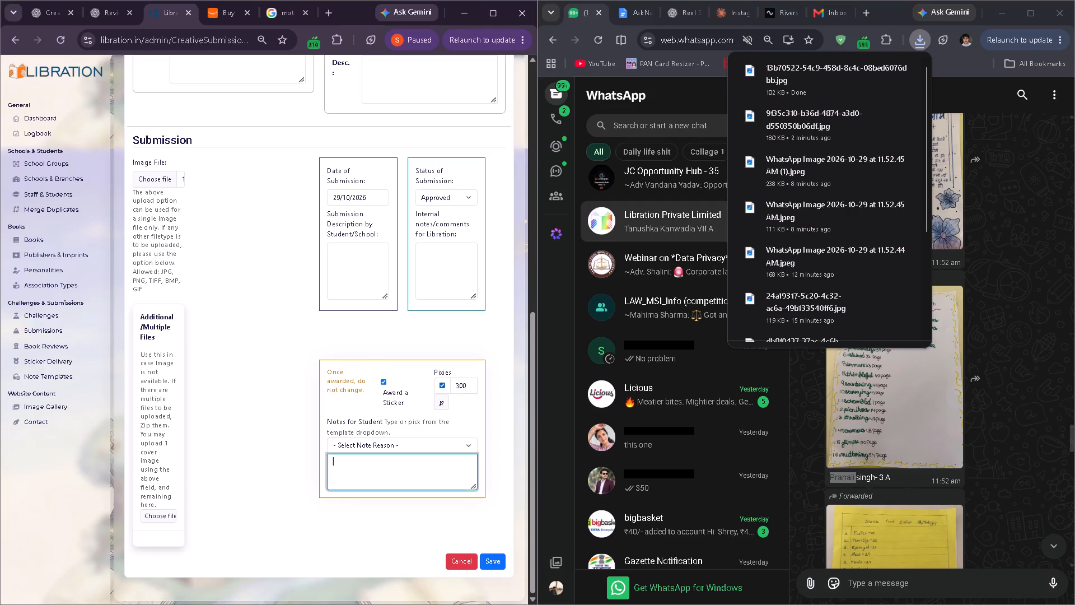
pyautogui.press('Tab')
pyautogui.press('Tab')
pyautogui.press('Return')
# Look further down the Libration Private Limited chat for the next forwarded submission.
pyautogui.scroll(-2, 956, 433)
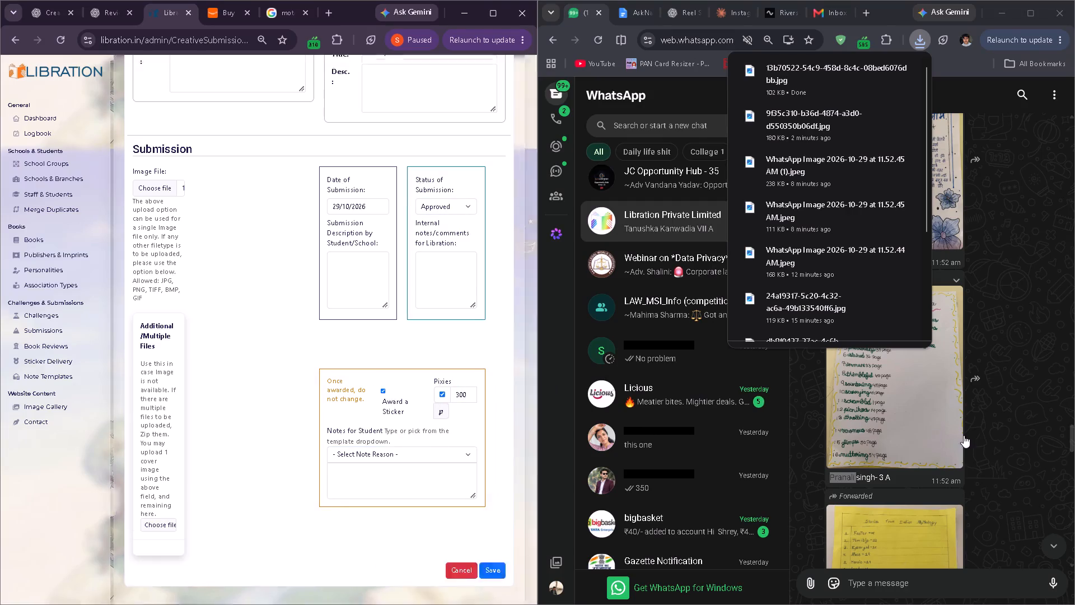
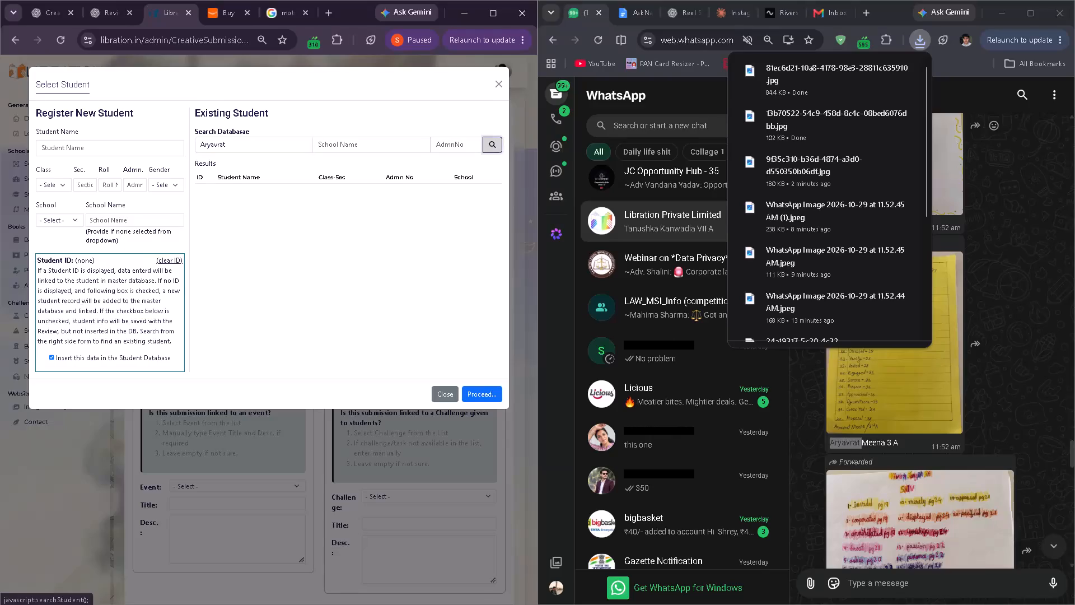
# Clear the existing-student search and enter Aryavrat's full name, as captioned in the WhatsApp message, as the new student's name.
pyautogui.click(251, 144)
pyautogui.hotkey('ctrl', 'a')
pyautogui.hotkey('ctrl', 'x')
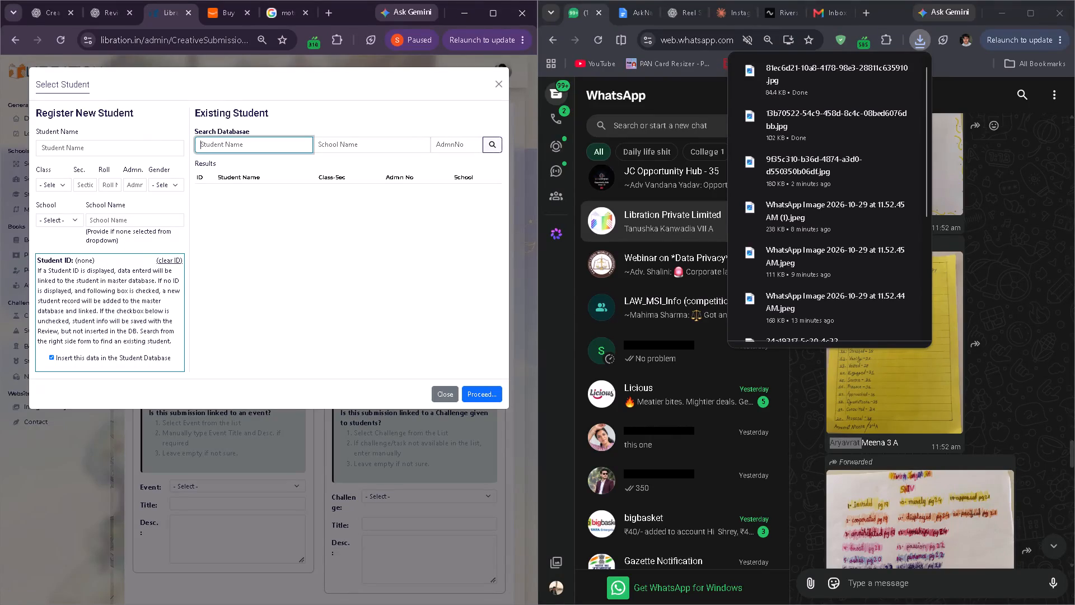
pyautogui.keyDown('ctrl'); pyautogui.click(120, 156); pyautogui.keyUp('ctrl')
pyautogui.hotkey('ctrl', 'v')
pyautogui.press('space')
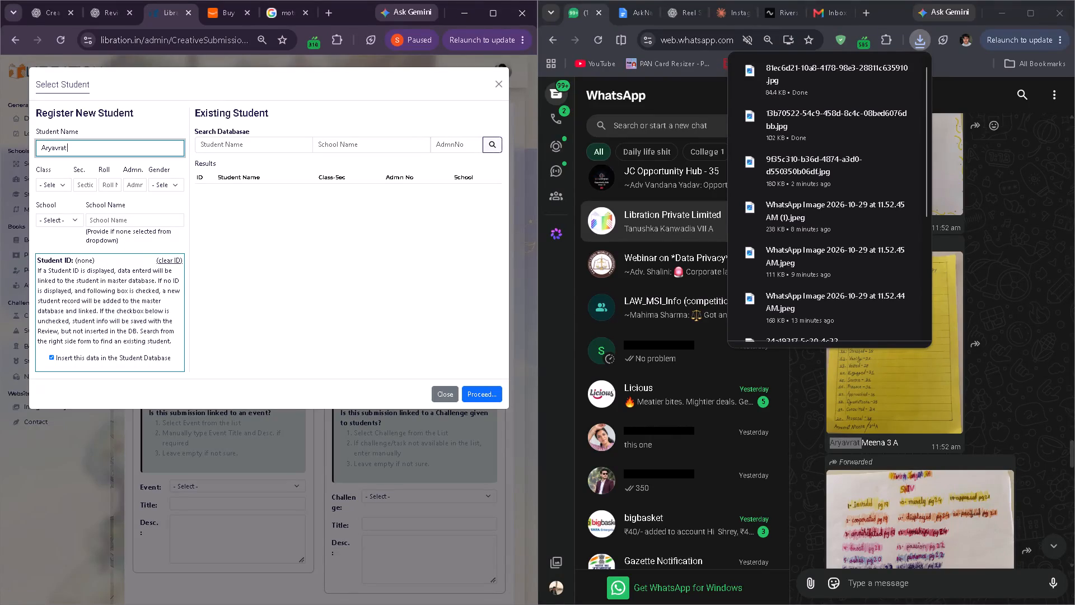
pyautogui.write('Meena')
pyautogui.press('Tab')
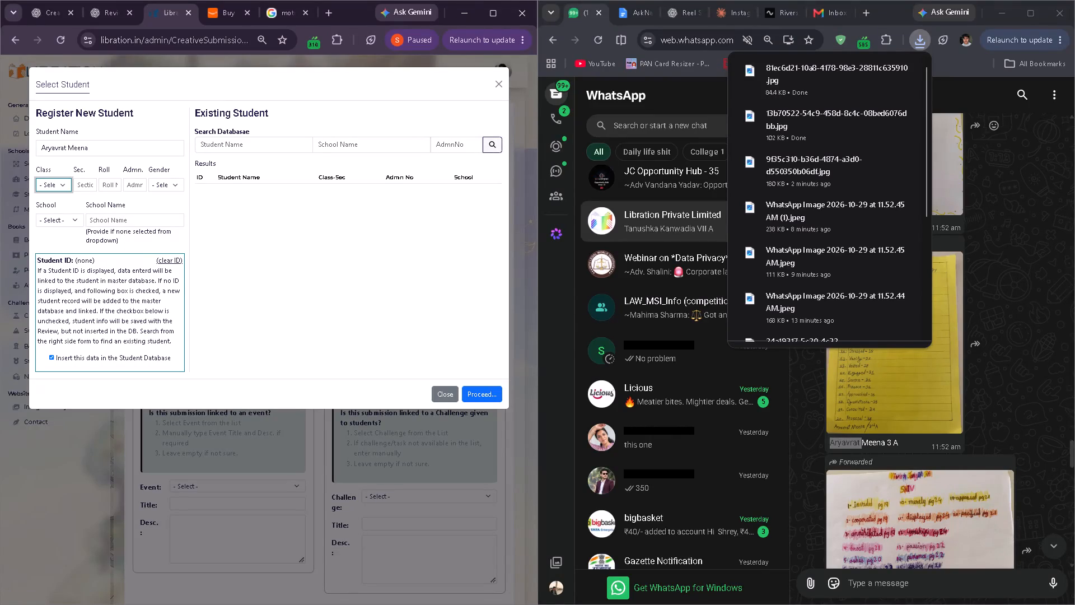
# Set the new student's class to 3 and section to A.
pyautogui.press('3')
pyautogui.press('Tab')
pyautogui.hotkey('shift', 'a')
pyautogui.press('Tab')
pyautogui.press('Tab')
pyautogui.press('Tab')
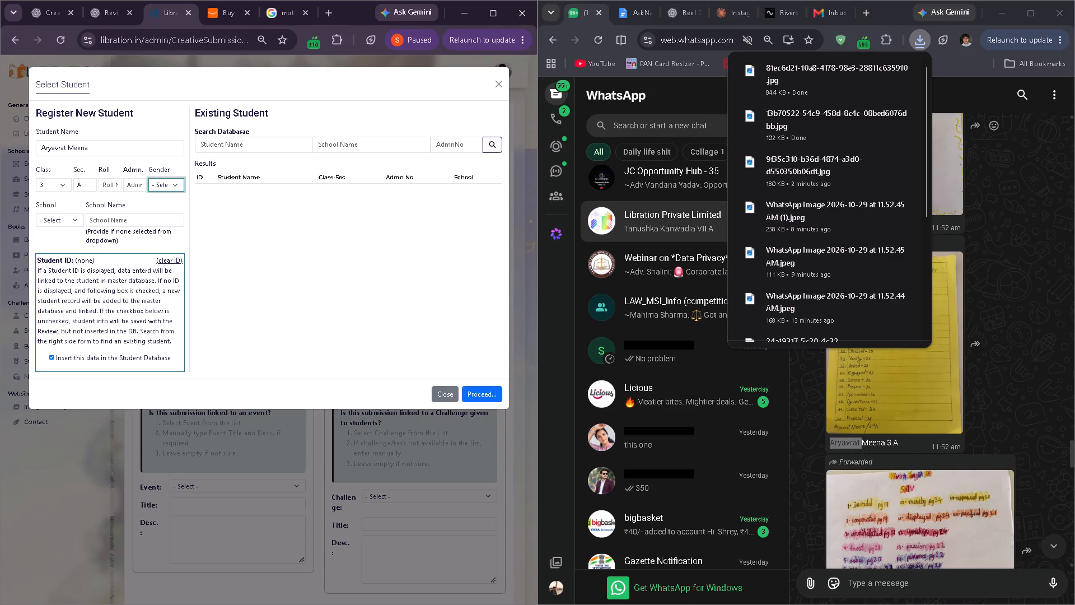
# Set the new student's school to DHS AR and proceed with the registration.
pyautogui.press('Tab')
pyautogui.press('d')
pyautogui.press('Tab')
pyautogui.press('Tab')
pyautogui.press('Tab')
pyautogui.press('Tab')
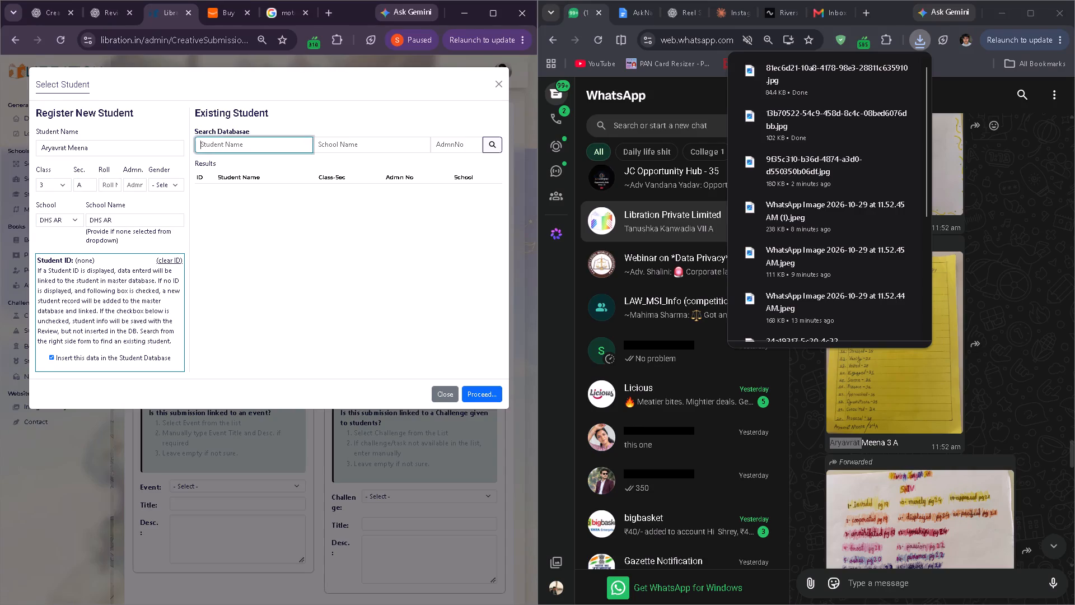
pyautogui.press('Tab')
pyautogui.press('Tab')
pyautogui.press('Tab')
pyautogui.press('Tab')
pyautogui.press('Tab')
pyautogui.press(']')
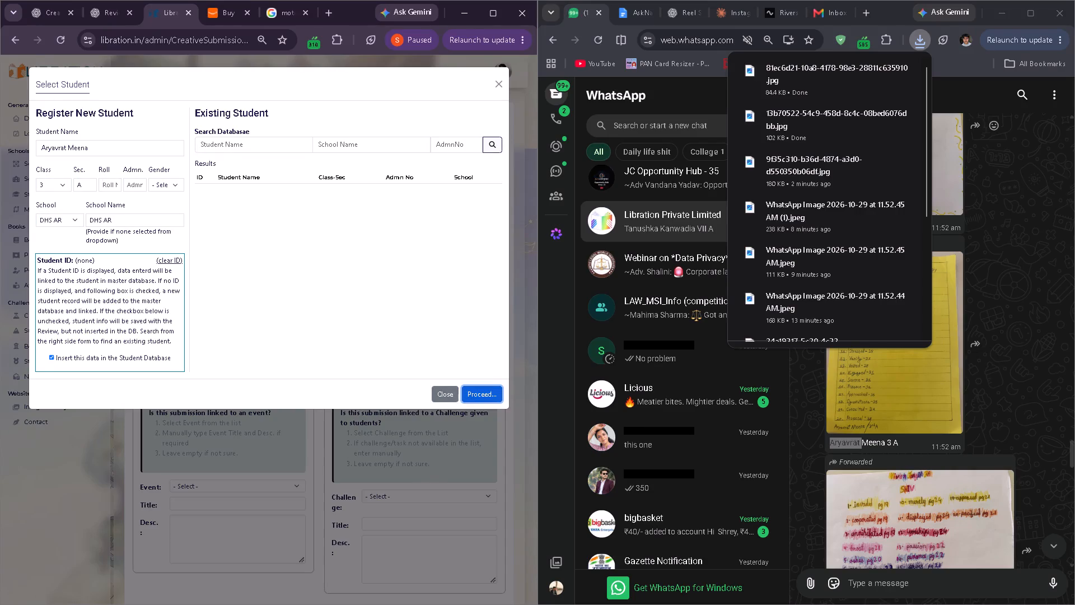
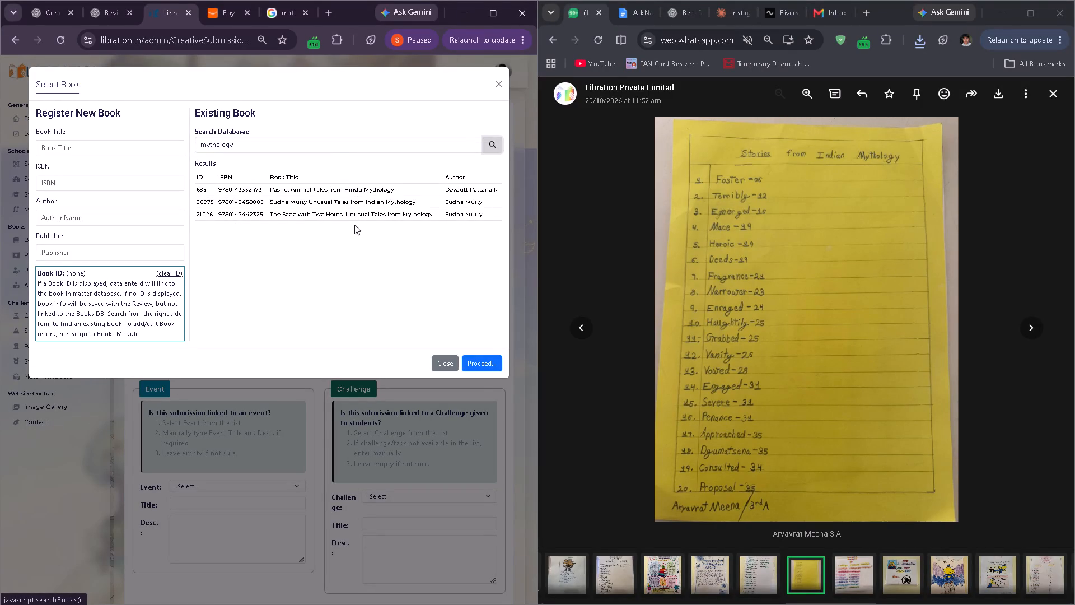
# Search the web for "stories from indian" to look up the book titled on the student's handwritten sheet.
pyautogui.click(283, 10)
pyautogui.click(235, 38)
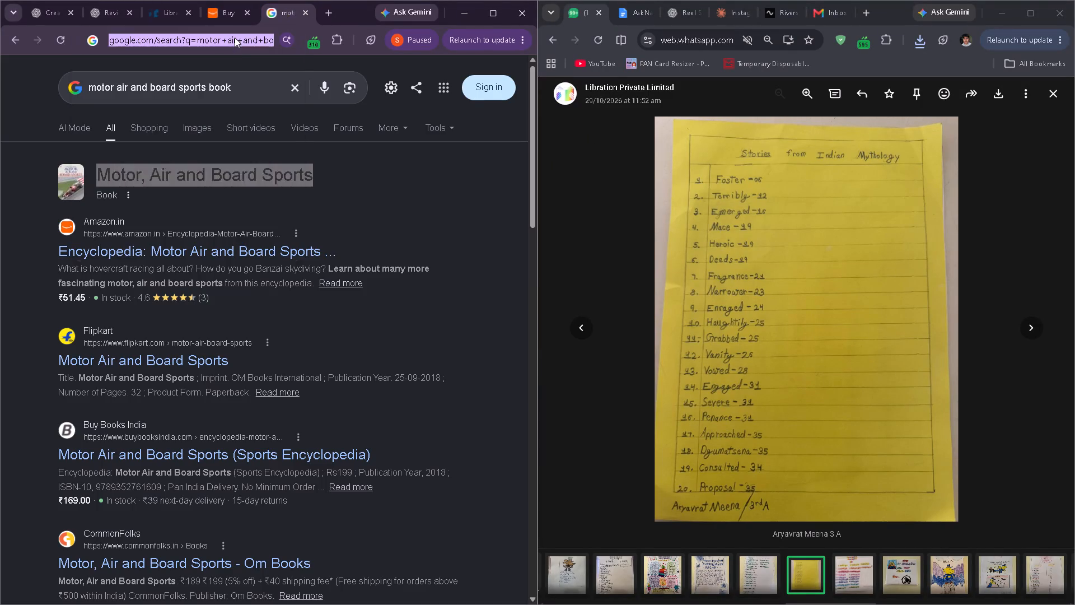
pyautogui.write('stories from indian')
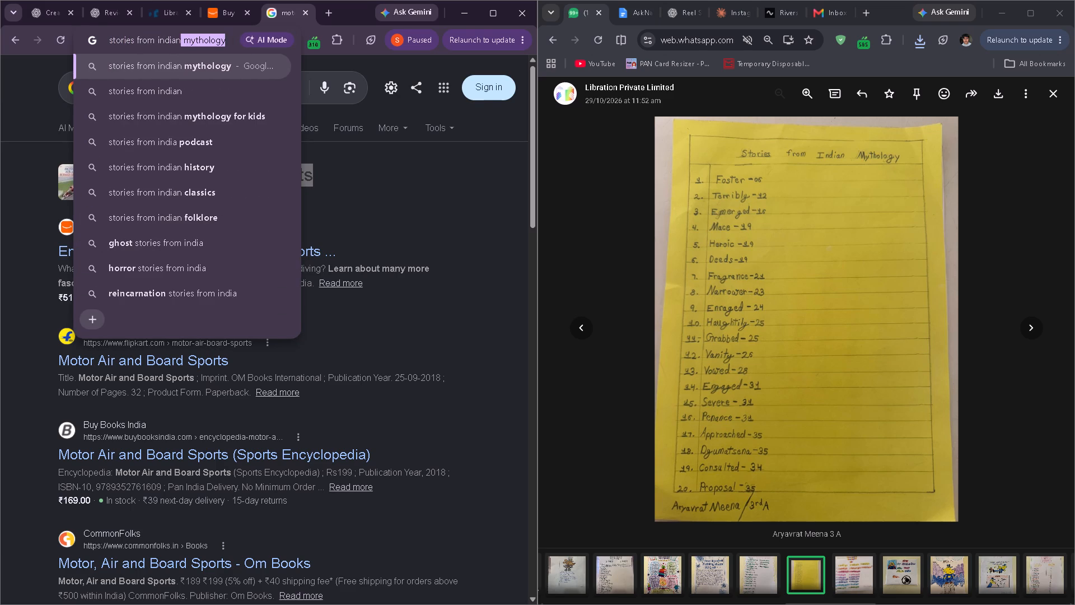
# Search the web for "stories from indian mythology", then refine the query to "stories from indian mythology book".
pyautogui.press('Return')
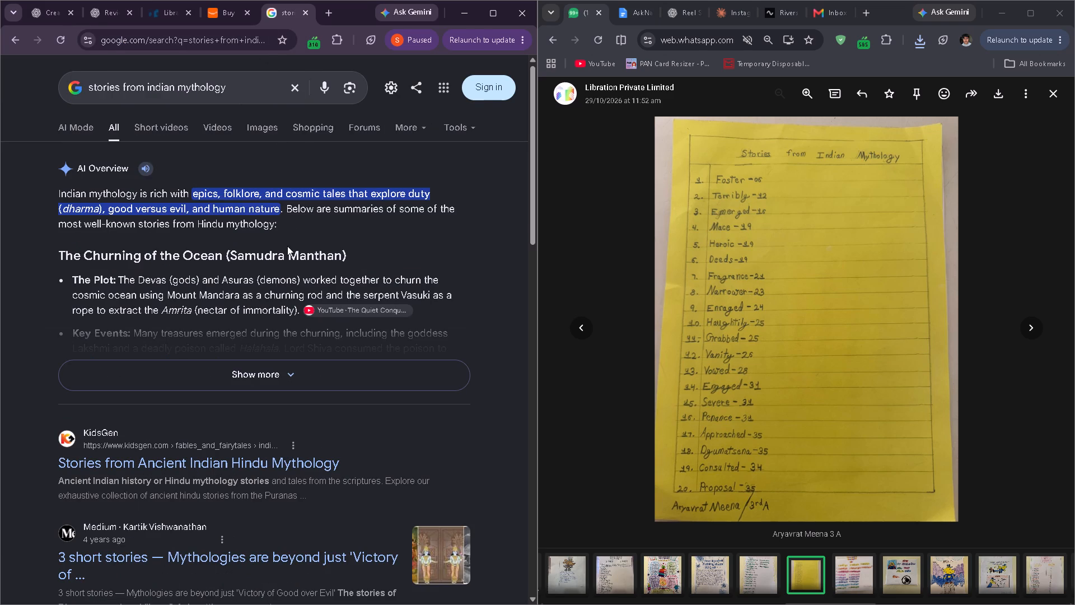
pyautogui.click(240, 87)
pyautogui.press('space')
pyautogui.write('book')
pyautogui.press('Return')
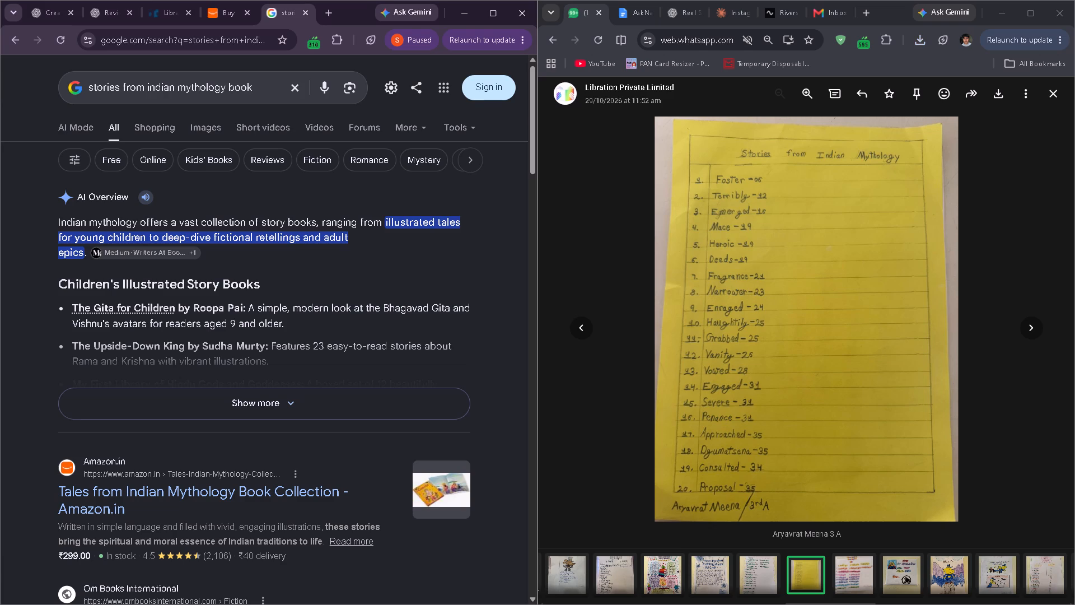
# Return to the Libration submission and enter "Stories from Indian Mythology" as the new book's title, leaving ISBN and author blank.
pyautogui.click(227, 11)
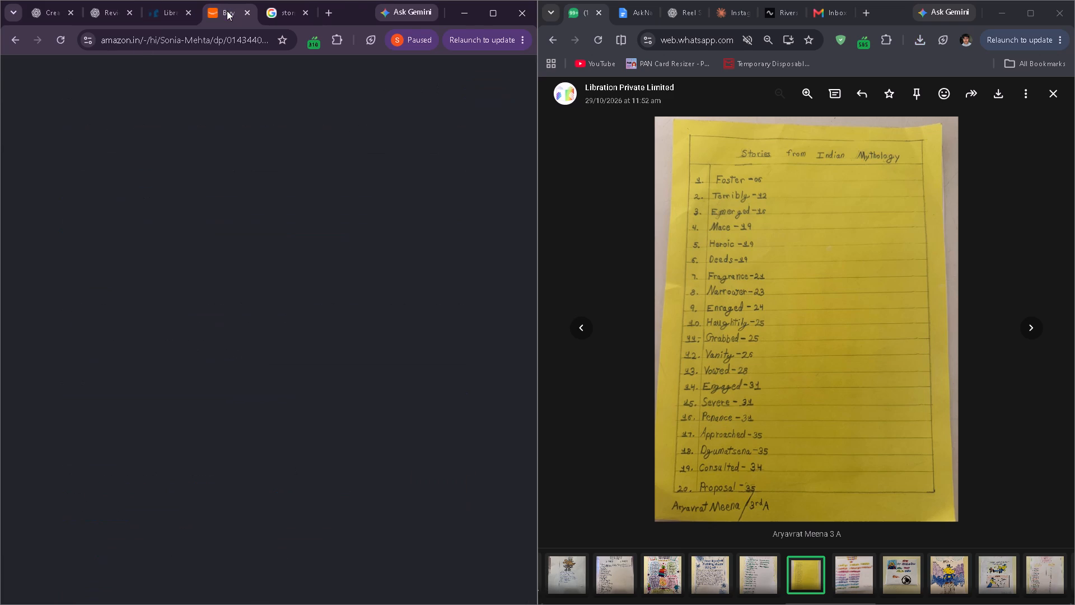
pyautogui.click(172, 4)
pyautogui.click(123, 150)
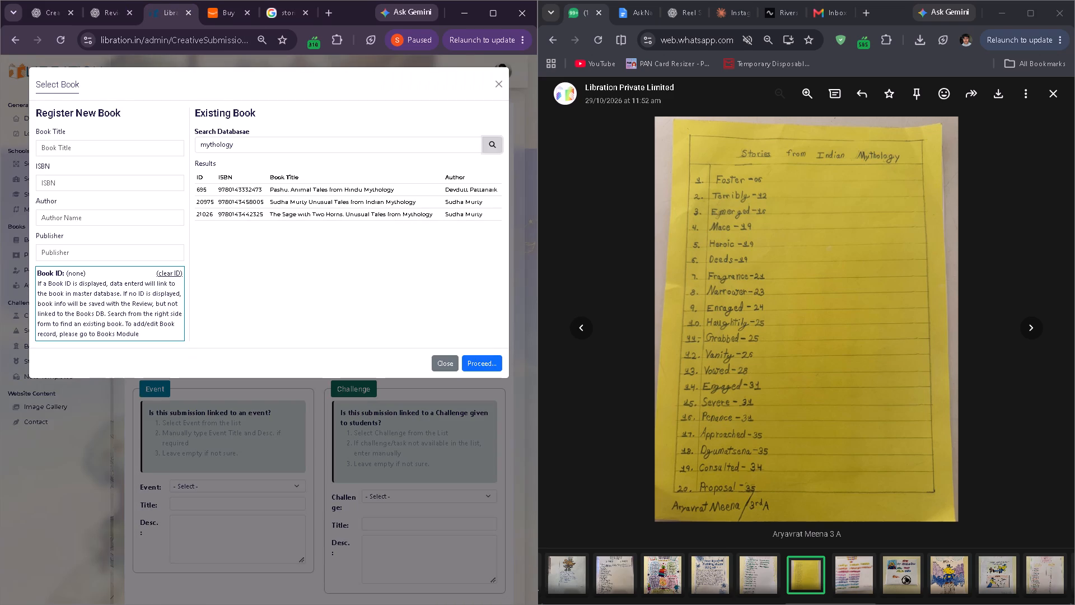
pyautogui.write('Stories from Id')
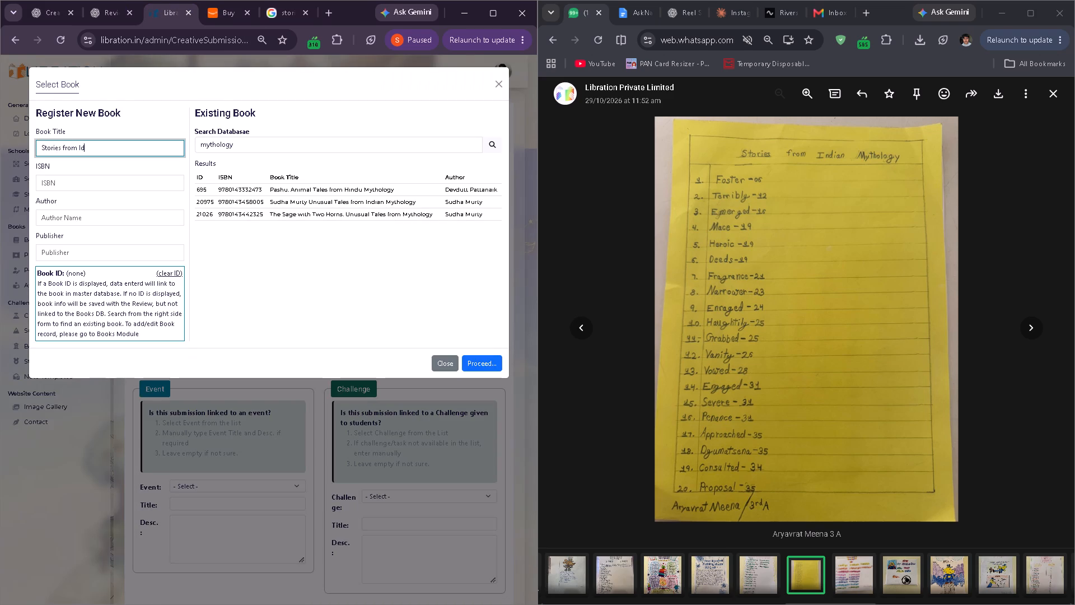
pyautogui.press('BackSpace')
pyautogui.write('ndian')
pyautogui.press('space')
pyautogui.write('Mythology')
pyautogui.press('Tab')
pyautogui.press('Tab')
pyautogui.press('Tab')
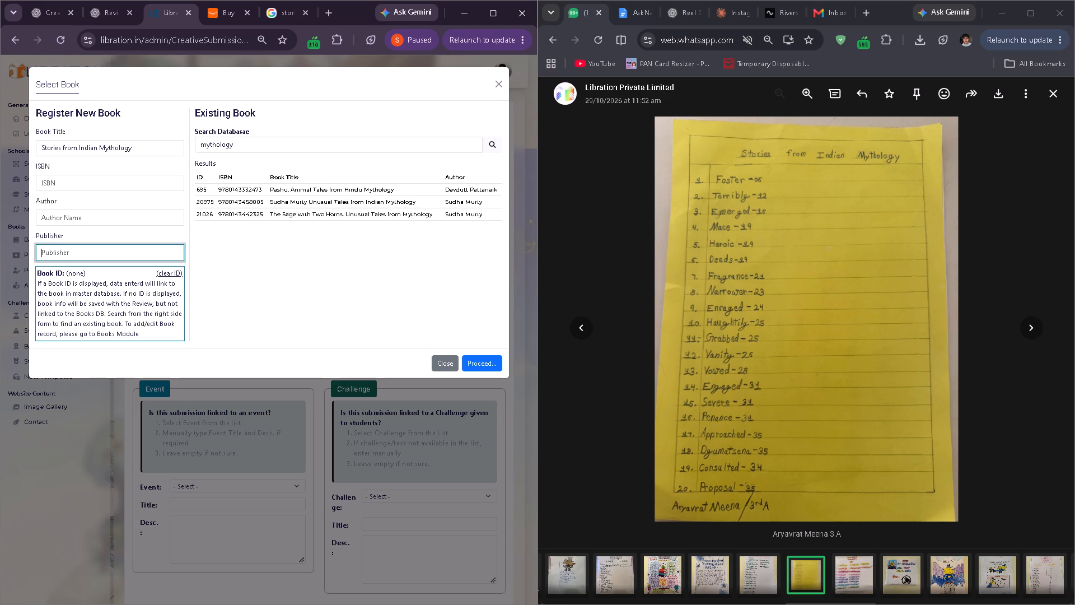
# Proceed with the new book titled Stories from Indian Mythology, leaving its ISBN, author and publisher blank.
pyautogui.press('Tab')
pyautogui.press('Tab')
pyautogui.press('Tab')
pyautogui.press('Tab')
pyautogui.press('Tab')
pyautogui.press('Return')
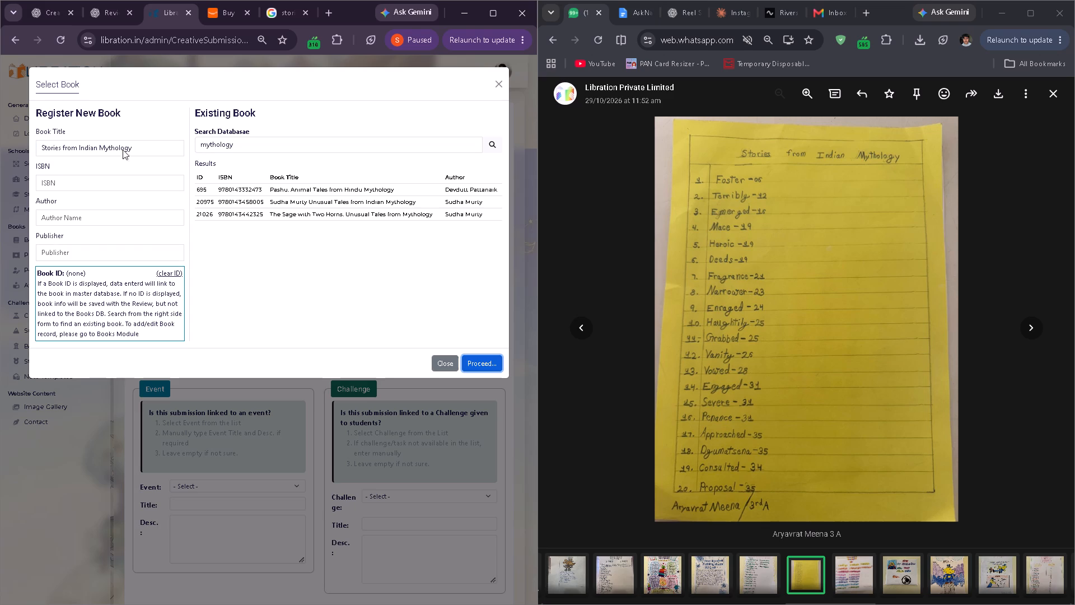
# Link the submission to the challenge The Impossible Translation.
pyautogui.press('Tab')
pyautogui.press('Tab')
pyautogui.press('Tab')
pyautogui.press('Tab')
pyautogui.press('Tab')
pyautogui.press('Tab')
pyautogui.press('Tab')
pyautogui.press('Tab')
pyautogui.press('Return')
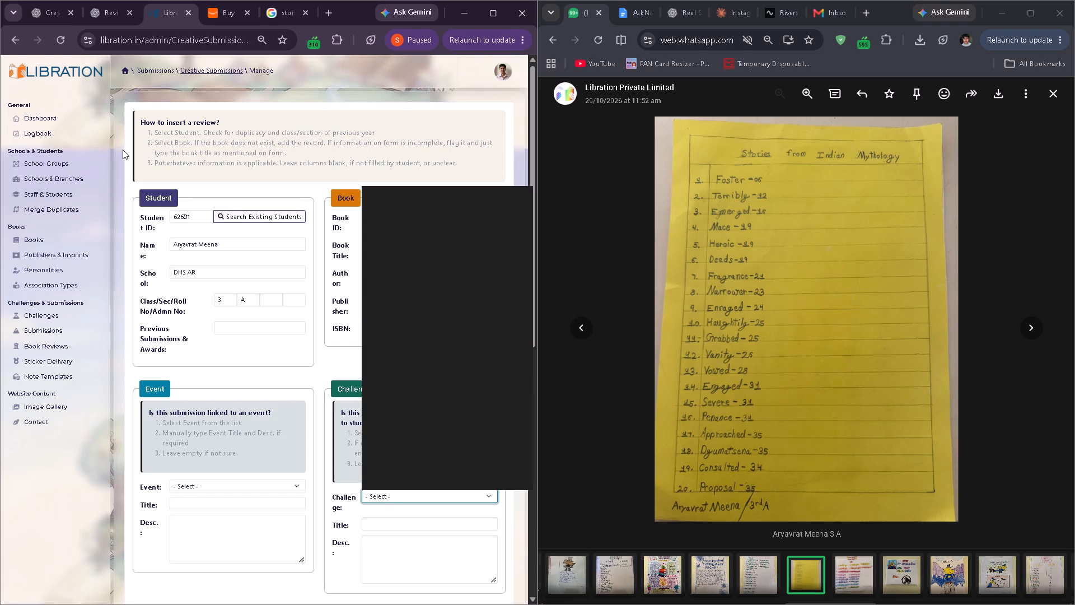
pyautogui.scroll(-6, 338, 198)
pyautogui.click(434, 118)
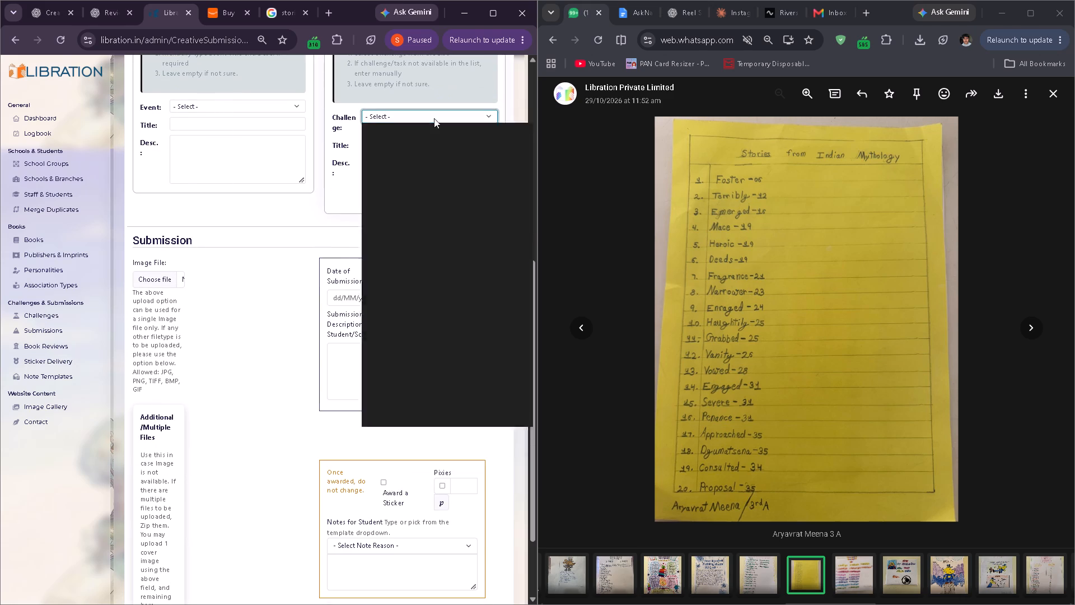
pyautogui.scroll(-2, 436, 271)
pyautogui.scroll(1, 436, 280)
pyautogui.scroll(-2, 435, 282)
pyautogui.click(431, 294)
# Enter The Impossible Translation as the challenge title.
pyautogui.press('Tab')
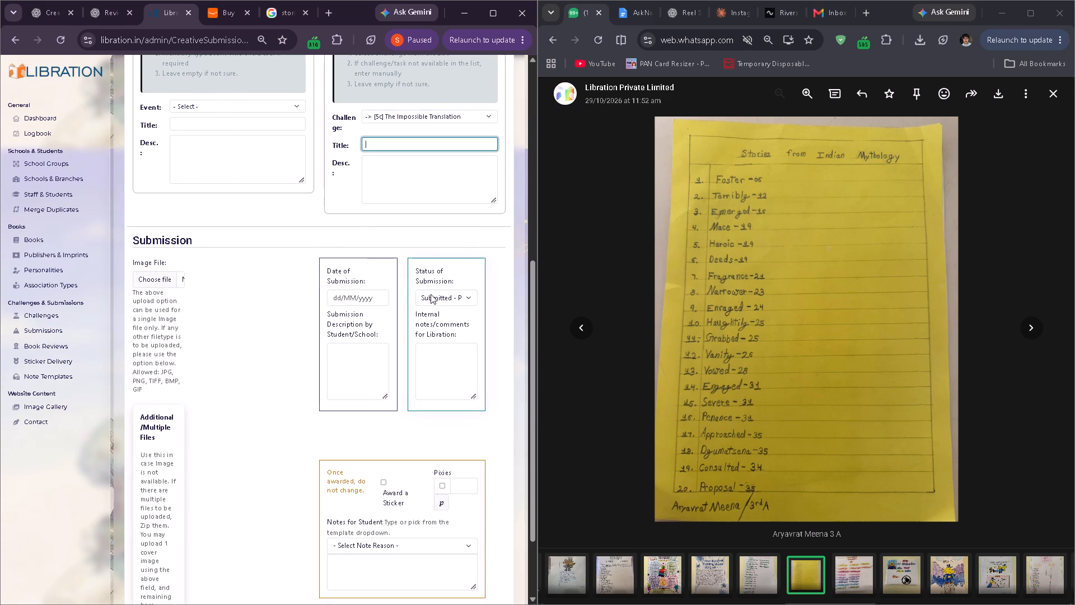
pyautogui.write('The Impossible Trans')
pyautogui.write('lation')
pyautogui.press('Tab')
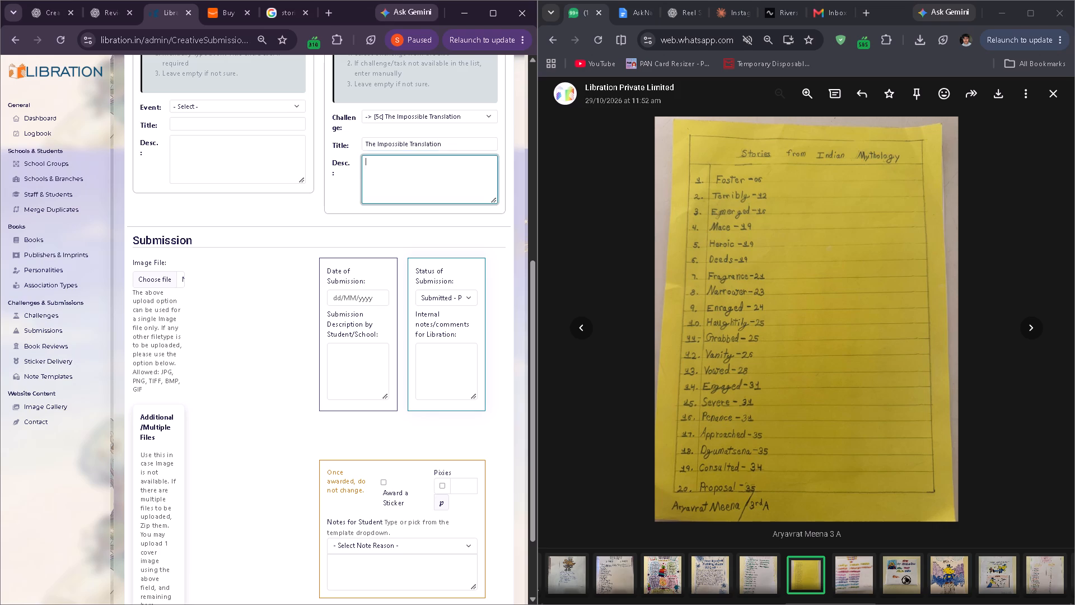
# Attach the most recent downloaded JPG, whose name starts with 81ec6d21, as the submission's image file.
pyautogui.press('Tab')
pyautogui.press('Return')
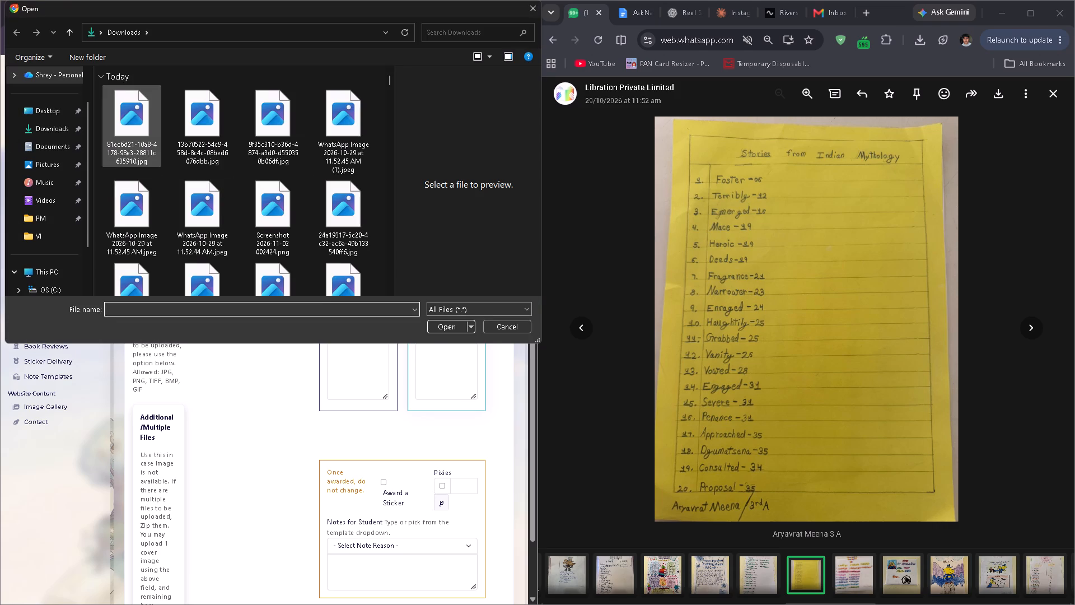
pyautogui.click(139, 153)
pyautogui.press('Return')
# Set the date of submission to 29/10/2026 and the submission status to Approved.
pyautogui.press('Tab')
pyautogui.press('Tab')
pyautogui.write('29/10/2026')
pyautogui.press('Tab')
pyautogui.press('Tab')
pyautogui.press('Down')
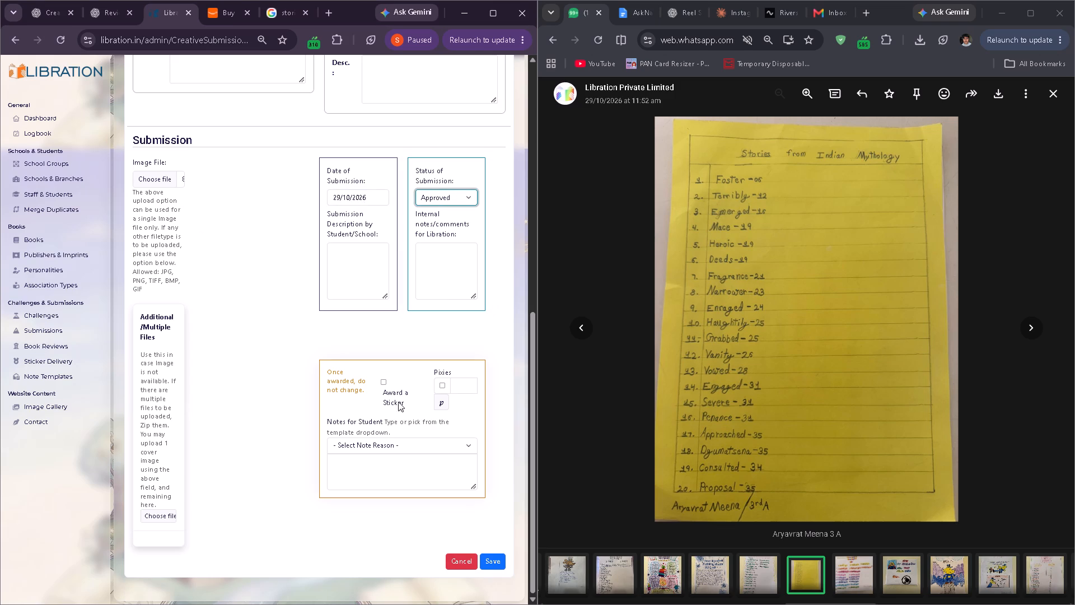
# Award a sticker and 3 Pixies for the submission.
pyautogui.click(394, 399)
pyautogui.click(443, 387)
pyautogui.press('Tab')
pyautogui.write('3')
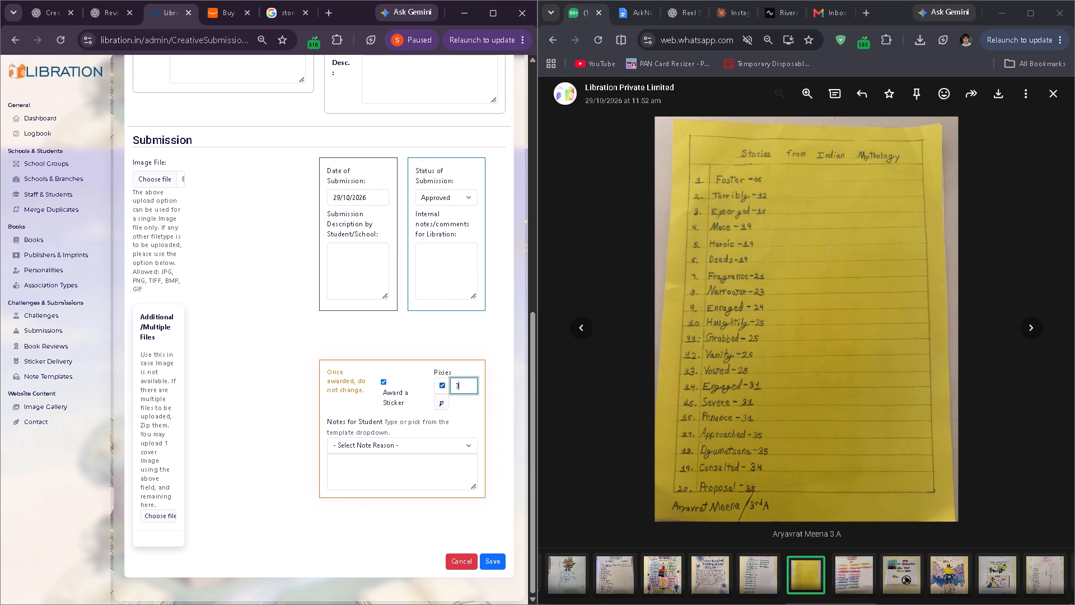
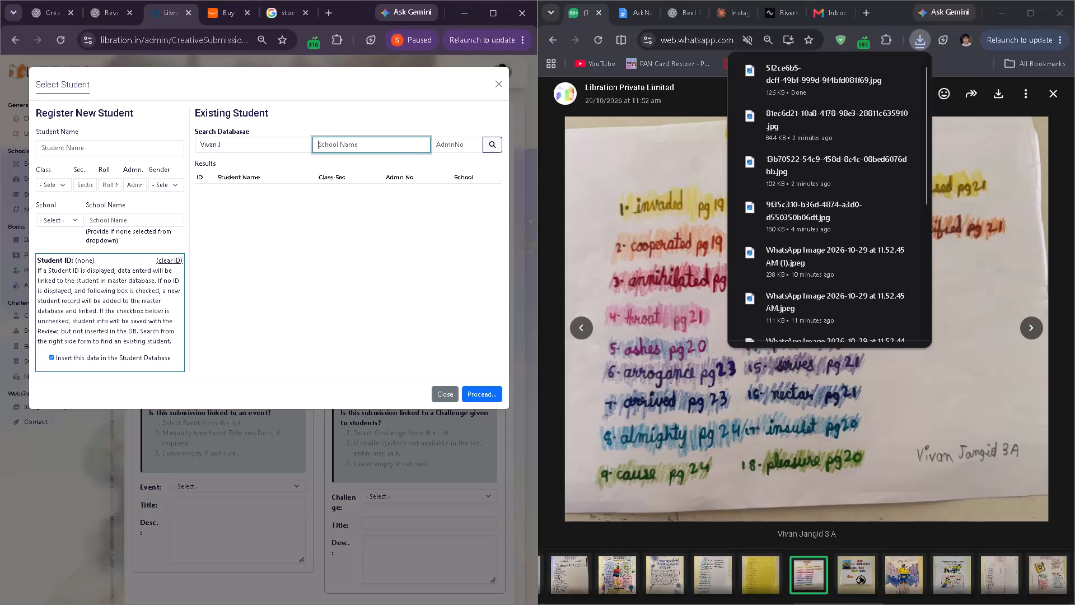
# Search the existing student database using the student's first name and surname initial.
pyautogui.press('Tab')
pyautogui.press('Tab')
pyautogui.press('Return')
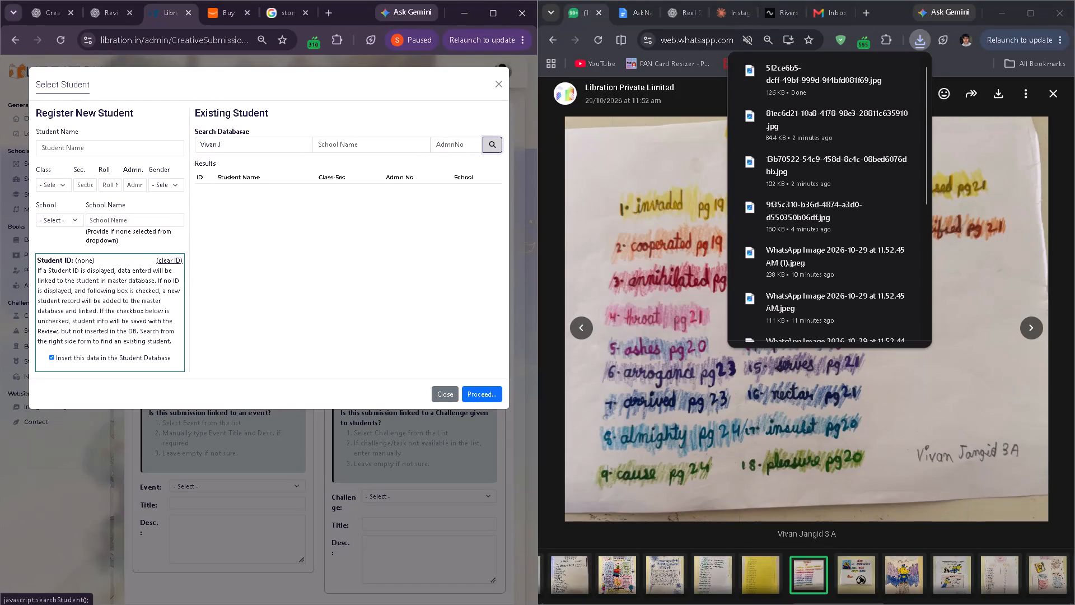
# Shorten the existing-student search to the first name Vivan only and search the database again.
pyautogui.click(237, 147)
pyautogui.press('BackSpace')
pyautogui.press('BackSpace')
pyautogui.press('Tab')
pyautogui.press('Tab')
pyautogui.press('Tab')
pyautogui.press('\\')
pyautogui.press('Return')
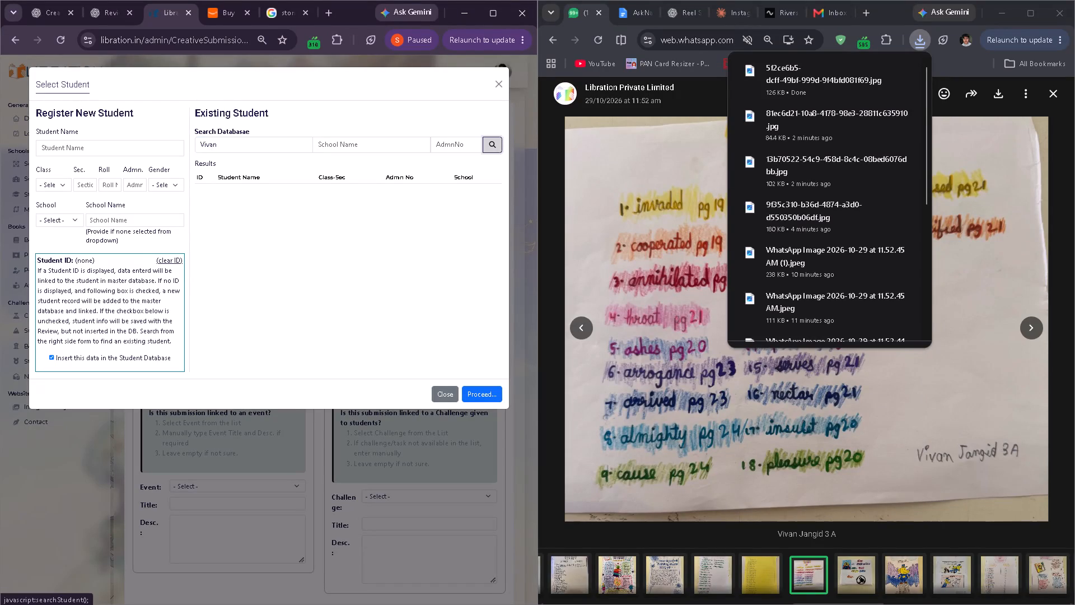
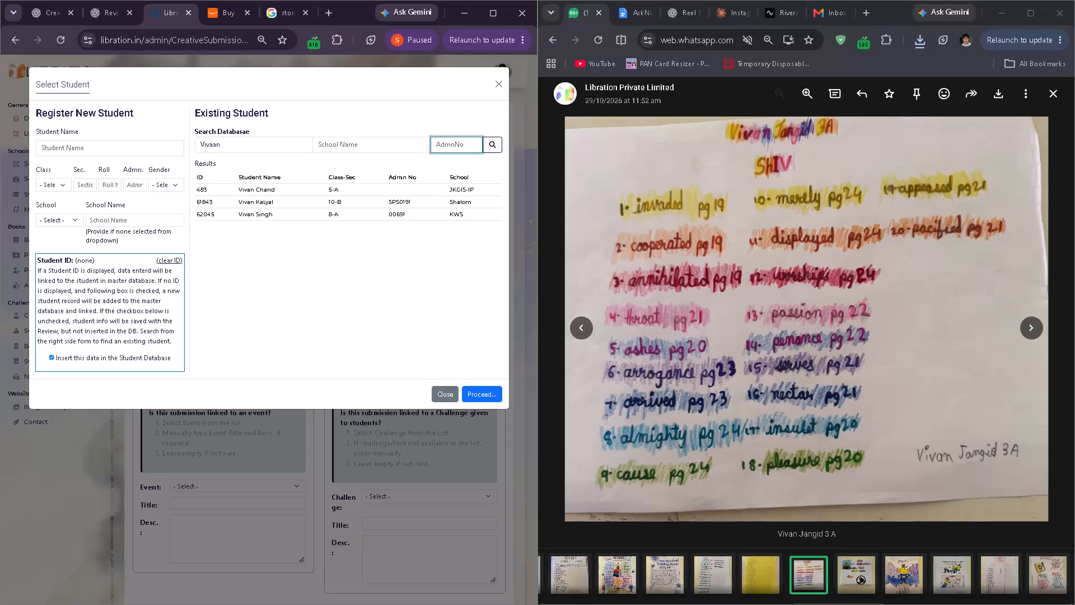
# Search the existing student records for Vivaan and look through the matches for the student named on the sheet.
pyautogui.press('Return')
pyautogui.scroll(-3, 326, 246)
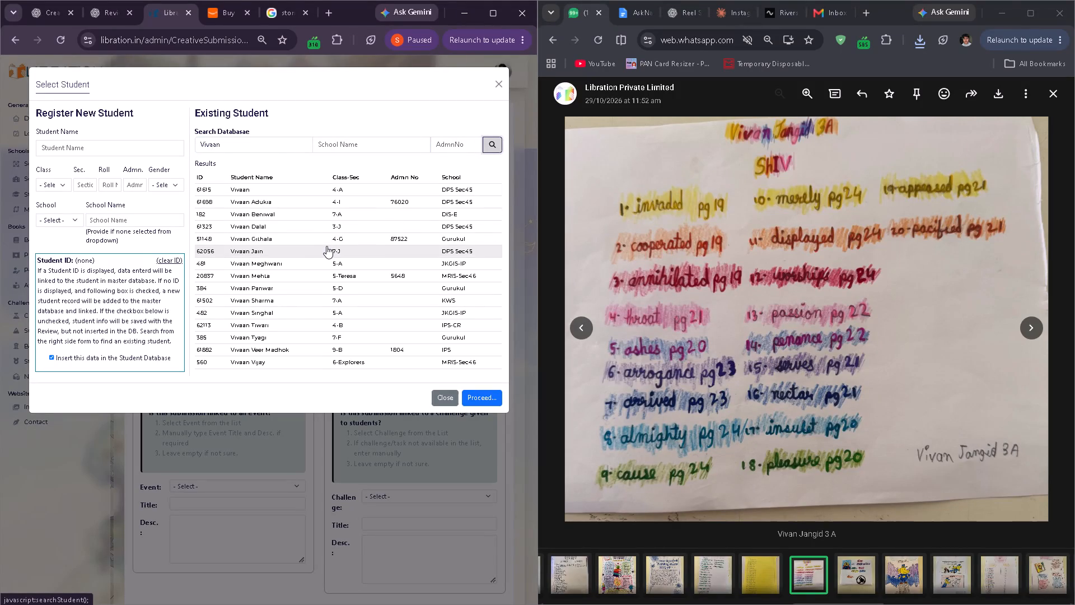
pyautogui.scroll(-3, 326, 246)
# Enter the student's full name, as written on the handwritten sheet, for a new student registration.
pyautogui.click(124, 151)
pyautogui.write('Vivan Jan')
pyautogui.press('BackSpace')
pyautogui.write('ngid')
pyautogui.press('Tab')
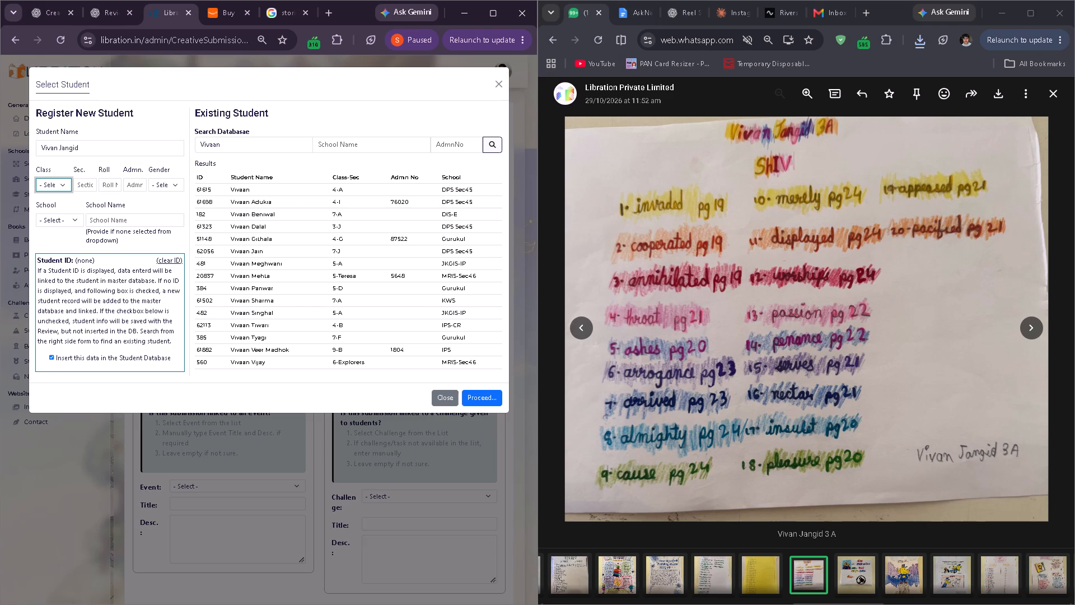
# Set the new student's class to 3, section to A and school to DHS AR.
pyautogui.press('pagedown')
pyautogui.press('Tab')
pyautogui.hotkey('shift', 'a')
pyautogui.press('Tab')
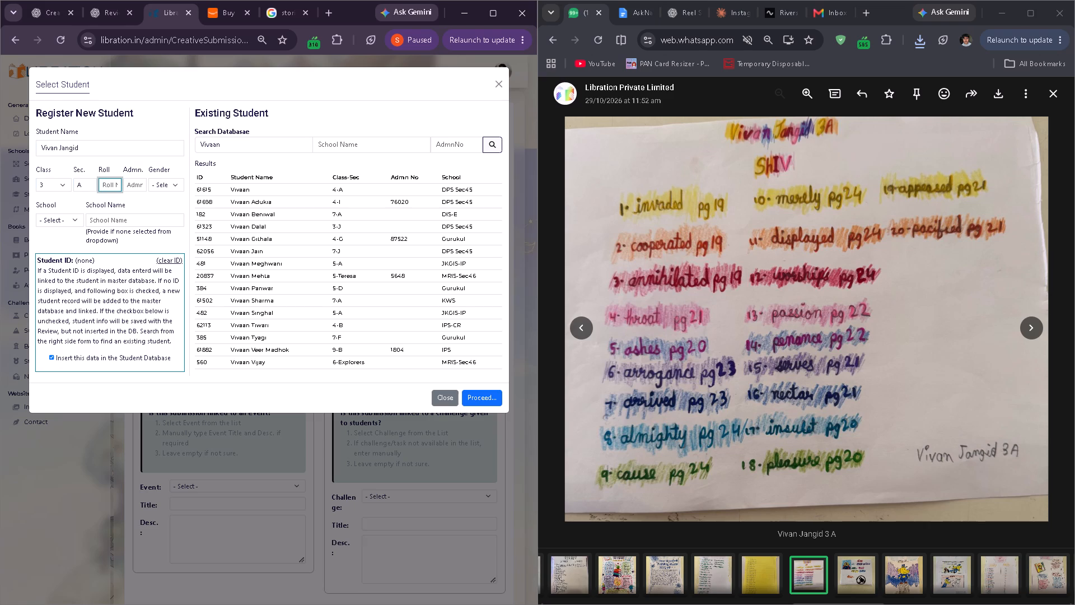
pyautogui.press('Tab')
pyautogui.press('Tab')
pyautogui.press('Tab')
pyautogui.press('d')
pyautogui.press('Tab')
# Proceed with registering the new student, keeping the record's insertion into the student database enabled.
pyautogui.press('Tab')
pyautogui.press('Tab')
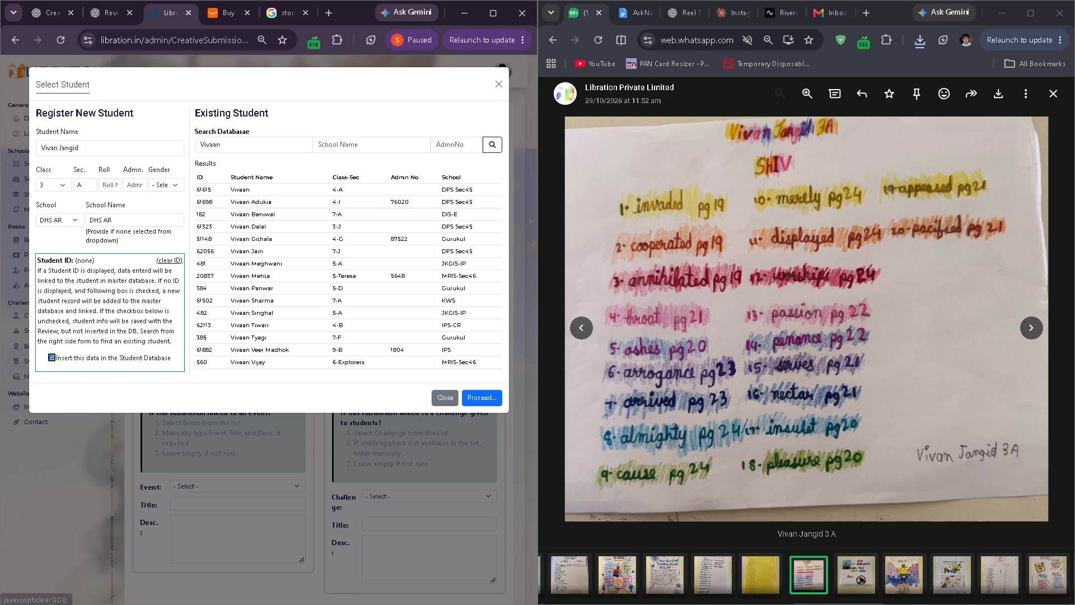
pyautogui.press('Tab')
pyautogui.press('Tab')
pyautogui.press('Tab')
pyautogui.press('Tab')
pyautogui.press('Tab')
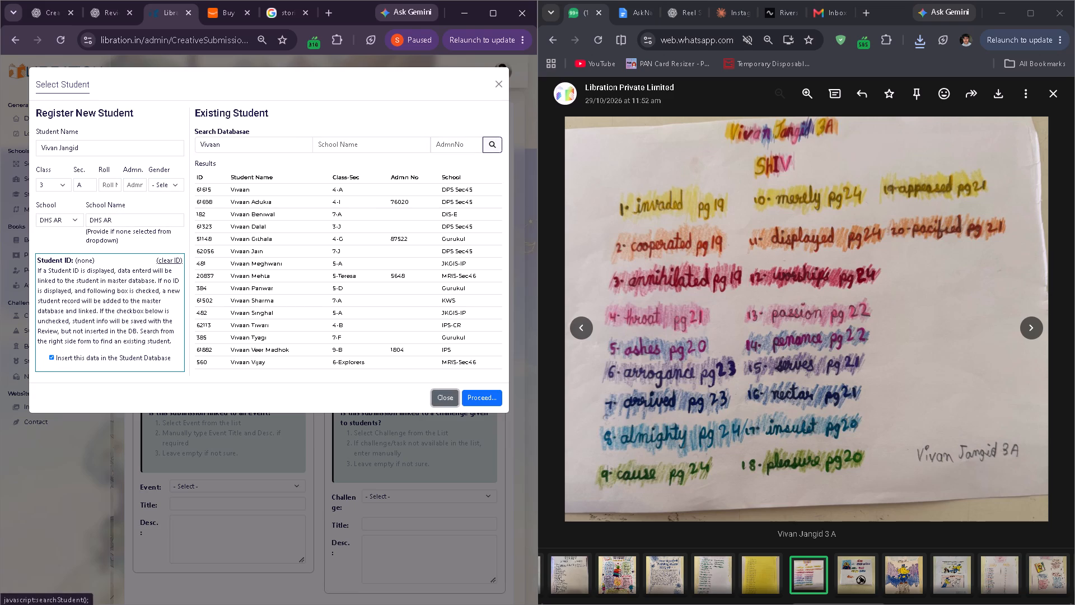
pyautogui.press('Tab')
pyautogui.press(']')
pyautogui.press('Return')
# Enter Shiv as the book title of the submission.
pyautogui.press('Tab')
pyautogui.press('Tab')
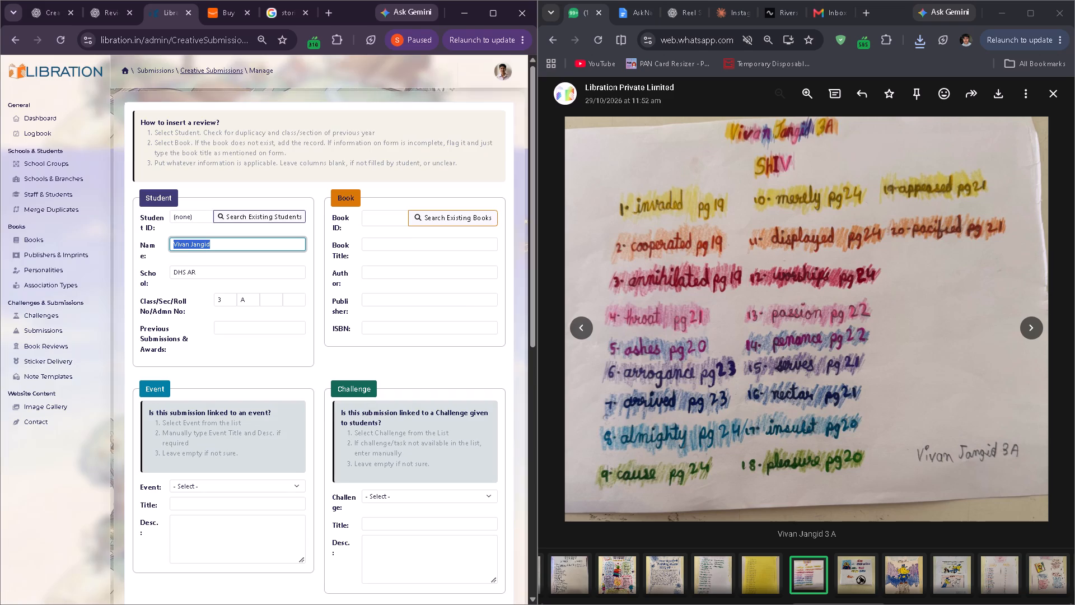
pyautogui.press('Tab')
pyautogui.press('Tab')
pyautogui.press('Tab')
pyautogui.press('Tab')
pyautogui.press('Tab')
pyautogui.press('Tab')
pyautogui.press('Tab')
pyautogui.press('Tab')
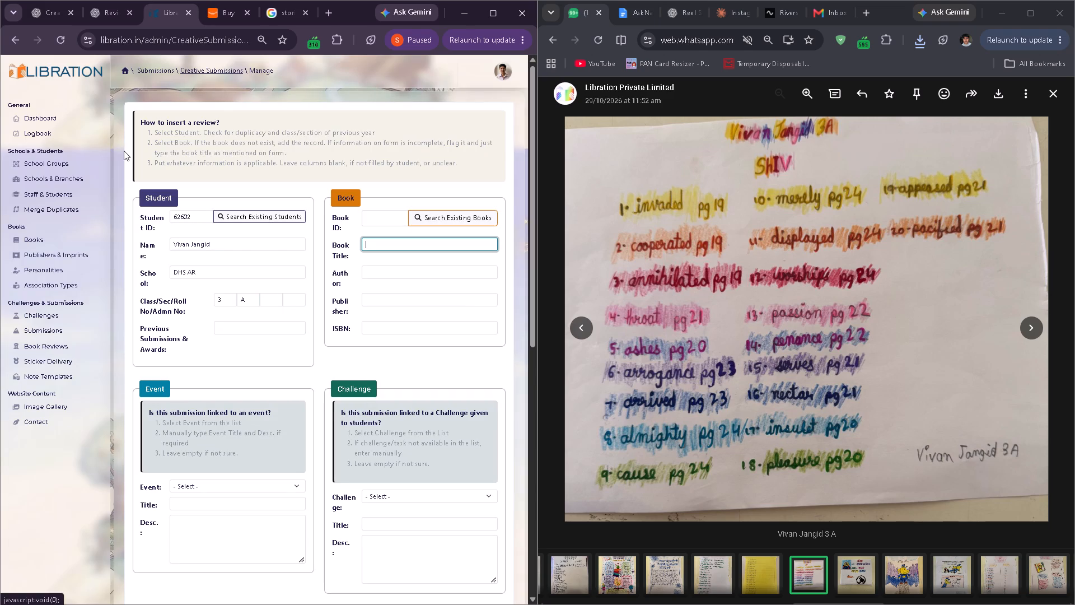
pyautogui.write('Shiv')
# Link the submission to the challenge [5c] The Impossible Translation, leaving author, publisher, ISBN and event details blank.
pyautogui.press('Tab')
pyautogui.press('Tab')
pyautogui.press('Tab')
pyautogui.press('Tab')
pyautogui.press('Tab')
pyautogui.press('Tab')
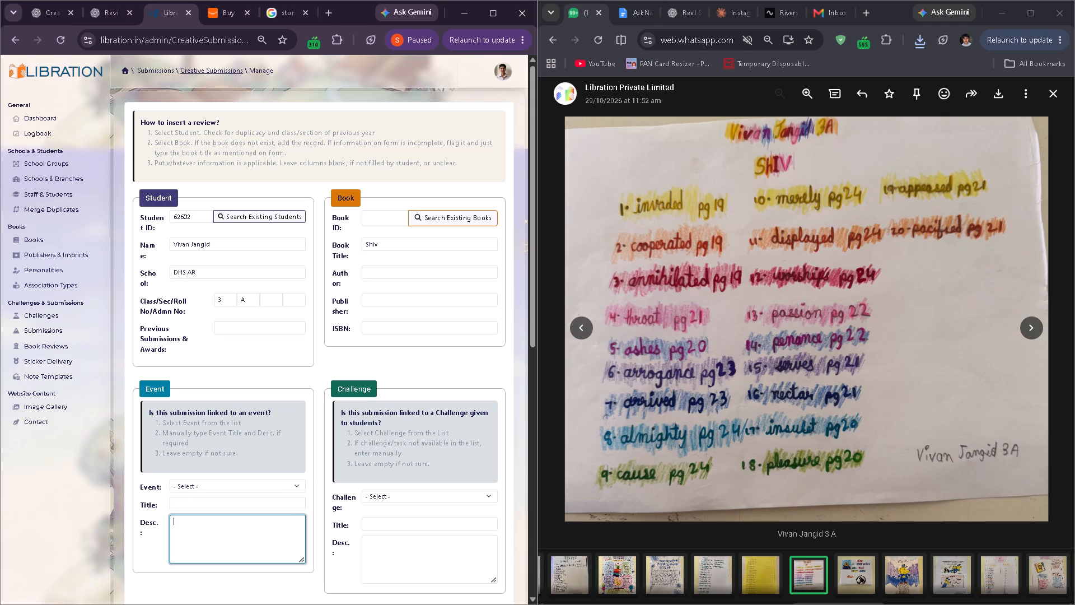
pyautogui.press('Tab')
pyautogui.press('Return')
pyautogui.press('Down')
pyautogui.press('Down')
pyautogui.press('Down')
pyautogui.press('Down')
pyautogui.press('Down')
pyautogui.press('Down')
pyautogui.press('Down')
pyautogui.press('Down')
pyautogui.press('Down')
pyautogui.press('Down')
pyautogui.press('Down')
pyautogui.press('Down')
pyautogui.press('Down')
pyautogui.press('Down')
pyautogui.press('Down')
pyautogui.press('Down')
pyautogui.press('Down')
pyautogui.press('Down')
pyautogui.press('Down')
pyautogui.press('Down')
pyautogui.press('Down')
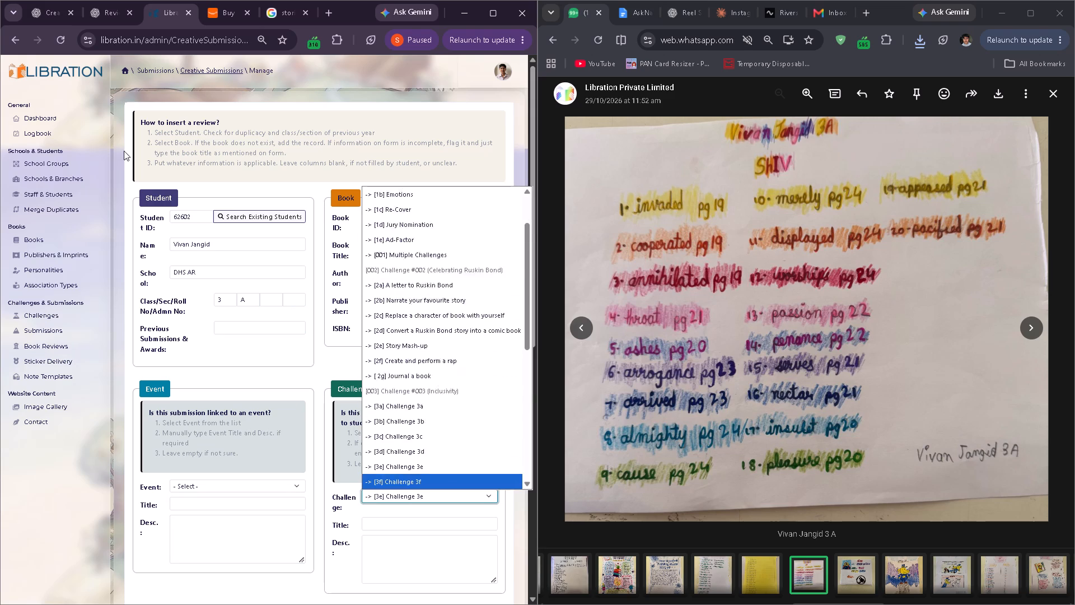
pyautogui.press('Up')
pyautogui.press('Up')
pyautogui.press('Up')
pyautogui.press('Up')
pyautogui.press('Down')
pyautogui.press('Down')
pyautogui.press('Down')
pyautogui.press('Down')
pyautogui.press('Down')
pyautogui.press('Down')
pyautogui.press('Down')
pyautogui.press('Down')
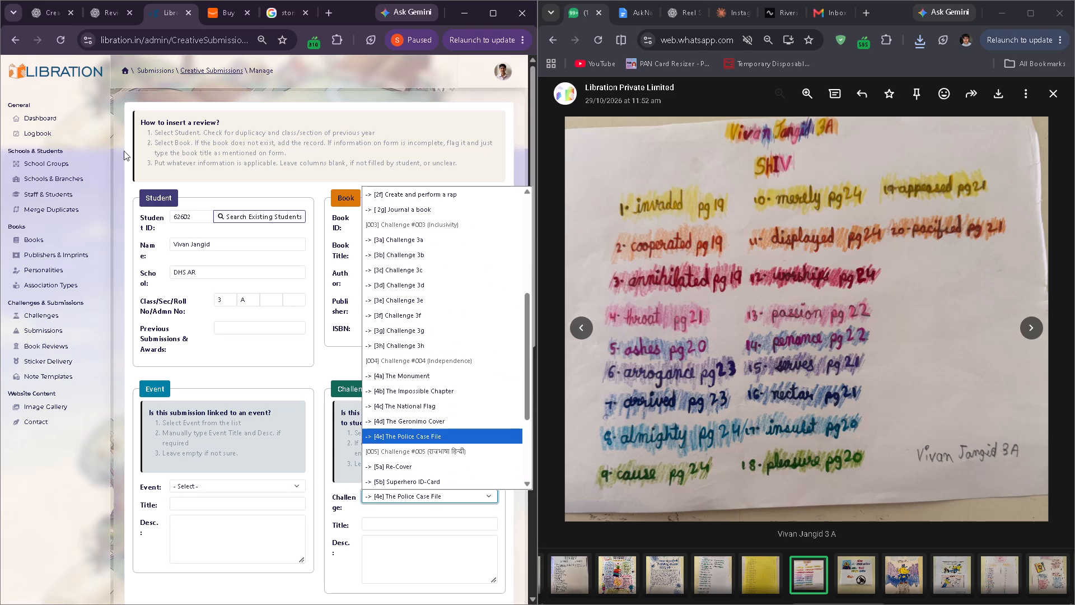
pyautogui.press('Up')
pyautogui.press('Up')
pyautogui.press('Up')
pyautogui.press('Up')
pyautogui.press('Down')
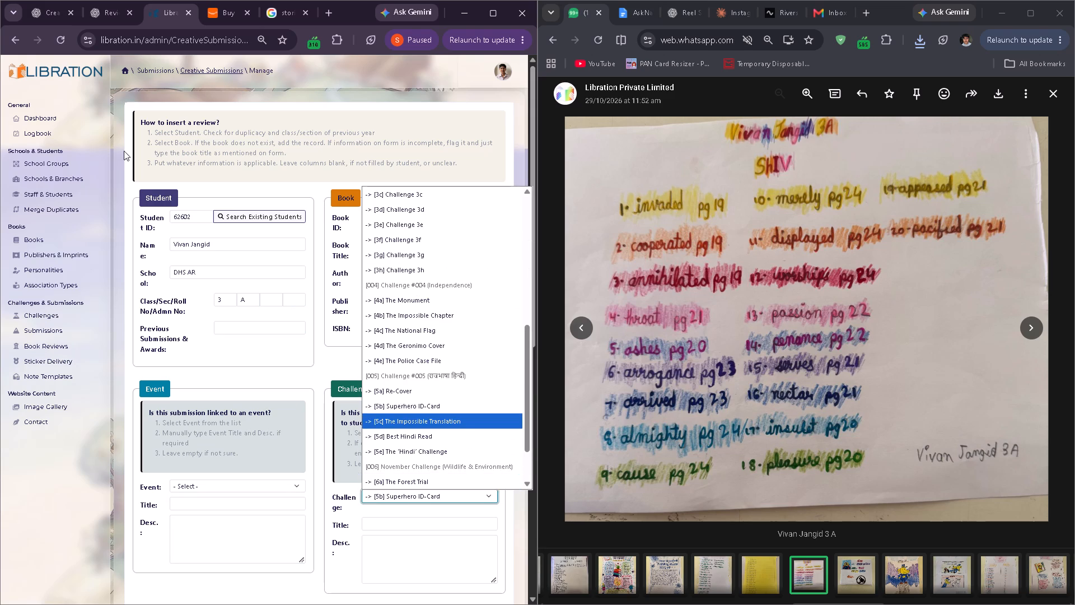
pyautogui.press('Return')
# Enter The Impossible Translation as the challenge title.
pyautogui.press('Tab')
pyautogui.write('The Impossible Translation')
# Open the file chooser for the submission's image upload, leaving the challenge description blank.
pyautogui.press('Tab')
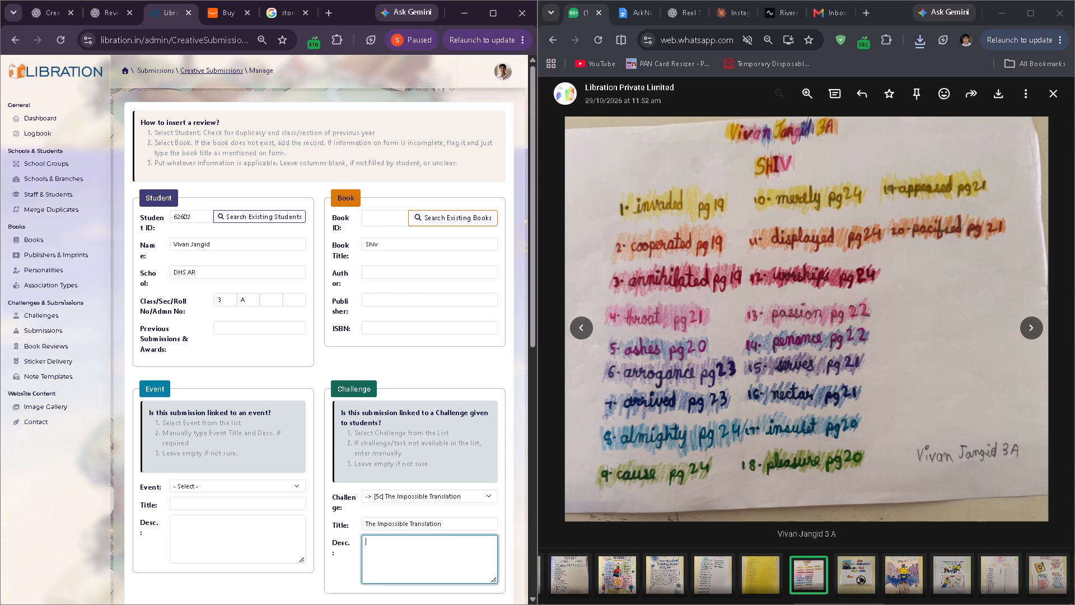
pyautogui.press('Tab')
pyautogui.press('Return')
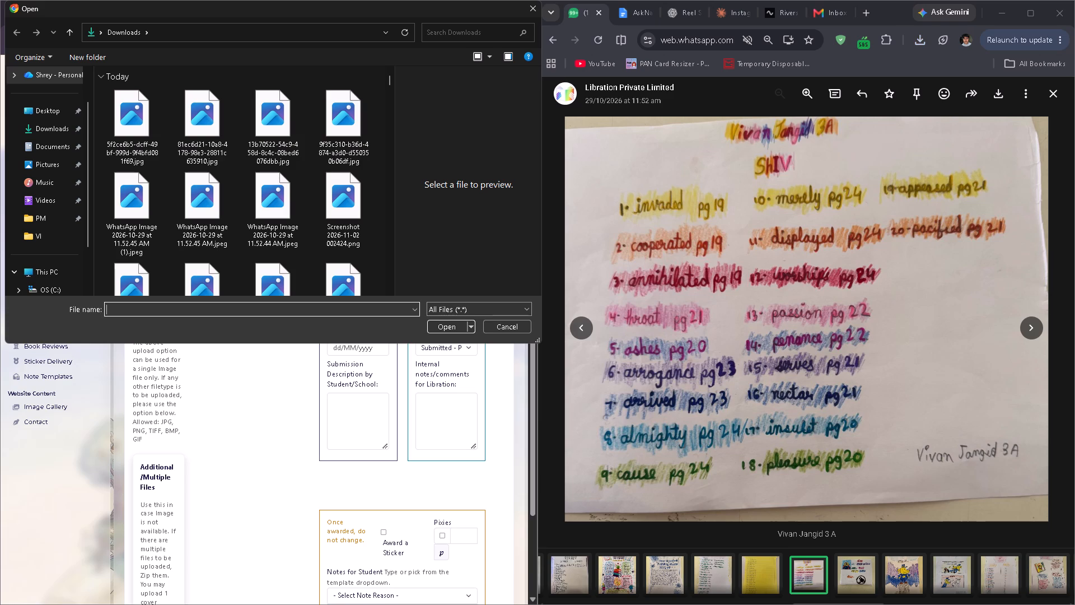
# Attach the newest Downloads image, 5f2ce6b5-dcff-49bf-999d-9f4bfd081f69.jpg, as the submission's image file.
pyautogui.click(132, 157)
pyautogui.press('Return')
# Set the date of submission to 29/10/2026, leaving the additional files upload empty.
pyautogui.press('Tab')
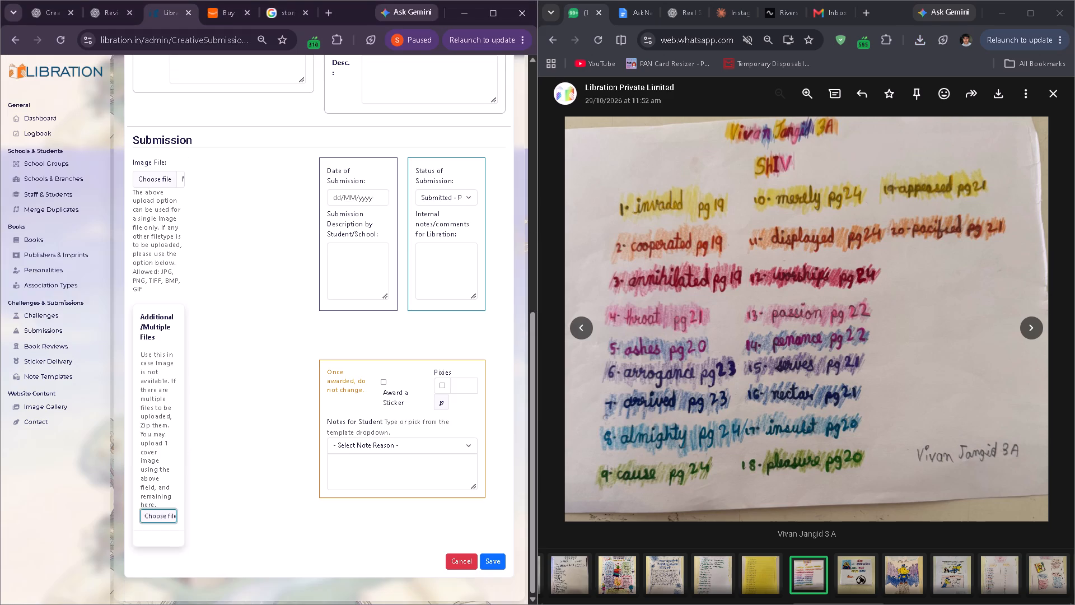
pyautogui.press('Tab')
pyautogui.press('Down')
pyautogui.press('pageup')
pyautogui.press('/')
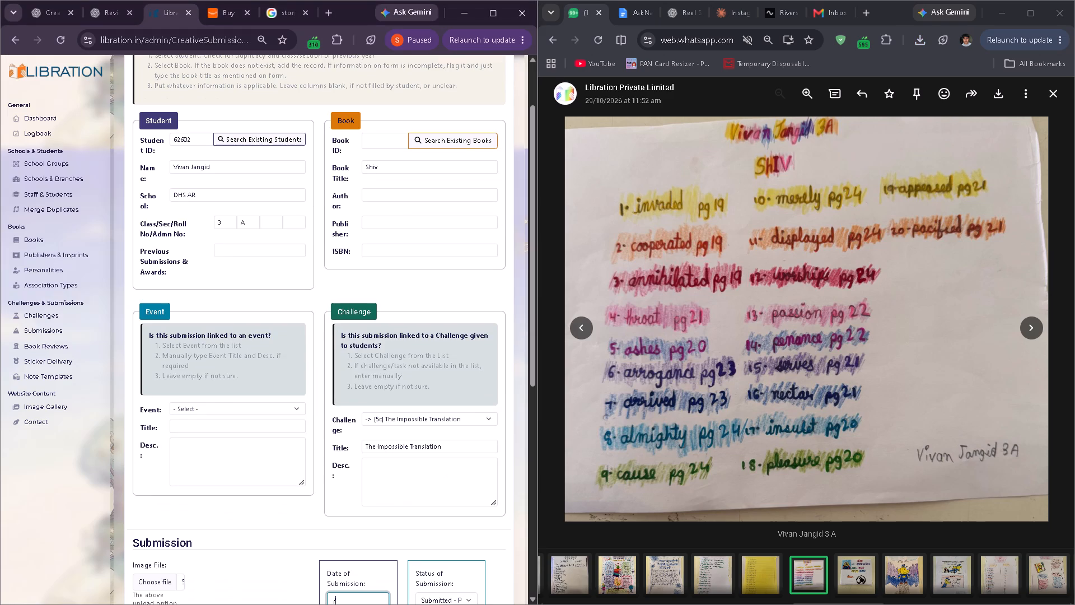
pyautogui.press('End')
pyautogui.scroll(-8, 181, 162)
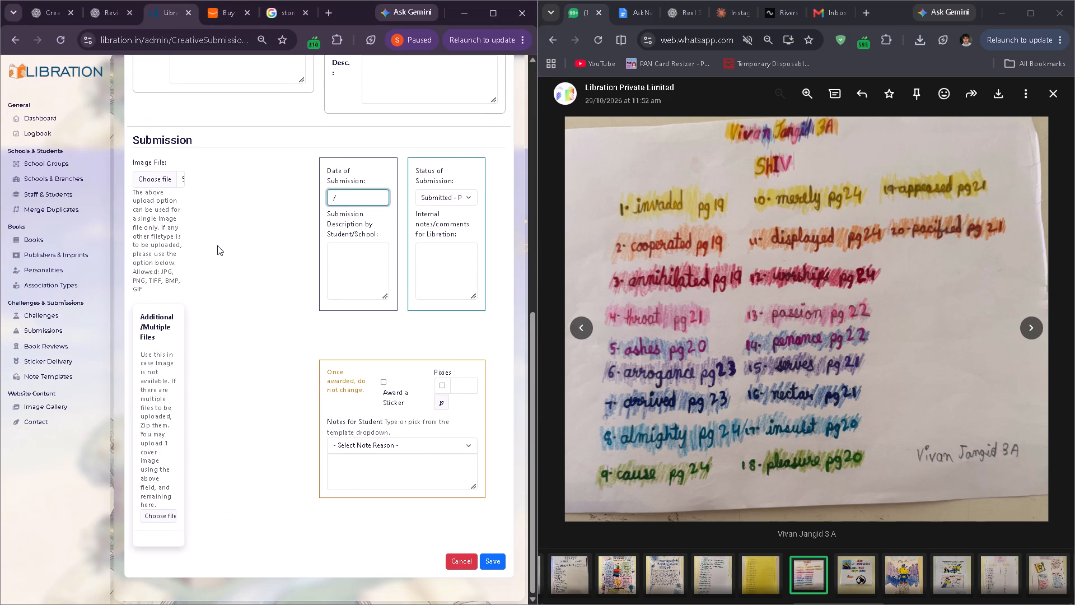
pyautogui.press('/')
pyautogui.press('BackSpace')
pyautogui.press('BackSpace')
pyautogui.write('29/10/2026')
# Set the status of submission to Approved, leaving the student/school submission description blank.
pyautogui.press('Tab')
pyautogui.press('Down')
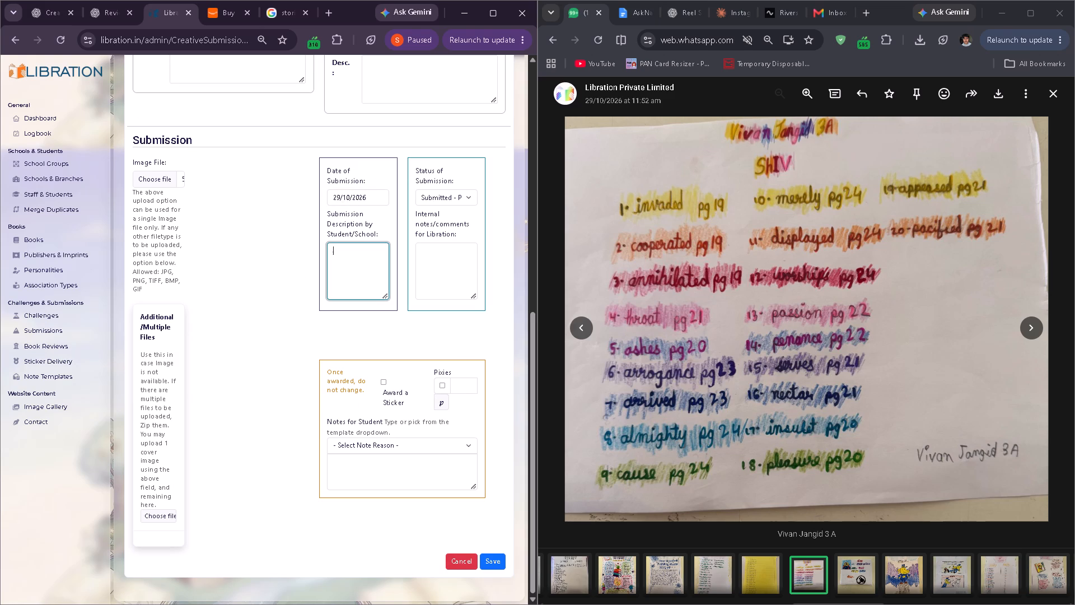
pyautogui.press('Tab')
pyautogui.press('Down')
# Award a sticker and 300 Pixies for the submission.
pyautogui.click(396, 397)
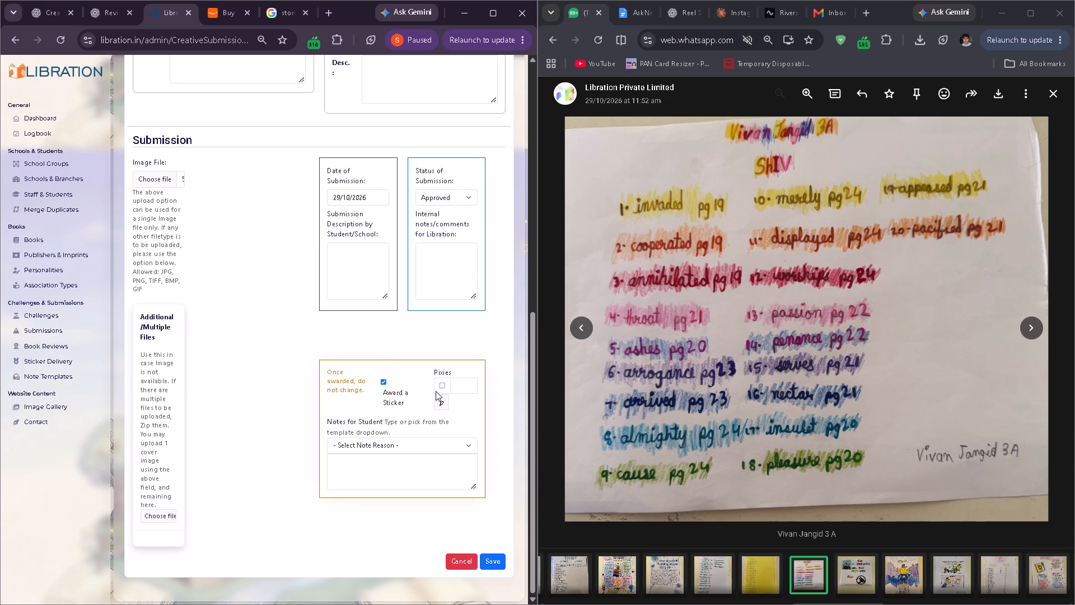
pyautogui.click(443, 385)
pyautogui.press('Tab')
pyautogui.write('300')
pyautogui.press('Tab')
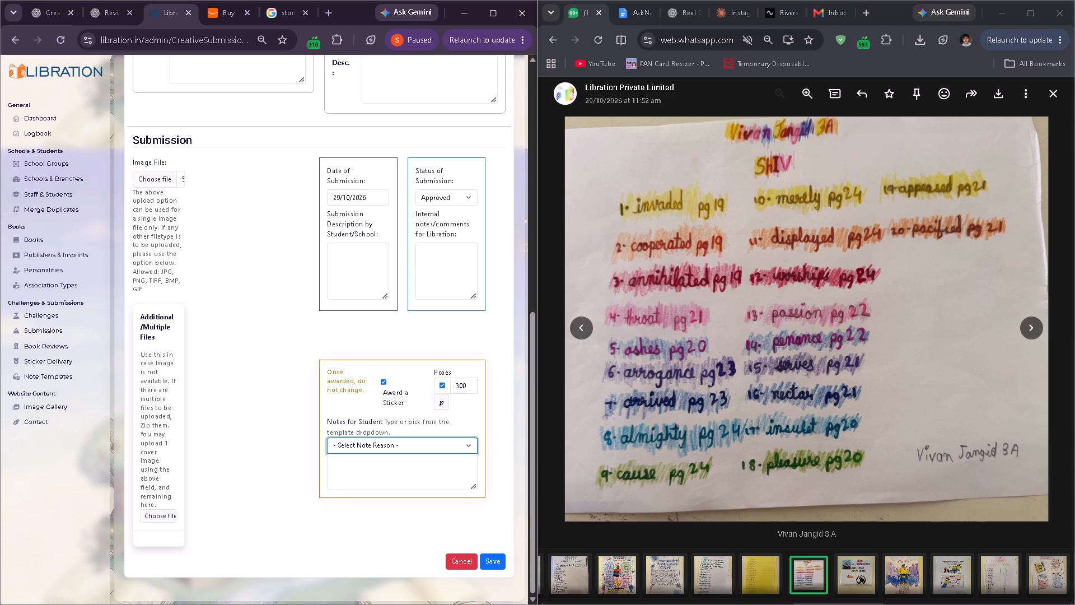
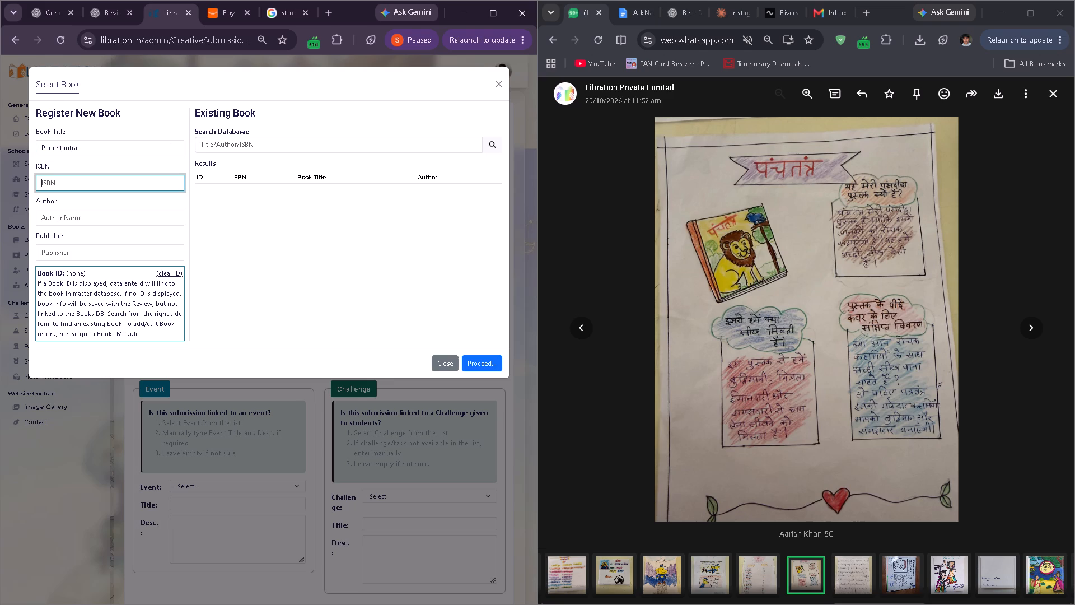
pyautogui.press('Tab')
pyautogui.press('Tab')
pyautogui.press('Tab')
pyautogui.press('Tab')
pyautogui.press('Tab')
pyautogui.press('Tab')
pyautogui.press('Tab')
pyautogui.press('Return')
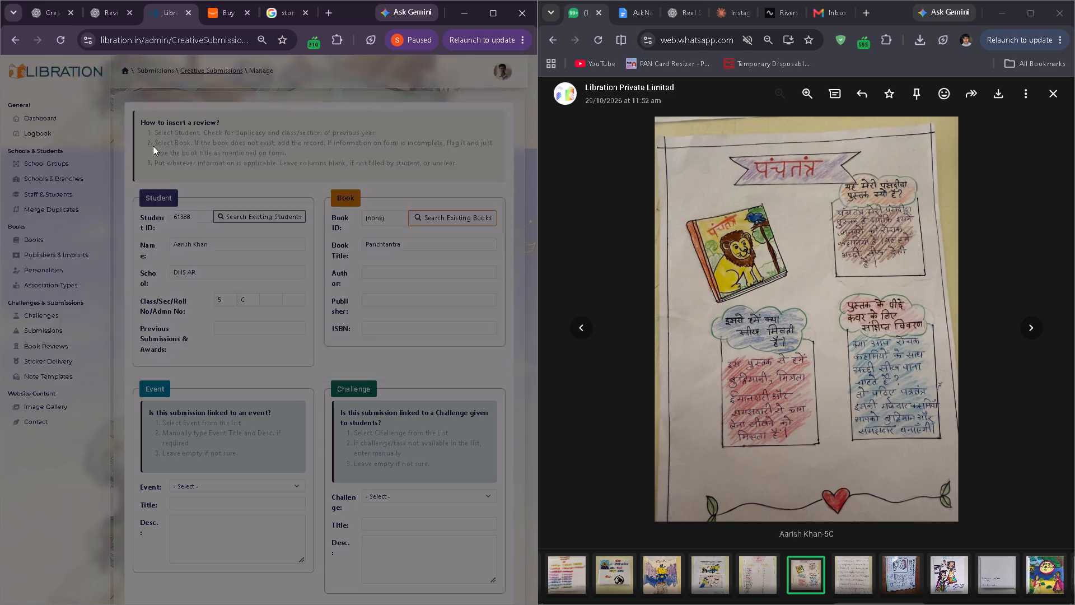
# Link the submission to the challenge [5d] Best Hindi Read, leaving the event details blank.
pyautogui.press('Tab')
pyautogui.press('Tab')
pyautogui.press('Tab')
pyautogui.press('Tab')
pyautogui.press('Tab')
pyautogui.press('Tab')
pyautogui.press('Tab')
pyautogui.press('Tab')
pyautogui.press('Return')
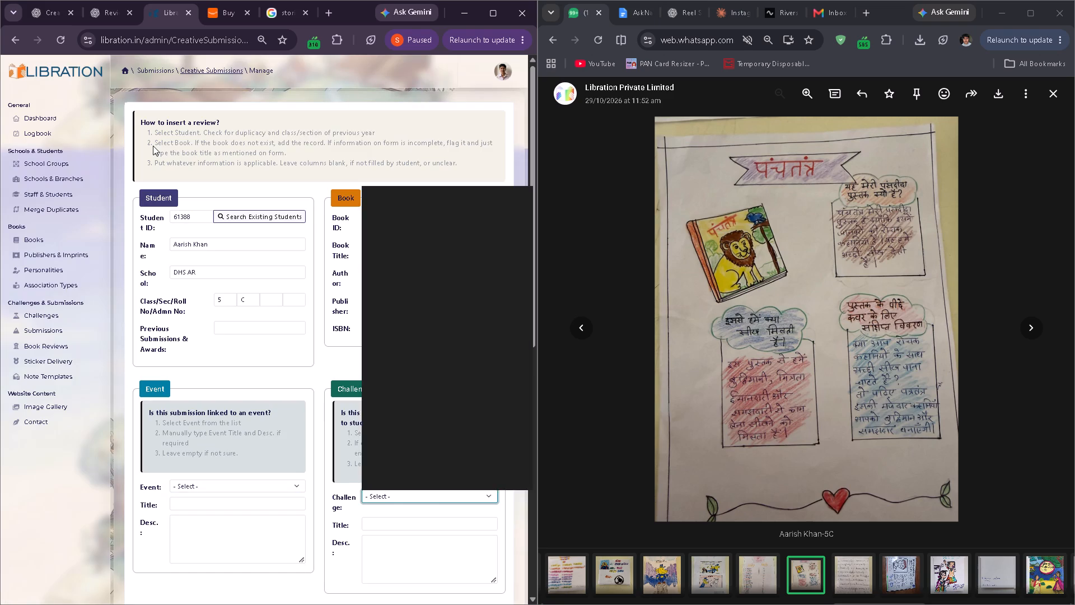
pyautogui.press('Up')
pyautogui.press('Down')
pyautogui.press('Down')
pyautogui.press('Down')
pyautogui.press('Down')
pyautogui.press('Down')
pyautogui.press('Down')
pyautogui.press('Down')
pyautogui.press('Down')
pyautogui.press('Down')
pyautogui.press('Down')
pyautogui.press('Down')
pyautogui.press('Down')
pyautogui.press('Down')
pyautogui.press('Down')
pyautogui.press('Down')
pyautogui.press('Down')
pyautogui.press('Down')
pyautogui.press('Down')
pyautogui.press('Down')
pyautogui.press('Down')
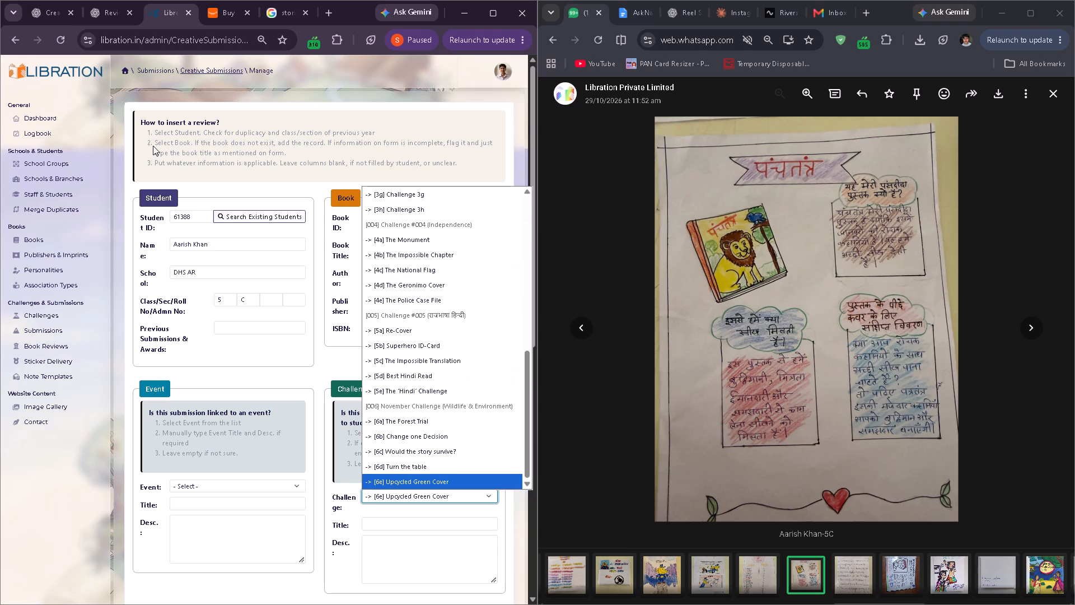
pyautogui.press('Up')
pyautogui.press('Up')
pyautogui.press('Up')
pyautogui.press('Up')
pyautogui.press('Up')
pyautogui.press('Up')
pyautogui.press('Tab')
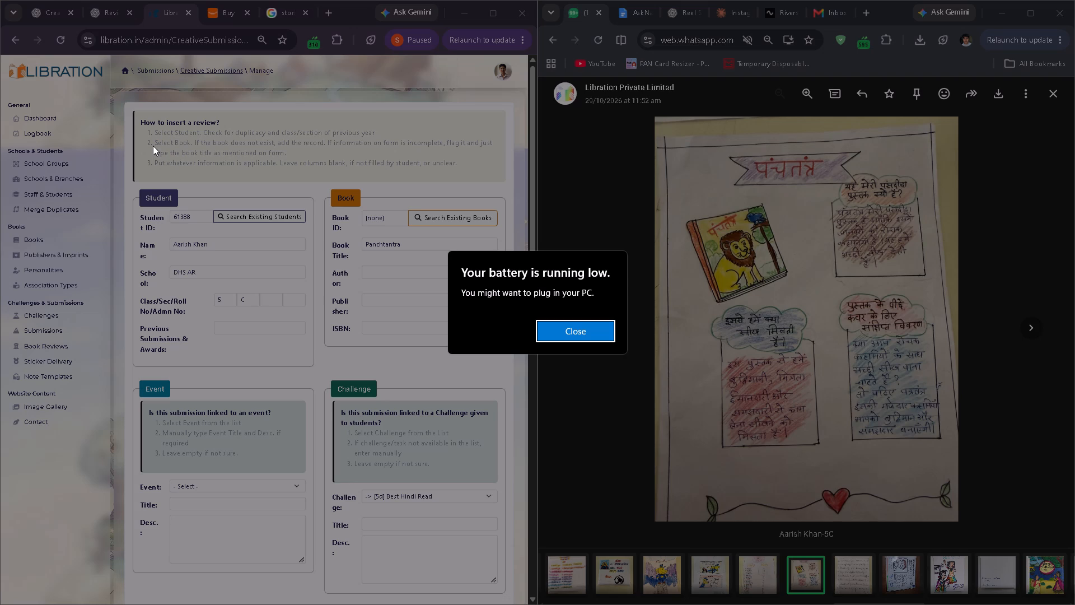
# Dismiss the low-battery warning covering the submission form.
pyautogui.press('Return')
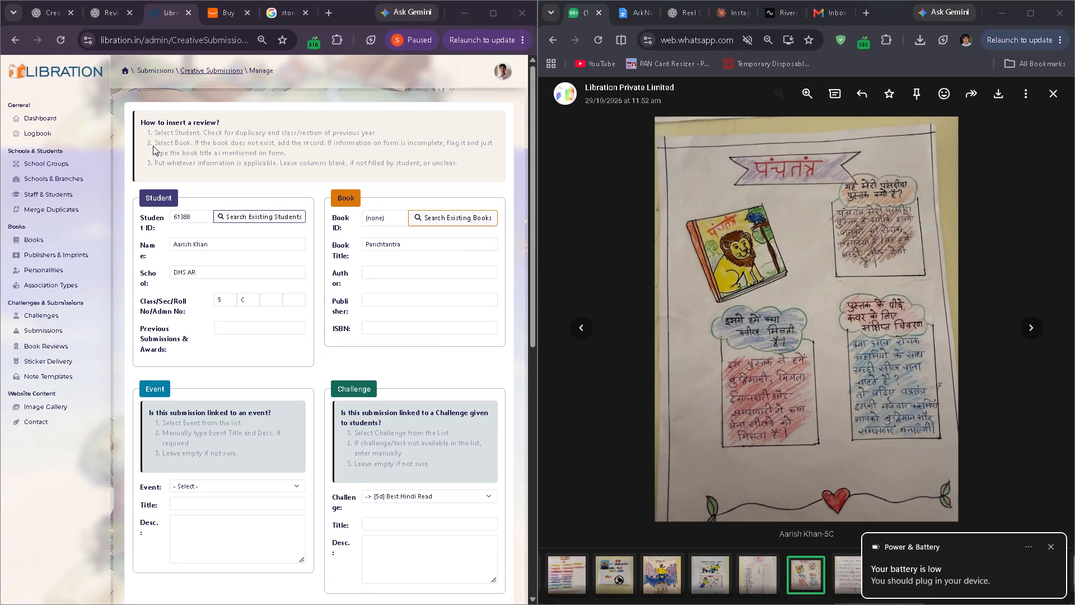
pyautogui.press('Tab')
pyautogui.press('Tab')
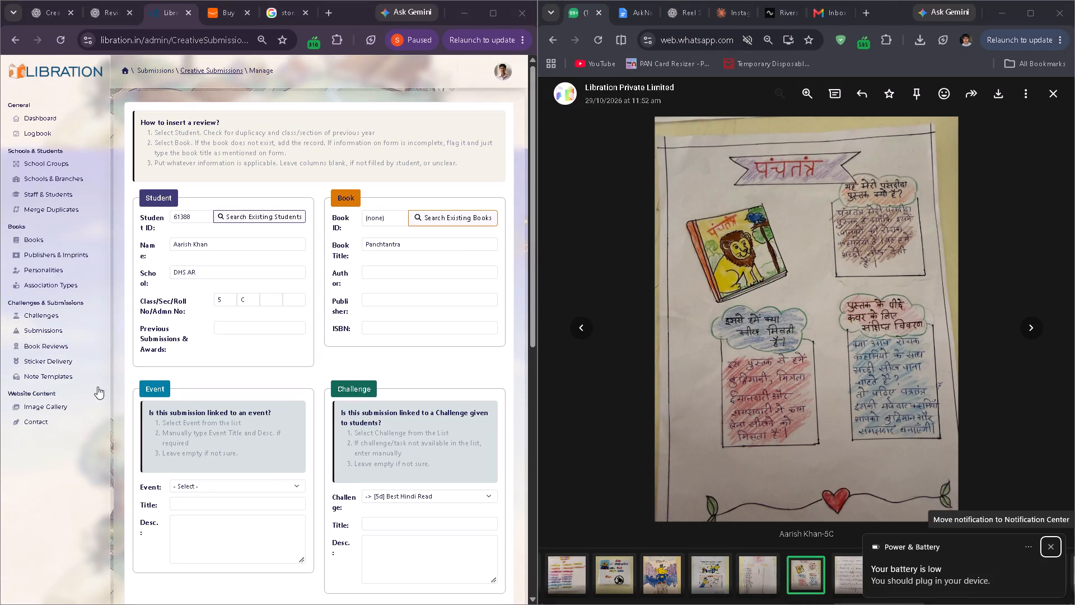
# Enter Best Hindi Read as the challenge title for the Panchtantra submission.
pyautogui.click(384, 529)
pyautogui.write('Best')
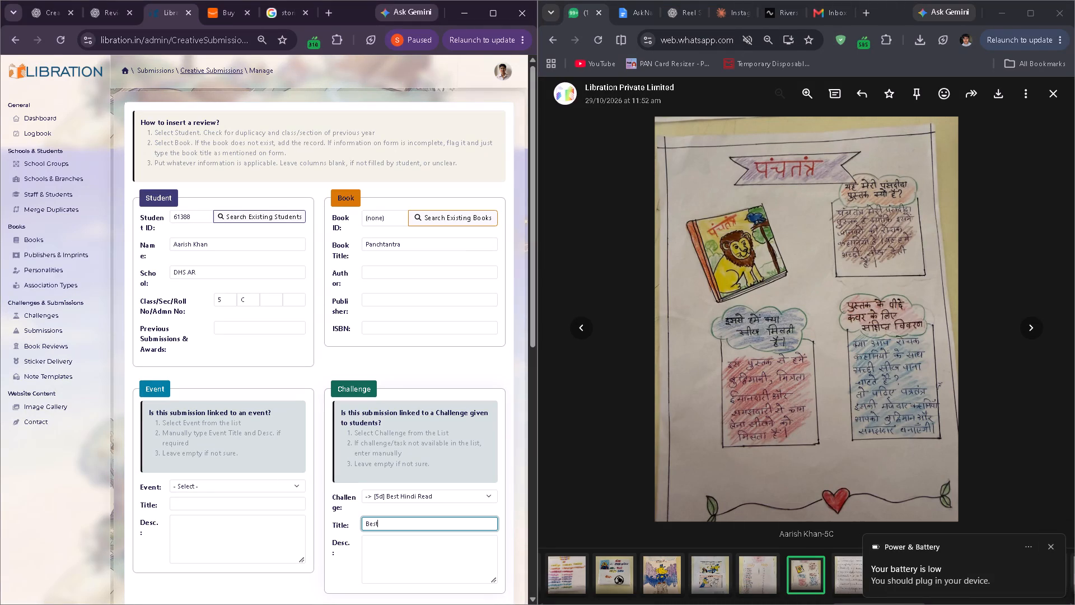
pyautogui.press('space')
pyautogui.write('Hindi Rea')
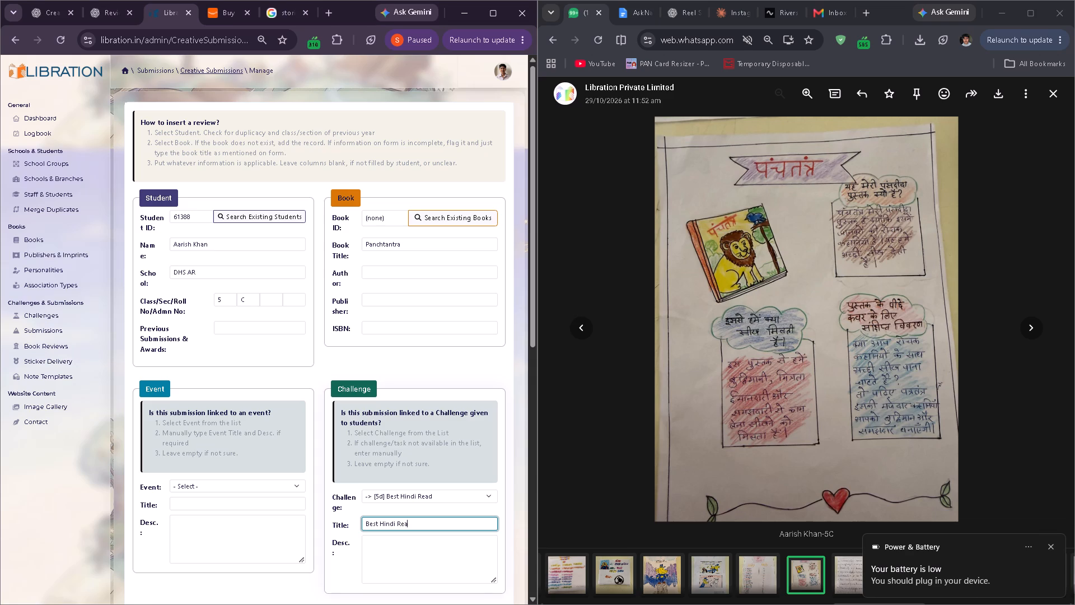
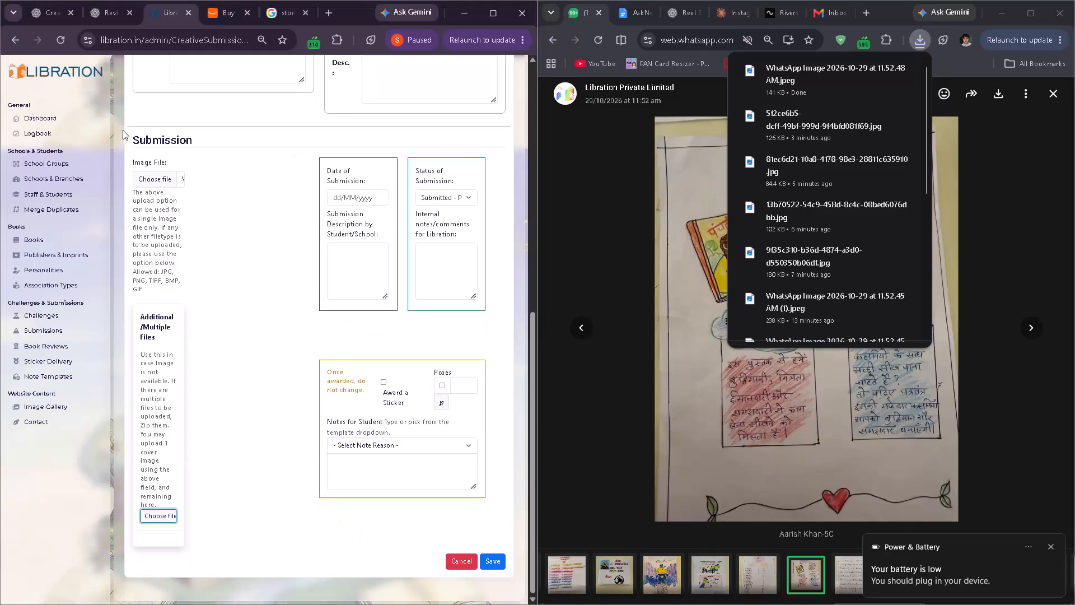
# Date the submission 29/10/2026 and set its status to Approved, leaving the submission description blank.
pyautogui.press('Tab')
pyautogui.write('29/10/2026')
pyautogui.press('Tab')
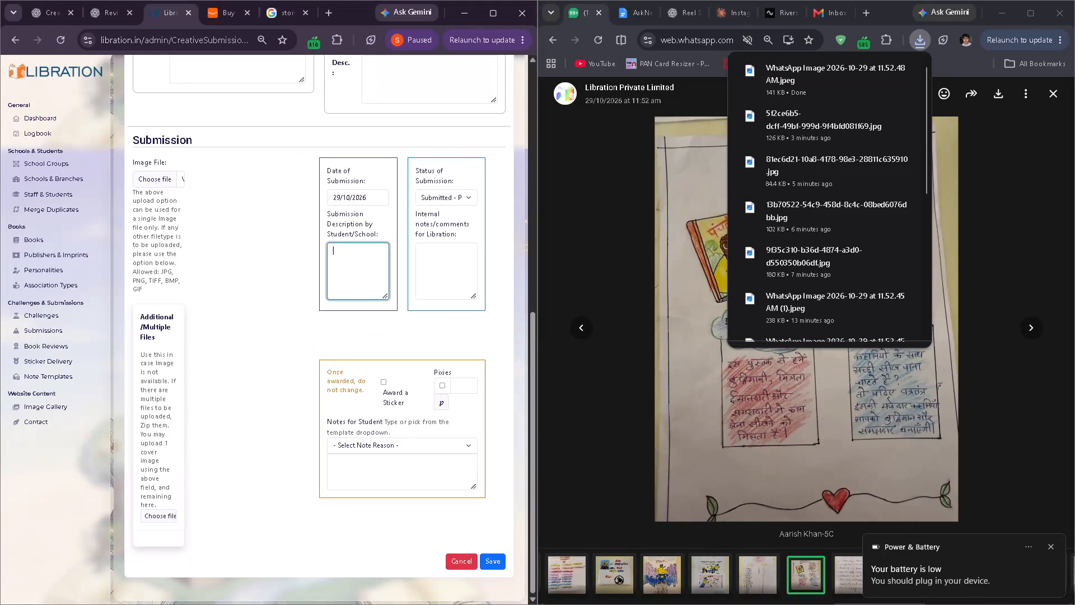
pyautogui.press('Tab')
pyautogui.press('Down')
# Award the student a sticker and 300 Pixies for the submission.
pyautogui.click(398, 400)
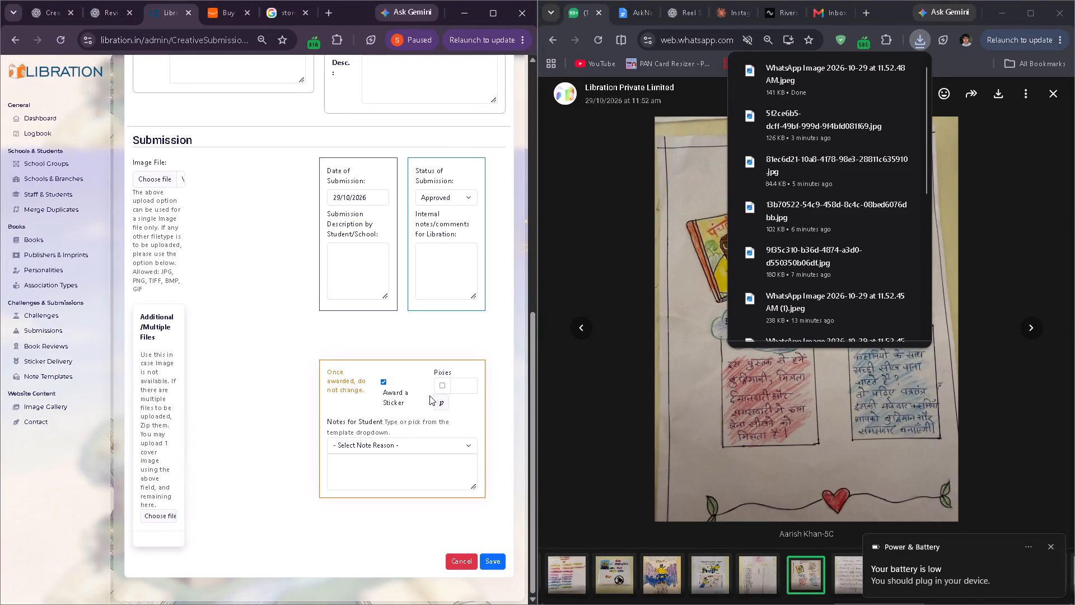
pyautogui.click(444, 388)
pyautogui.press('Tab')
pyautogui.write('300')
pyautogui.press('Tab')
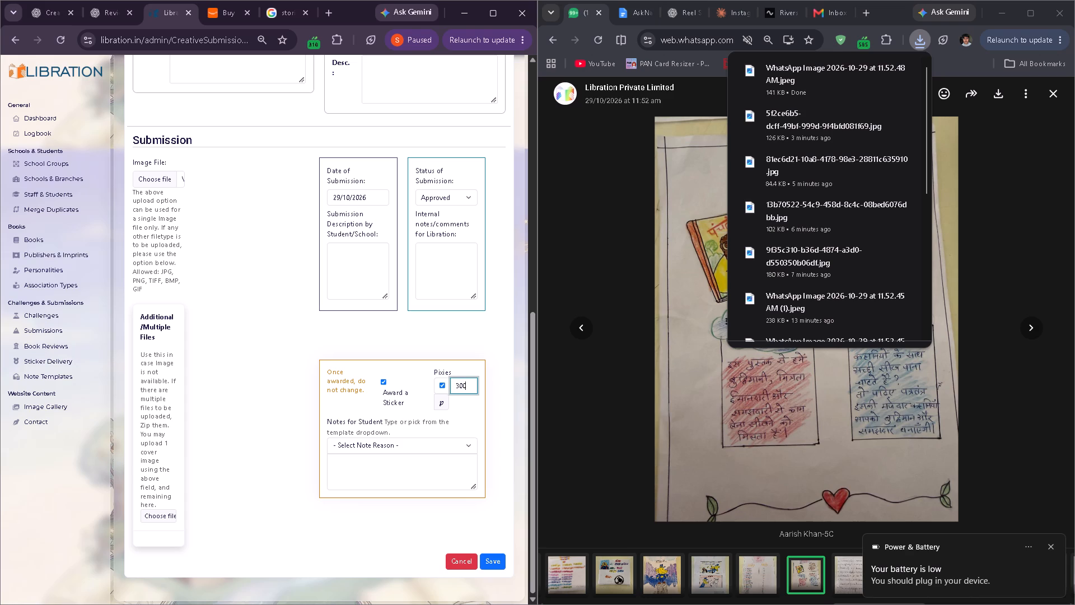
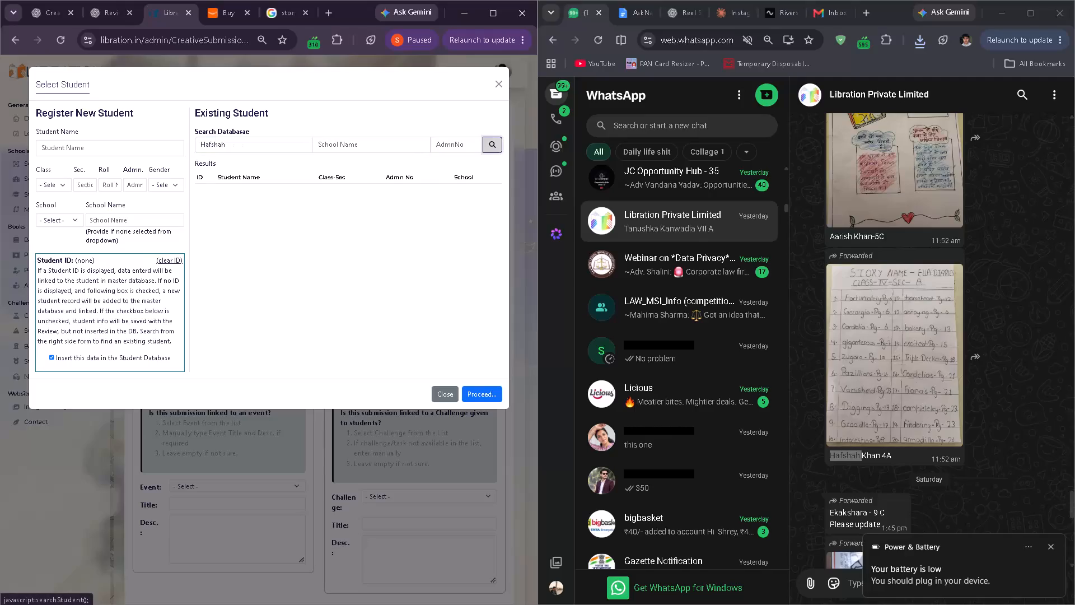
# Search the existing students by the first name and surname initial of the class 4A student captioned in the WhatsApp photo.
pyautogui.click(287, 142)
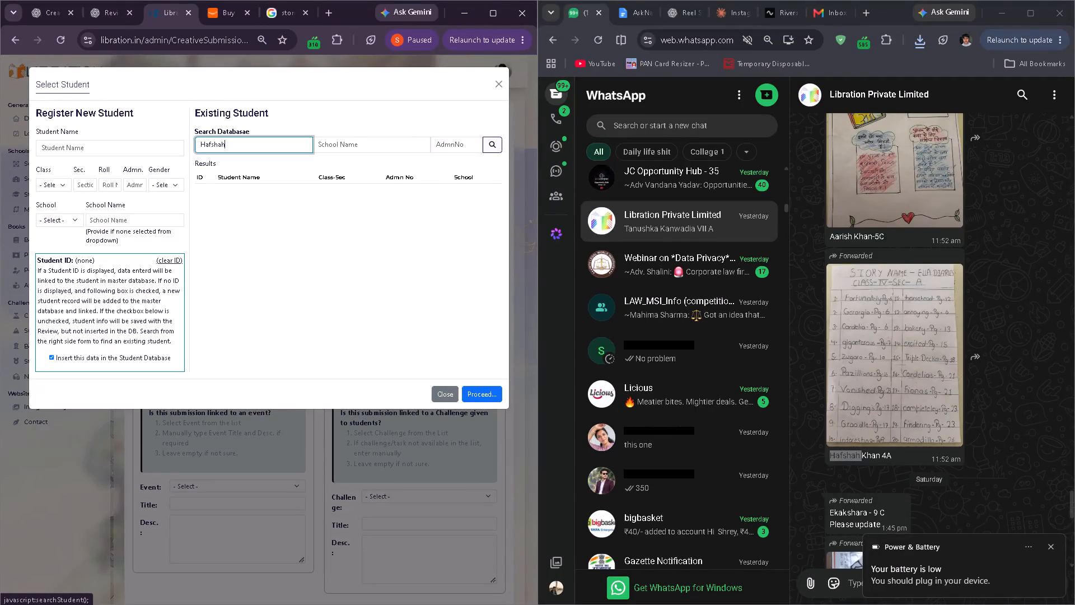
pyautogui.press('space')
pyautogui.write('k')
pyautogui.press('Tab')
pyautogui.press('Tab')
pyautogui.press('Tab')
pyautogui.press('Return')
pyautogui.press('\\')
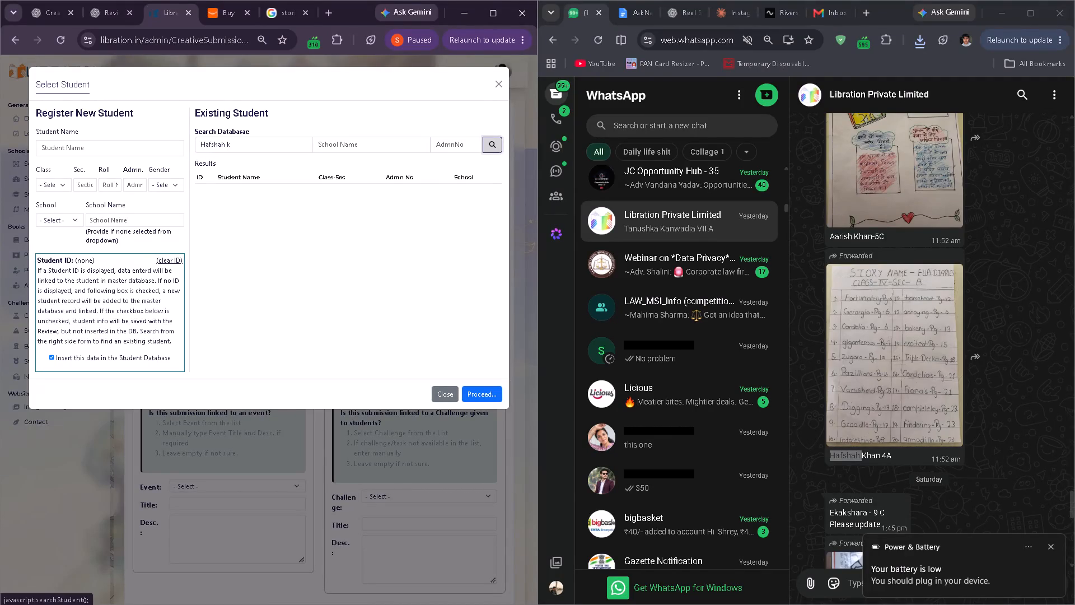
# Clear the name from the existing-student search and enter the class 4A student's full name in the new student registration.
pyautogui.click(287, 142)
pyautogui.hotkey('ctrl', 'a')
pyautogui.hotkey('ctrl', 'x')
pyautogui.keyDown('ctrl'); pyautogui.click(81, 151); pyautogui.keyUp('ctrl')
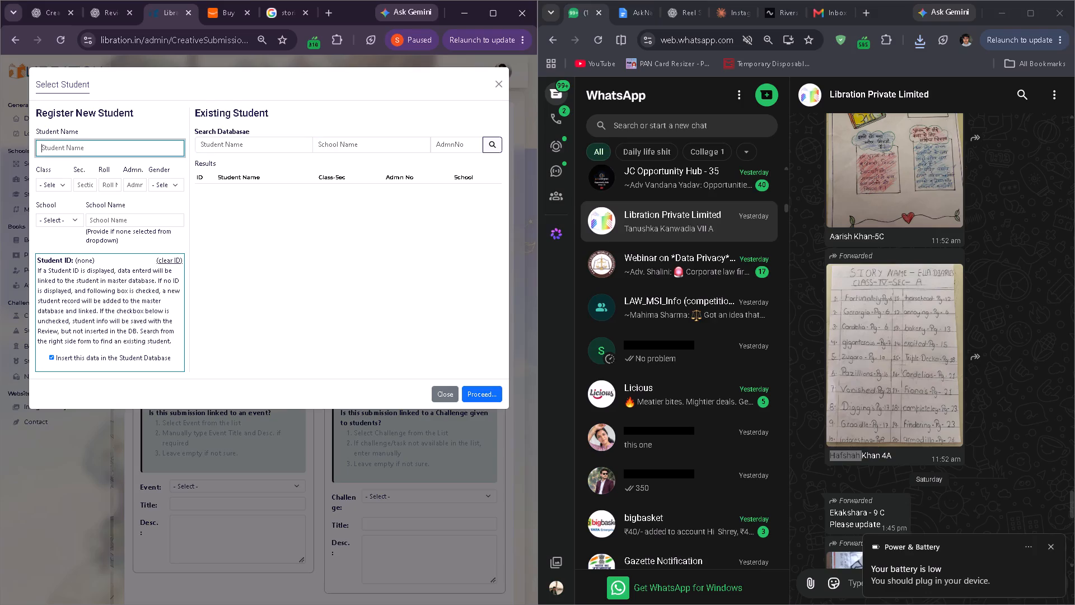
pyautogui.hotkey('ctrl', 'v')
pyautogui.press('BackSpace')
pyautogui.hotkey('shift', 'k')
# Finish registering the student captioned 4A in the chat as a new student in class 4, section A, school DHS AR.
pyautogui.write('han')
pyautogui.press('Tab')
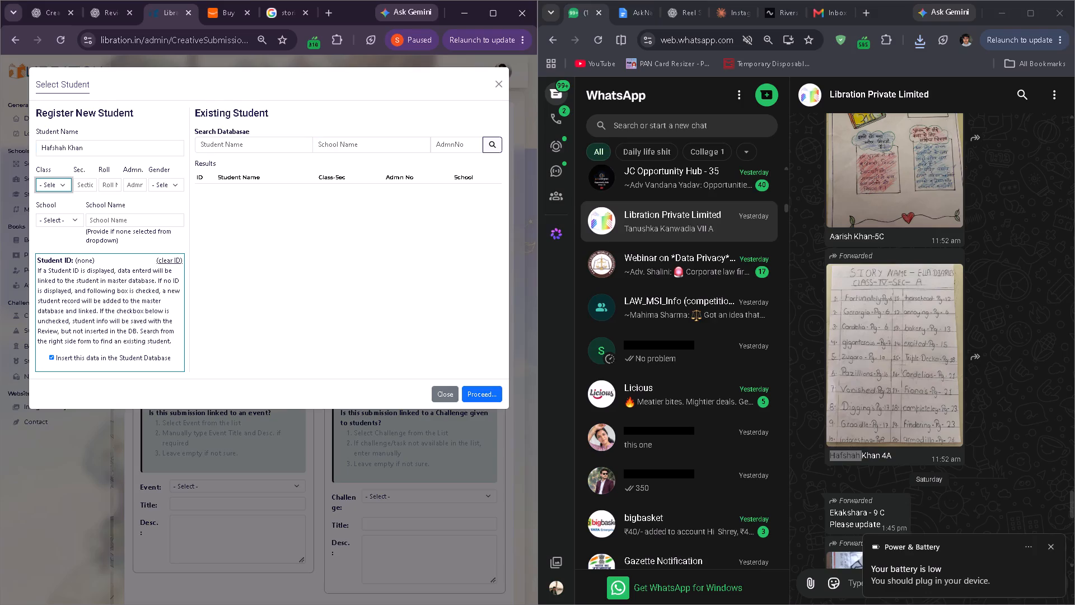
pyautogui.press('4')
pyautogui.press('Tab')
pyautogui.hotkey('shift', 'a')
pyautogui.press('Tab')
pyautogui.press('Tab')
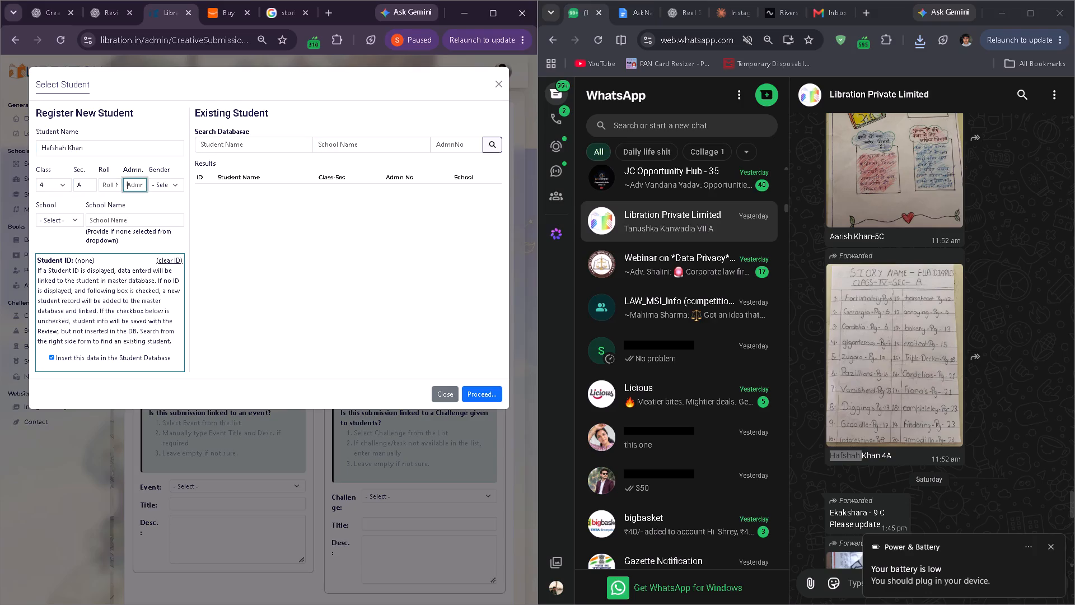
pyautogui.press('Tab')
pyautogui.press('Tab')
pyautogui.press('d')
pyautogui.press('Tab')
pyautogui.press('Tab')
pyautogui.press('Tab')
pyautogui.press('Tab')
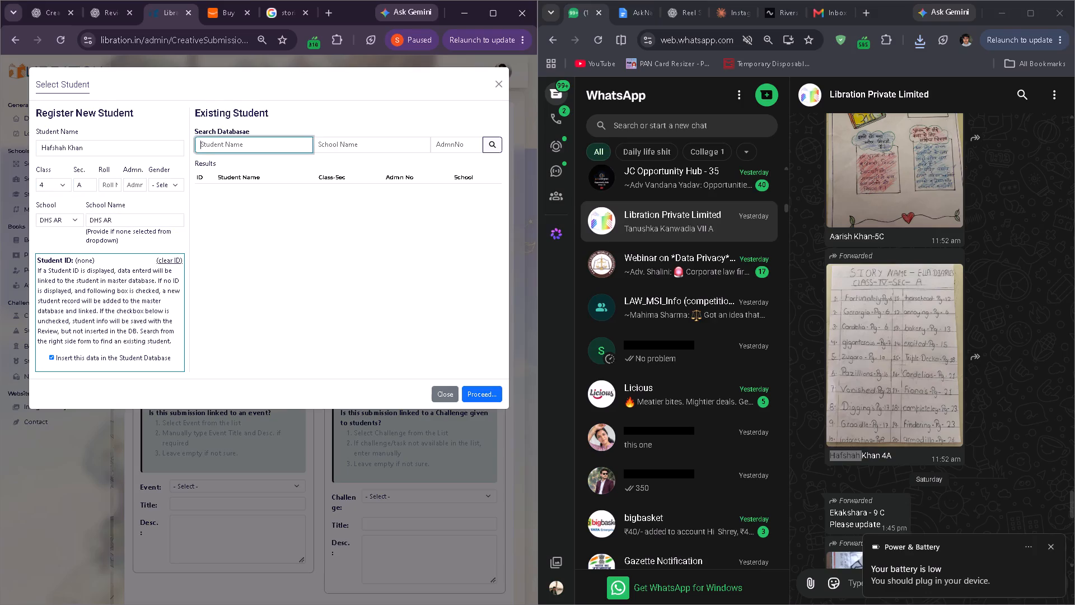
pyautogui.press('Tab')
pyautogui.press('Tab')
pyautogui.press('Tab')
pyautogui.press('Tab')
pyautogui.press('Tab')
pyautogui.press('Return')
# Enter Ella Diaries as the book title for the submission.
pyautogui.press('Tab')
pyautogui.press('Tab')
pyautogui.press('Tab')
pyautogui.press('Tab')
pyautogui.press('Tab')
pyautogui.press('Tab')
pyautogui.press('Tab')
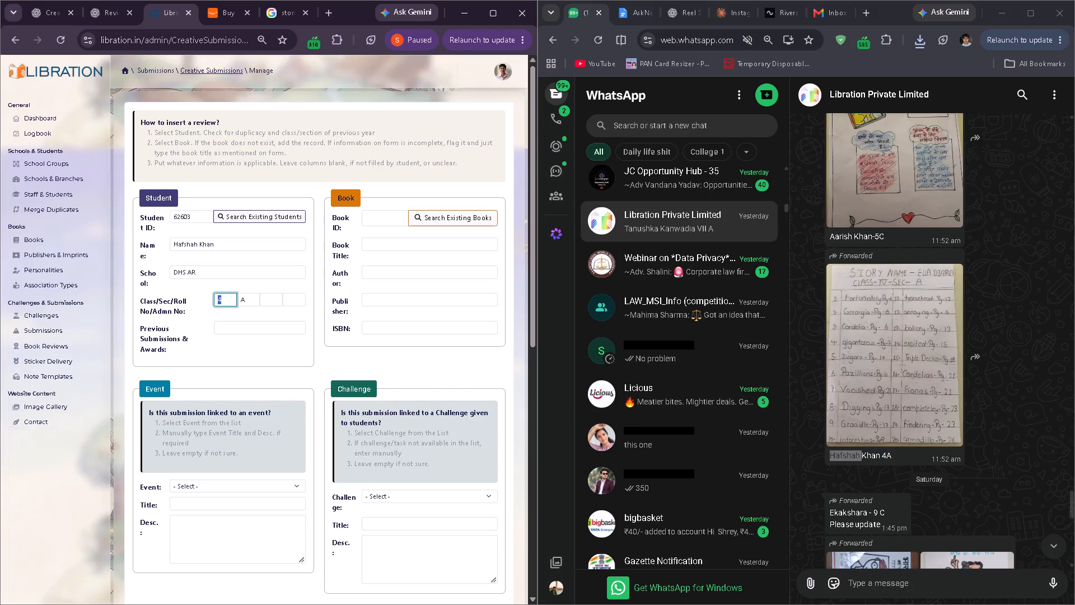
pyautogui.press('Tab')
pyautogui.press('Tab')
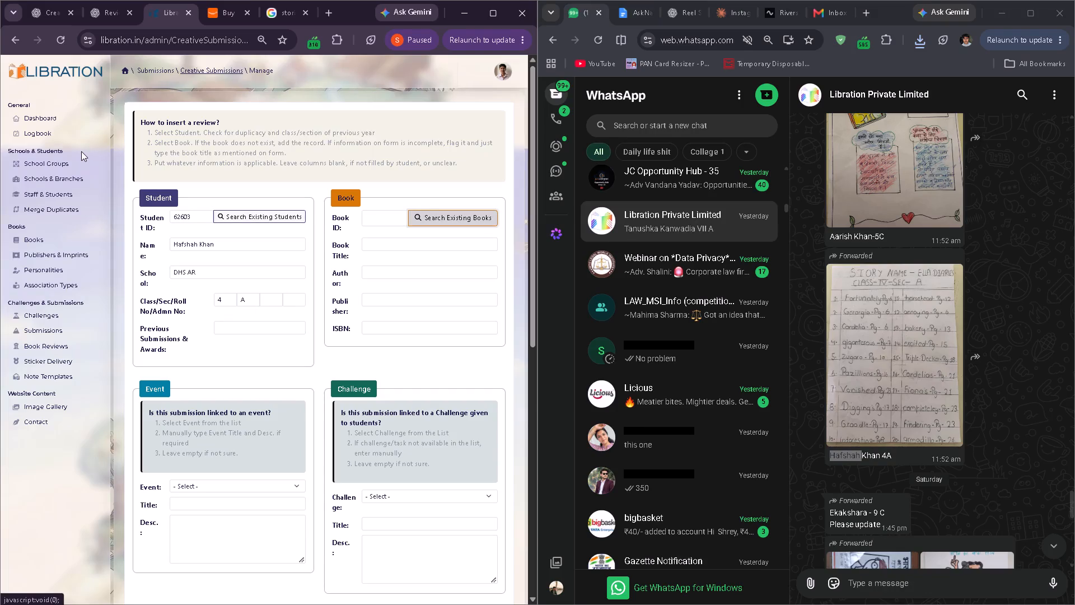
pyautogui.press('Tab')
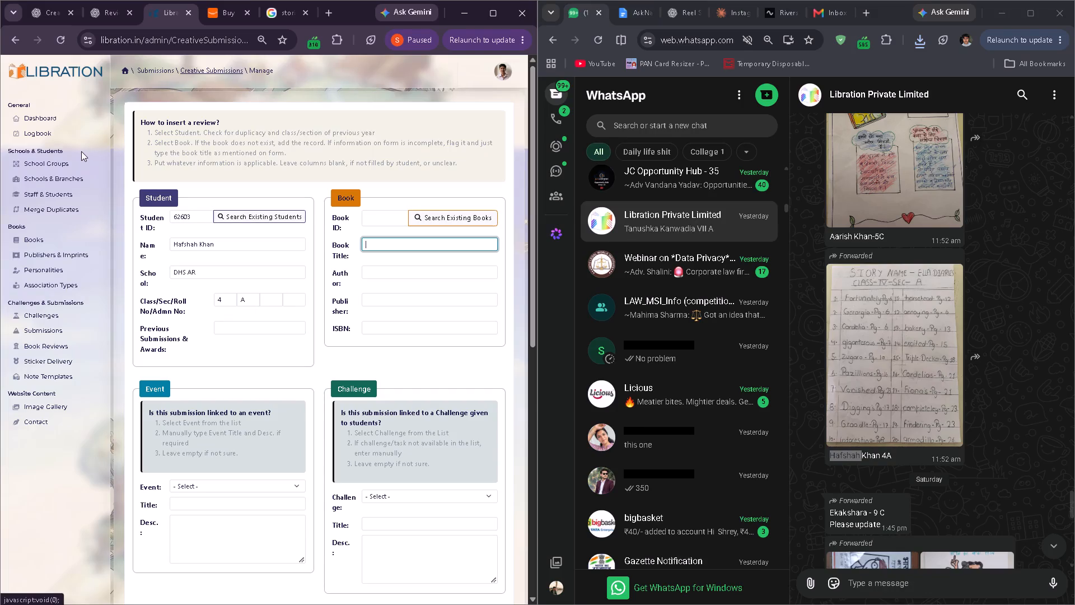
pyautogui.write('Ella')
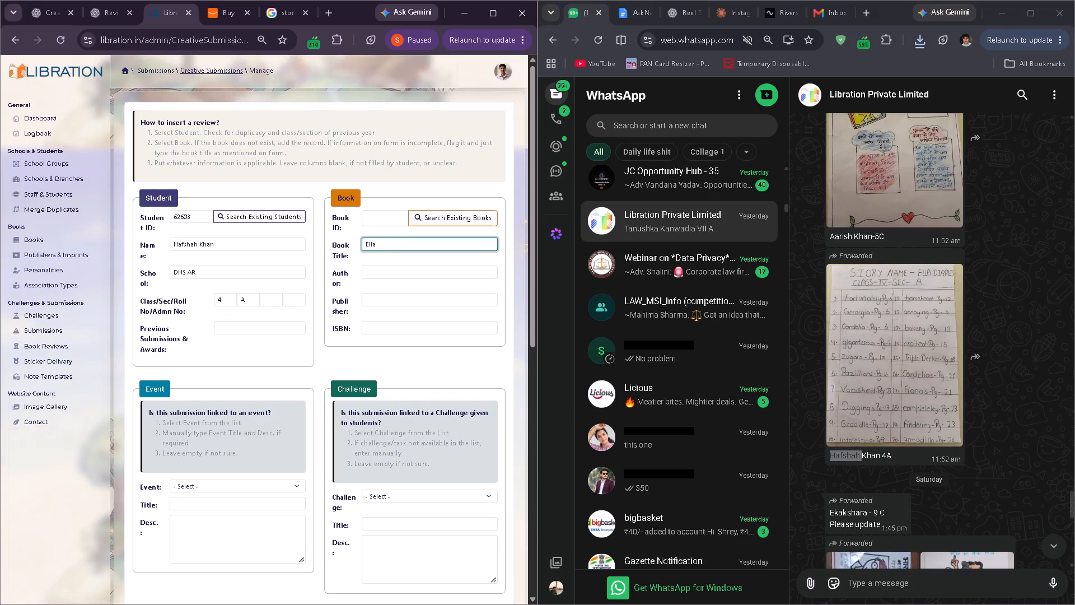
pyautogui.press('space')
pyautogui.write('Diaries')
pyautogui.press('Tab')
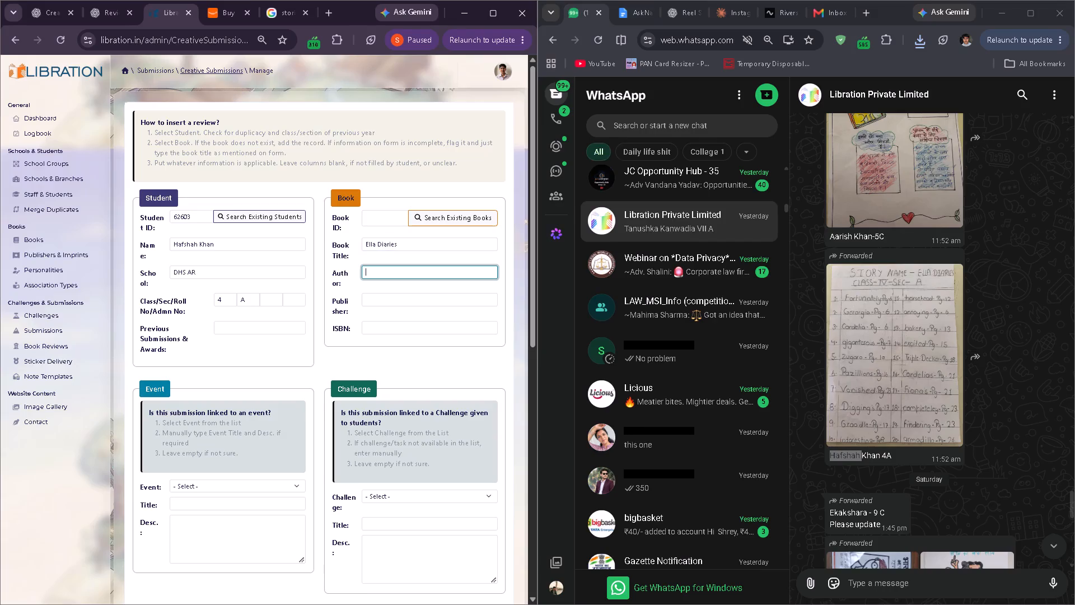
# Link the submission to challenge [5c] The Impossible Translation, leaving the author, publisher, ISBN and event details blank.
pyautogui.press('Tab')
pyautogui.press('Tab')
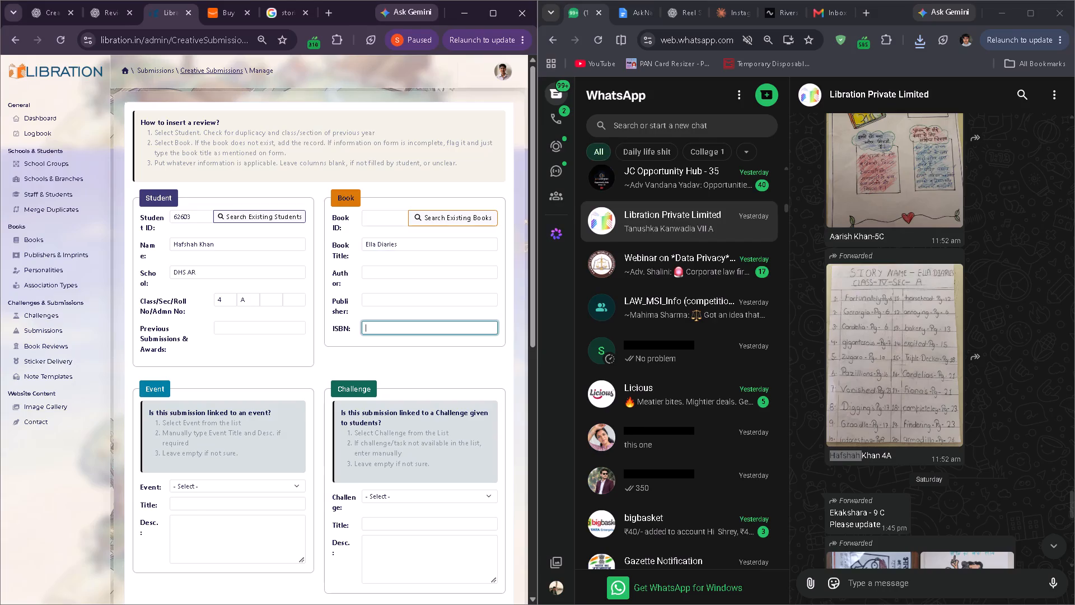
pyautogui.press('Tab')
pyautogui.press('Tab')
pyautogui.press('Tab')
pyautogui.press('Tab')
pyautogui.press('Return')
pyautogui.press('Up')
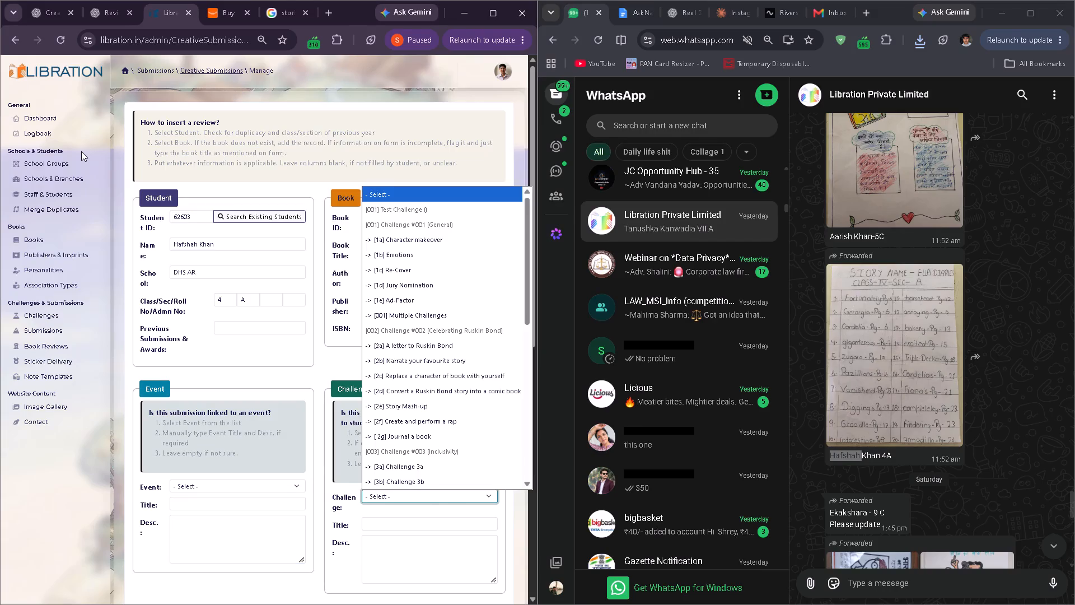
pyautogui.press('Down')
pyautogui.press('Down')
pyautogui.press('Down')
pyautogui.press('Down')
pyautogui.press('Down')
pyautogui.press('Down')
pyautogui.press('Down')
pyautogui.press('Down')
pyautogui.press('Down')
pyautogui.press('Down')
pyautogui.press('Down')
pyautogui.press('Down')
pyautogui.press('Down')
pyautogui.press('Down')
pyautogui.press('Down')
pyautogui.press('Down')
pyautogui.press('Down')
pyautogui.press('Down')
pyautogui.press('Down')
pyautogui.press('Down')
pyautogui.press('Down')
pyautogui.press('Down')
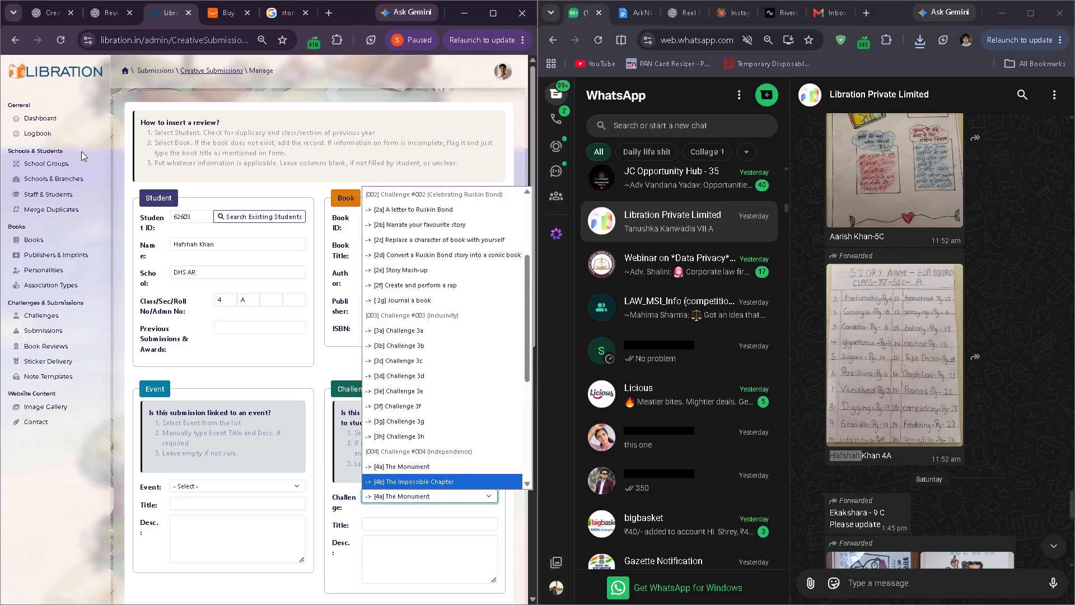
pyautogui.press('Down')
pyautogui.press('Down')
pyautogui.press('Down')
pyautogui.press('Down')
pyautogui.press('Down')
pyautogui.press('Down')
pyautogui.press('Down')
pyautogui.press('Up')
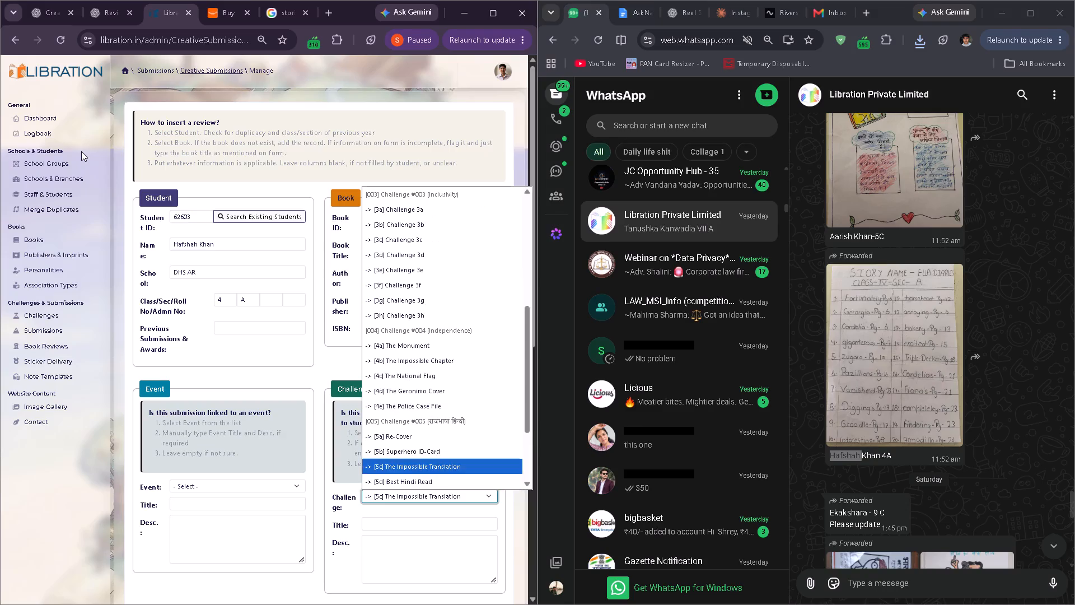
pyautogui.press('Return')
# Enter The Impossible Translation as the challenge title.
pyautogui.press('Tab')
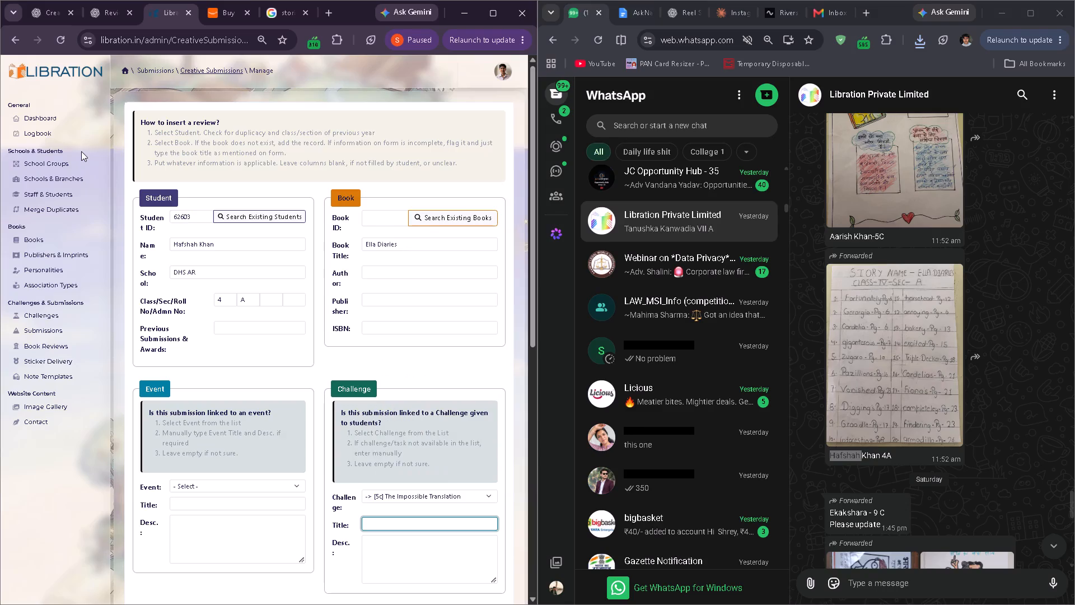
pyautogui.write('The Impossi')
pyautogui.write('ble Trans')
pyautogui.write('latin')
pyautogui.press('BackSpace')
pyautogui.write('on')
pyautogui.press('Tab')
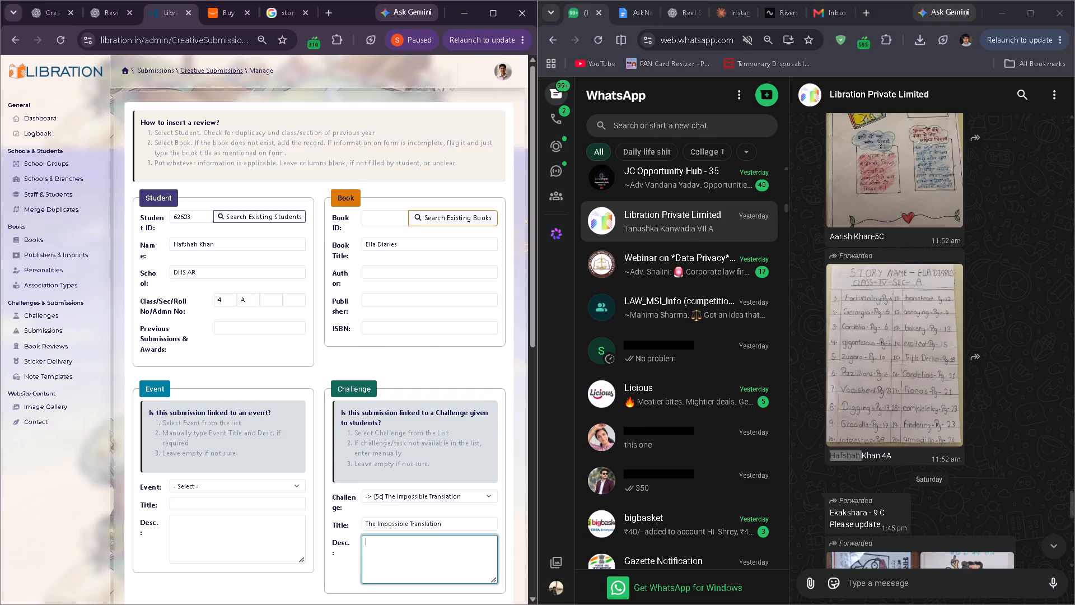
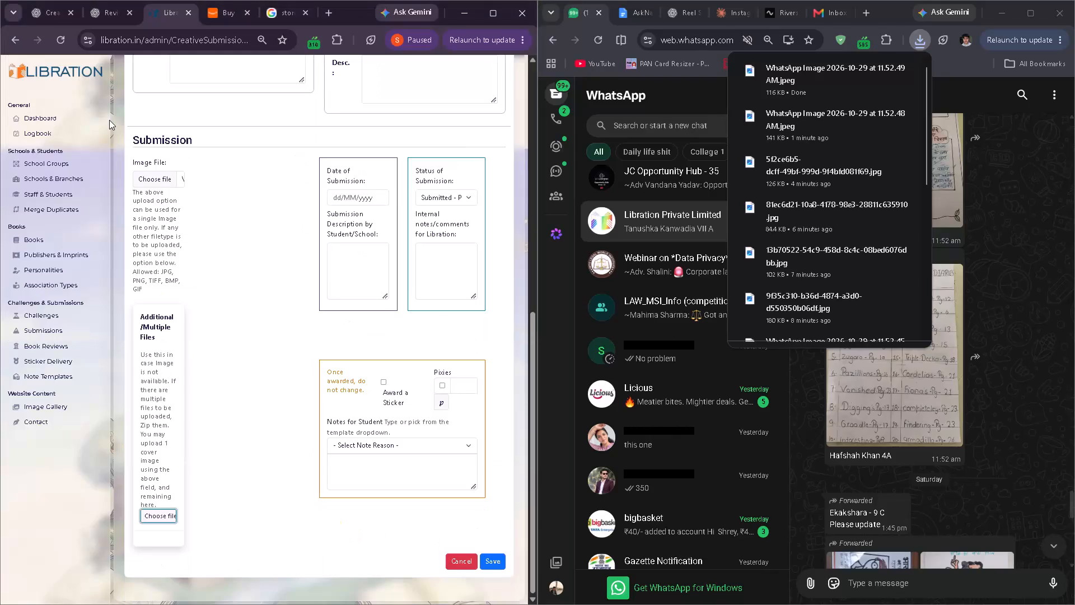
# Set the date of submission to 29/10/2026 and the submission status to Approved.
pyautogui.press('Tab')
pyautogui.write('29/10/2026')
pyautogui.press('Tab')
pyautogui.press('Tab')
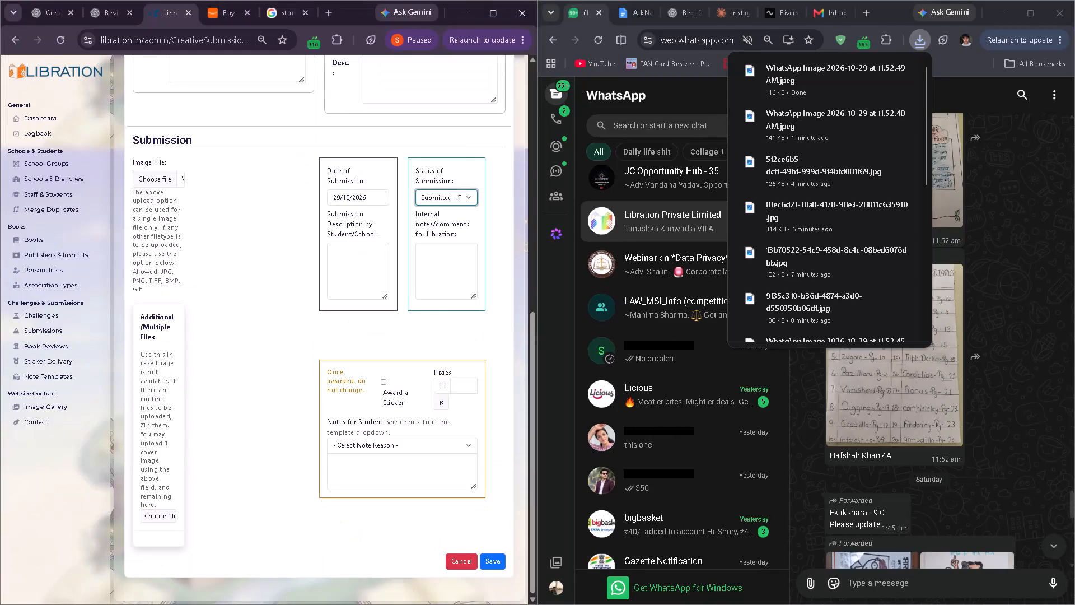
pyautogui.press('Up')
pyautogui.press('Down')
# Award a sticker and 300 Pixies without a note for the student, and save the submission.
pyautogui.click(392, 400)
pyautogui.click(440, 387)
pyautogui.press('Tab')
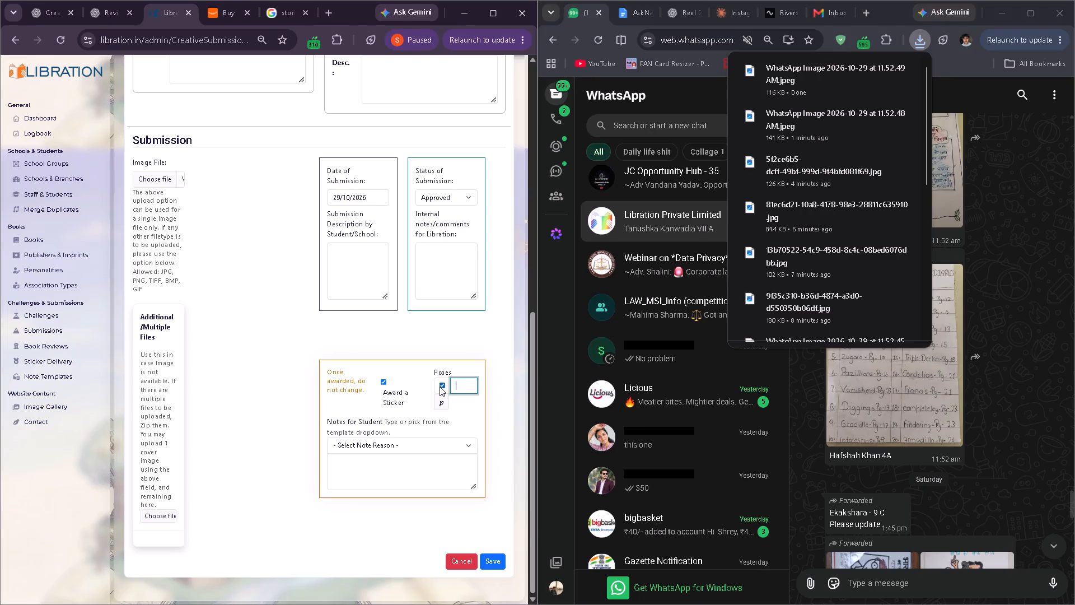
pyautogui.write('300')
pyautogui.press('Tab')
pyautogui.press('Tab')
pyautogui.press('Tab')
pyautogui.press('Tab')
pyautogui.press('Return')
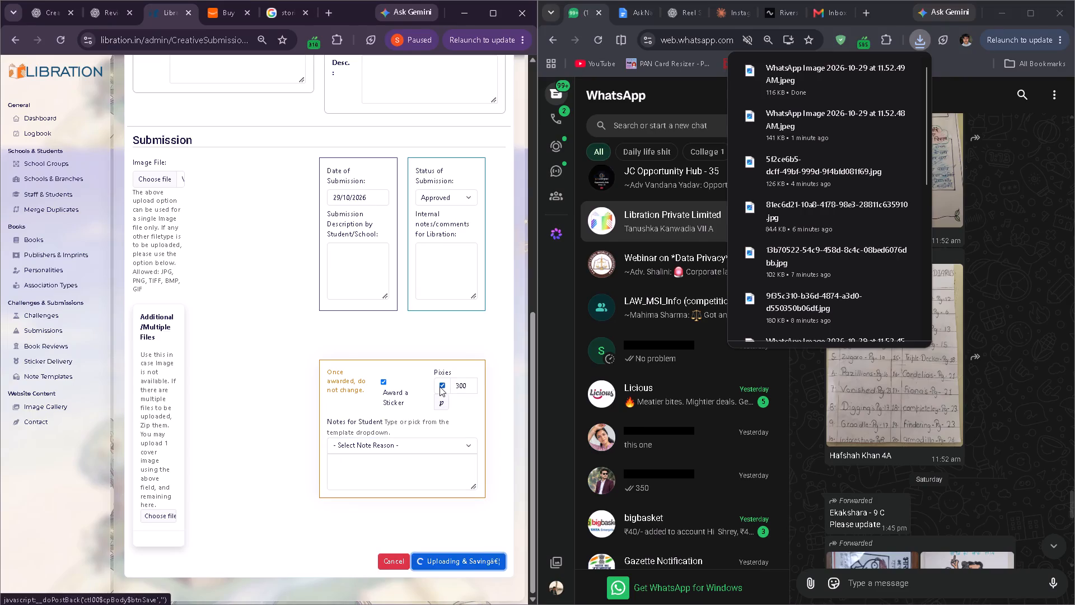
# Go to the next forwarded submission images in the Libration Private Limited WhatsApp chat.
pyautogui.scroll(-3, 898, 426)
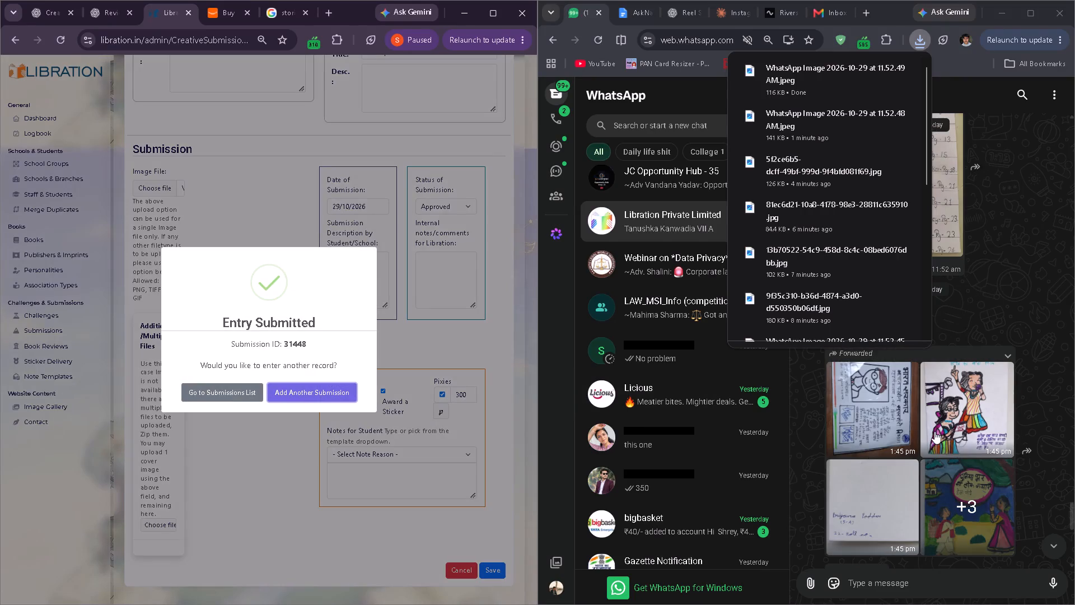
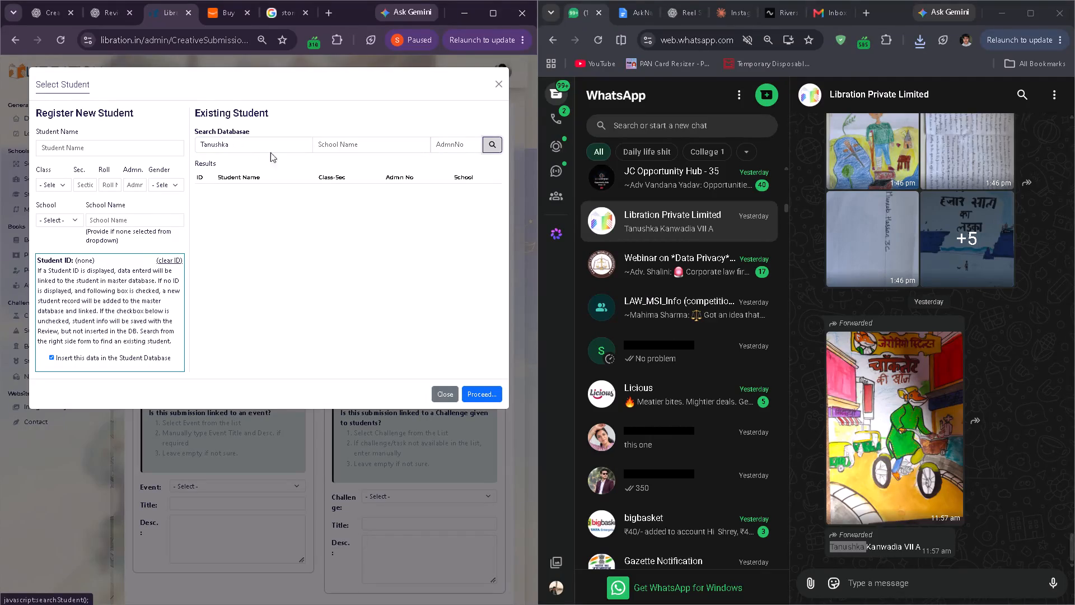
# Search existing students again by first name without the trailing space, and load the class 7-A student from DHS VDN into the submission.
pyautogui.click(268, 146)
pyautogui.press('BackSpace')
pyautogui.press('Tab')
pyautogui.press('Tab')
pyautogui.press('Tab')
pyautogui.press('Return')
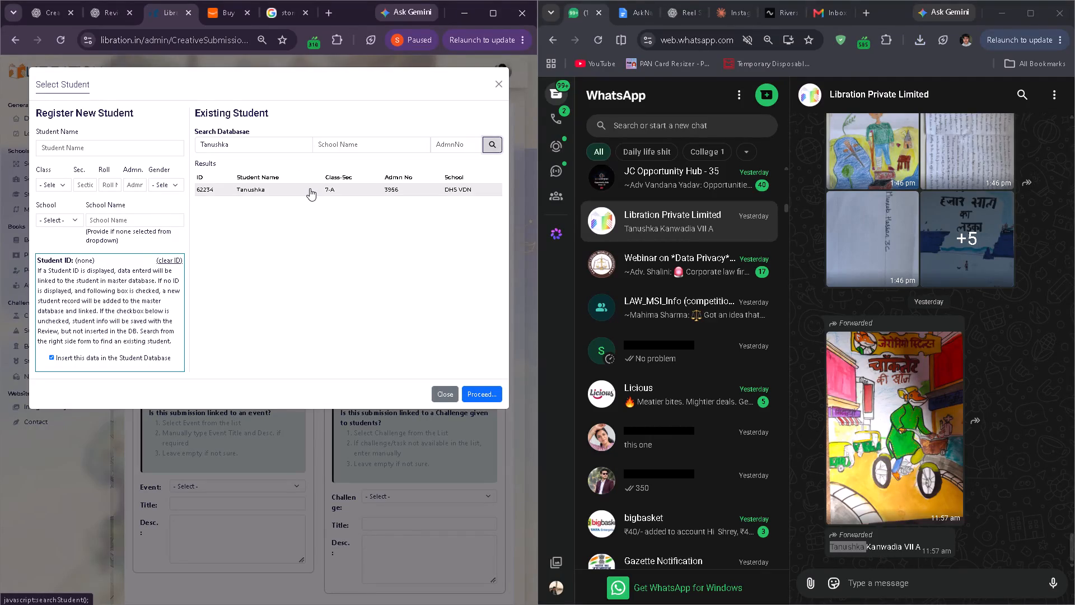
pyautogui.click(311, 188)
pyautogui.click(494, 392)
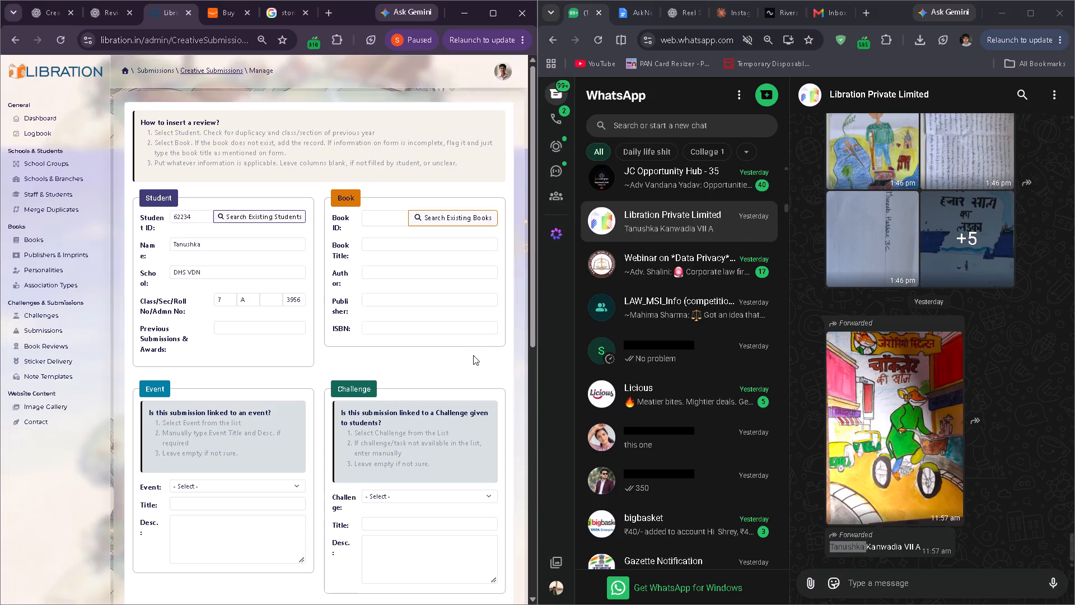
# Complete the student's name in the submission by adding the surname given in the forwarded WhatsApp message.
pyautogui.click(230, 244)
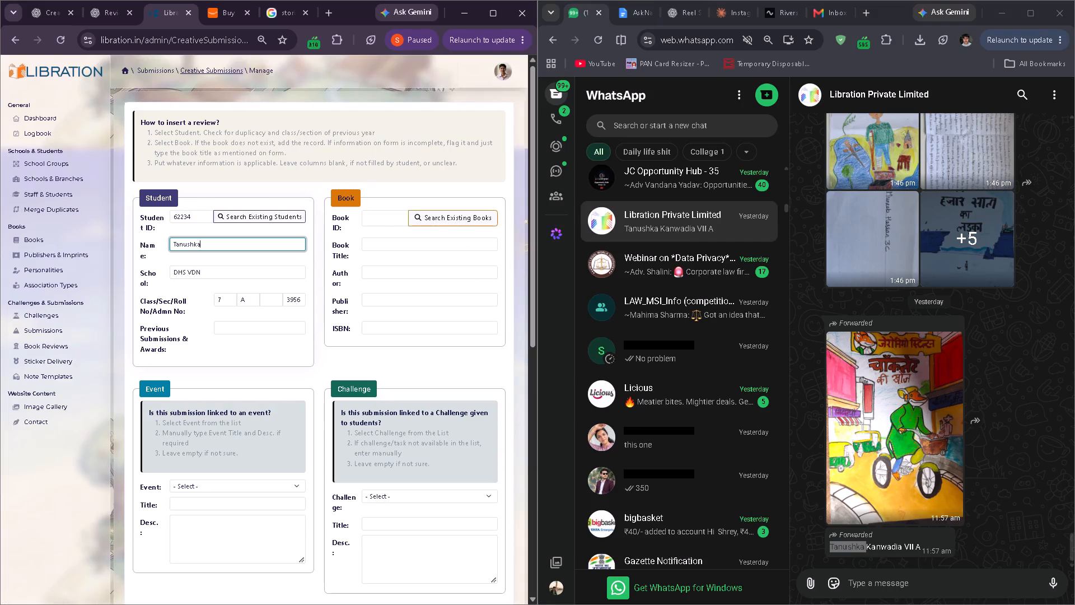
pyautogui.press('space')
pyautogui.write('Kn')
pyautogui.press('BackSpace')
pyautogui.write('anwadia')
# Enter Geronimo Stilton as the book title without linking an existing book.
pyautogui.press('Tab')
pyautogui.press('Tab')
pyautogui.press('Tab')
pyautogui.press('Tab')
pyautogui.press('Tab')
pyautogui.press('Tab')
pyautogui.press('Tab')
pyautogui.press('Tab')
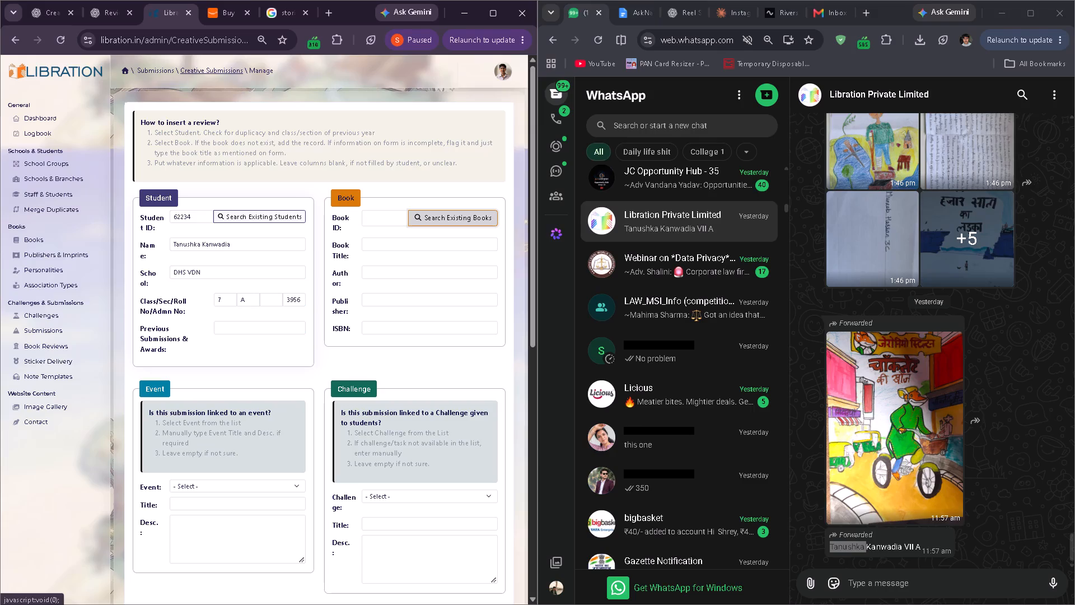
pyautogui.press('Tab')
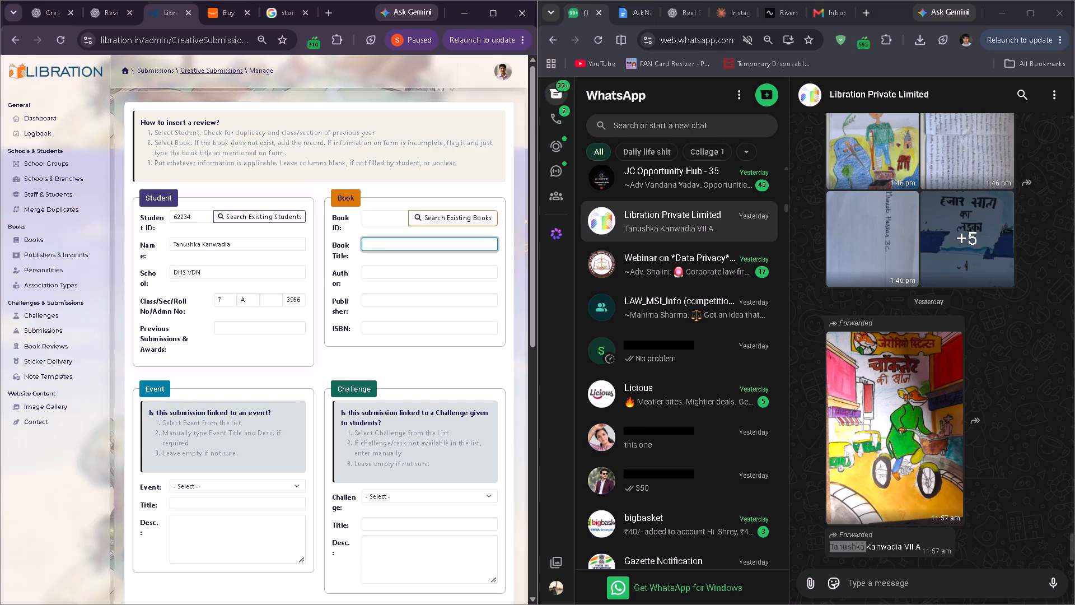
pyautogui.write('Gero')
pyautogui.write('nimo Stilton')
# Link the submission to challenge [5a] Re-Cover and enter Re-Cover as the challenge title, leaving the description empty.
pyautogui.press('Tab')
pyautogui.press('Tab')
pyautogui.press('Tab')
pyautogui.press('Tab')
pyautogui.press('Tab')
pyautogui.press('Tab')
pyautogui.press('Tab')
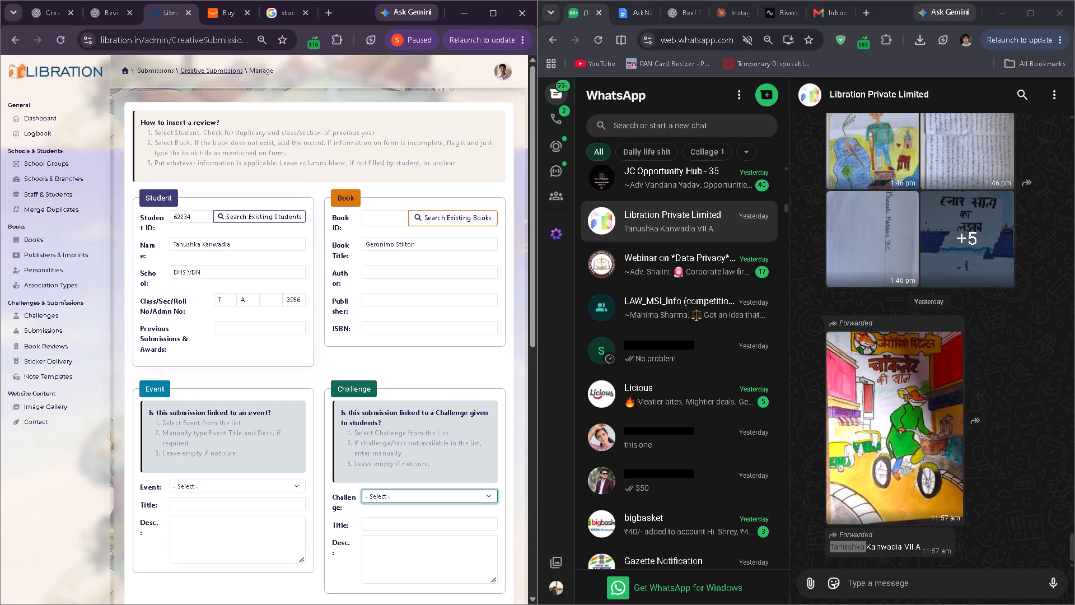
pyautogui.press('Return')
pyautogui.press('Down')
pyautogui.press('Down')
pyautogui.press('Down')
pyautogui.press('Down')
pyautogui.press('Down')
pyautogui.press('Down')
pyautogui.press('Down')
pyautogui.press('Down')
pyautogui.press('Down')
pyautogui.press('Down')
pyautogui.press('Down')
pyautogui.press('Down')
pyautogui.press('Down')
pyautogui.press('Down')
pyautogui.press('Down')
pyautogui.press('Down')
pyautogui.press('Down')
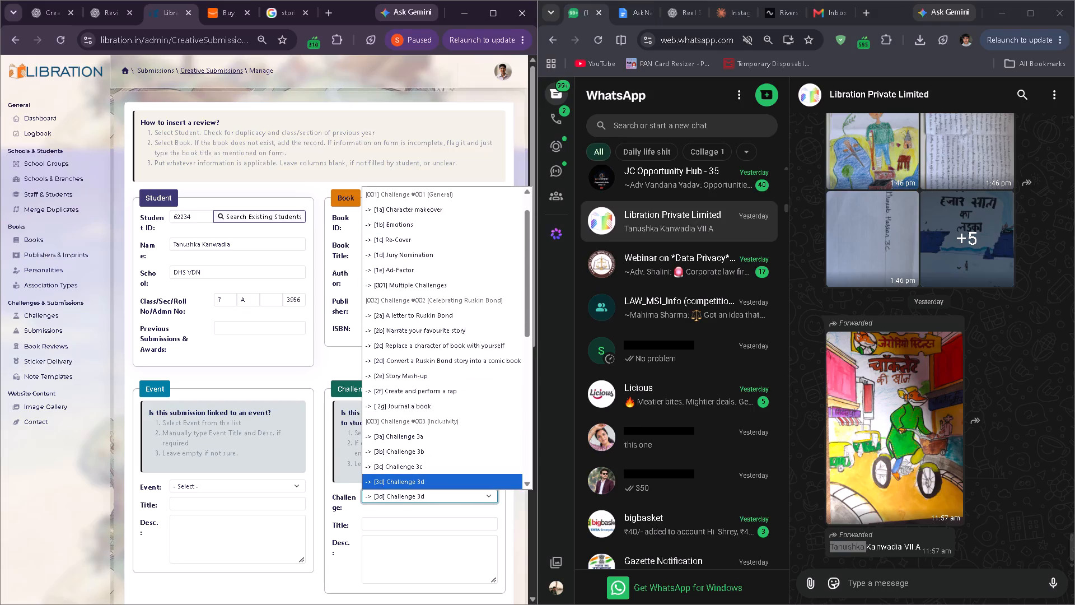
pyautogui.press('Down')
pyautogui.press('Down')
pyautogui.press('Down')
pyautogui.press('Down')
pyautogui.press('Down')
pyautogui.press('Down')
pyautogui.press('Down')
pyautogui.press('Down')
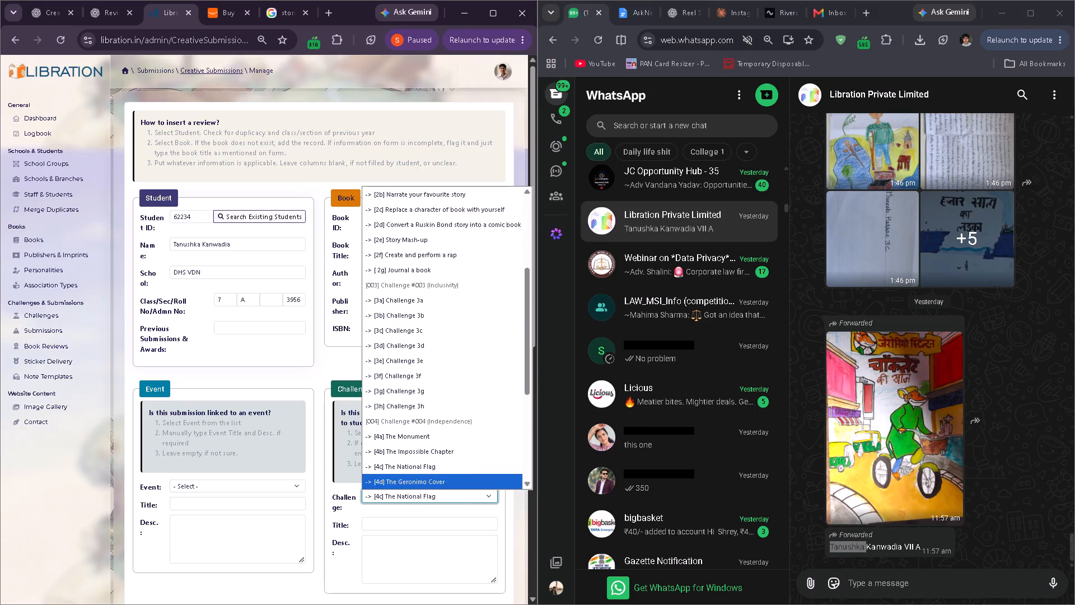
pyautogui.press('Down')
pyautogui.press('Down')
pyautogui.press('Return')
pyautogui.press('Tab')
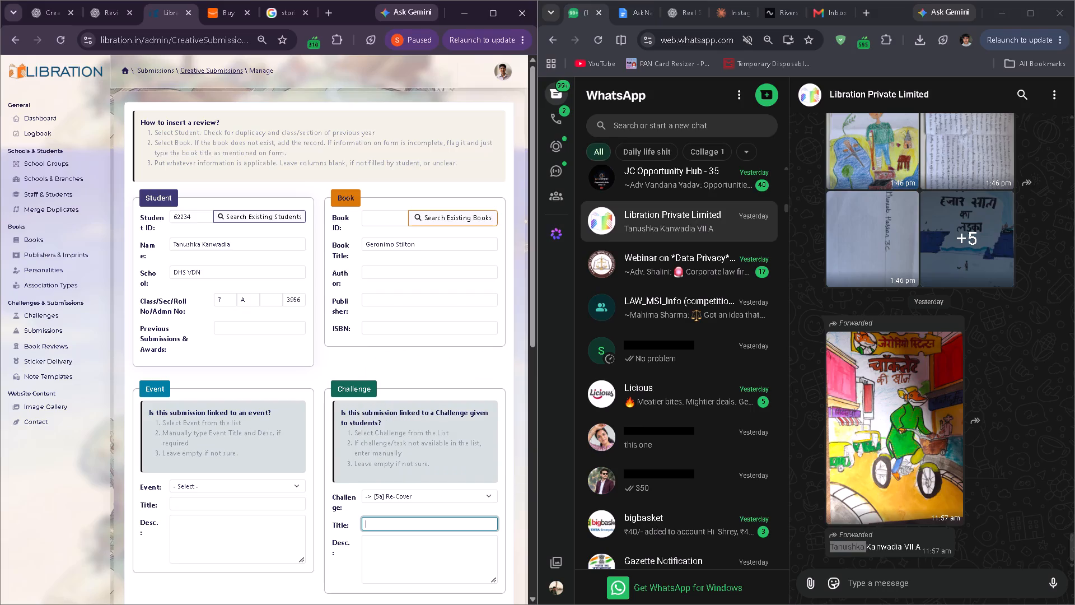
pyautogui.write('Re-Cover')
pyautogui.press('Tab')
pyautogui.press('Tab')
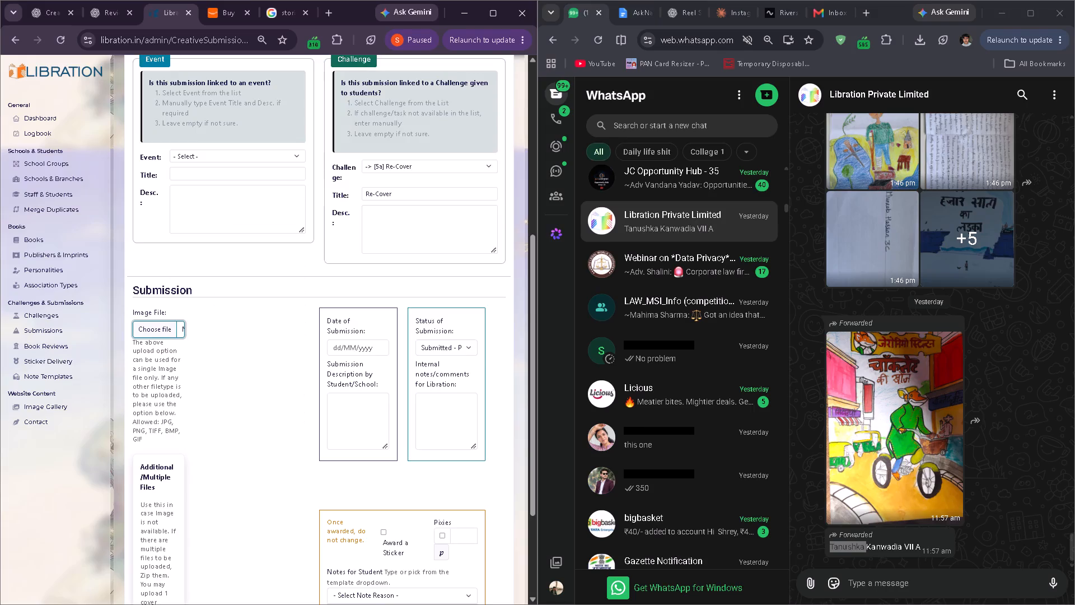
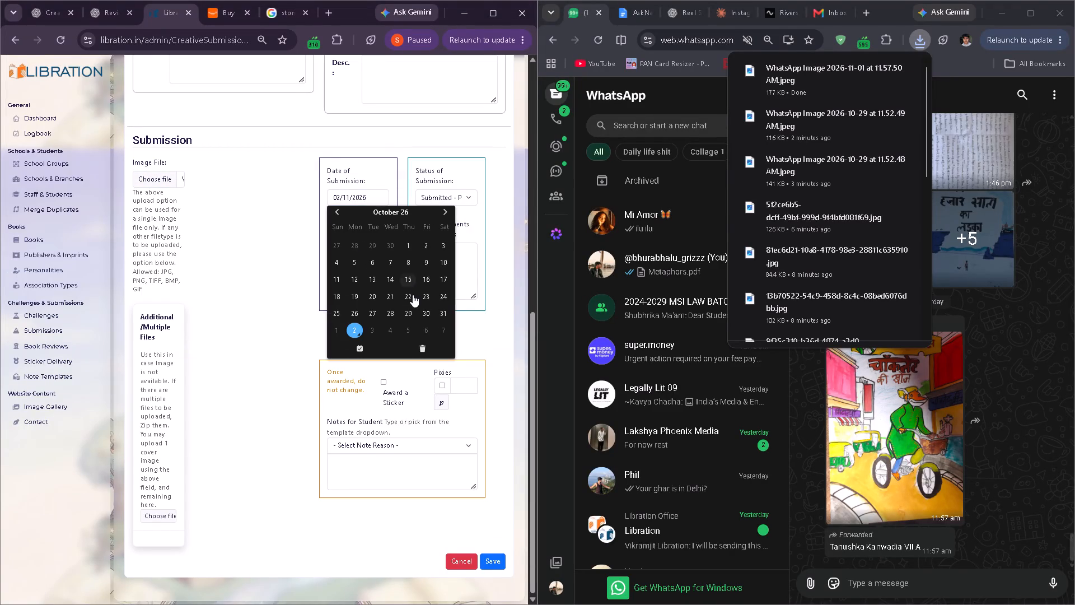
# Set the submission date to 29/10/2026 and the submission status to Approved.
pyautogui.click(410, 307)
pyautogui.click(432, 206)
pyautogui.click(436, 203)
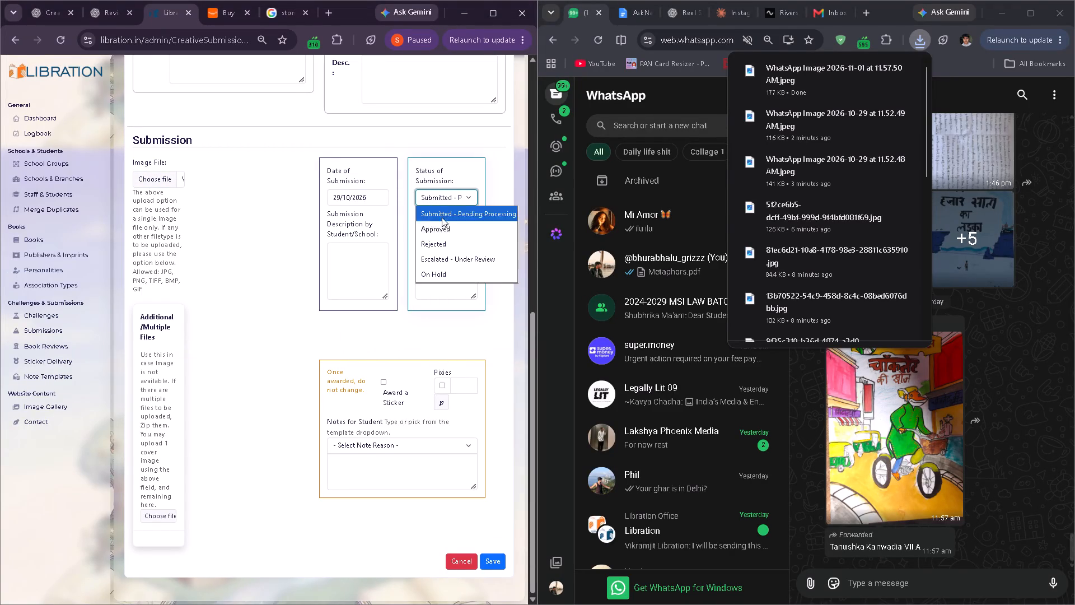
pyautogui.click(444, 230)
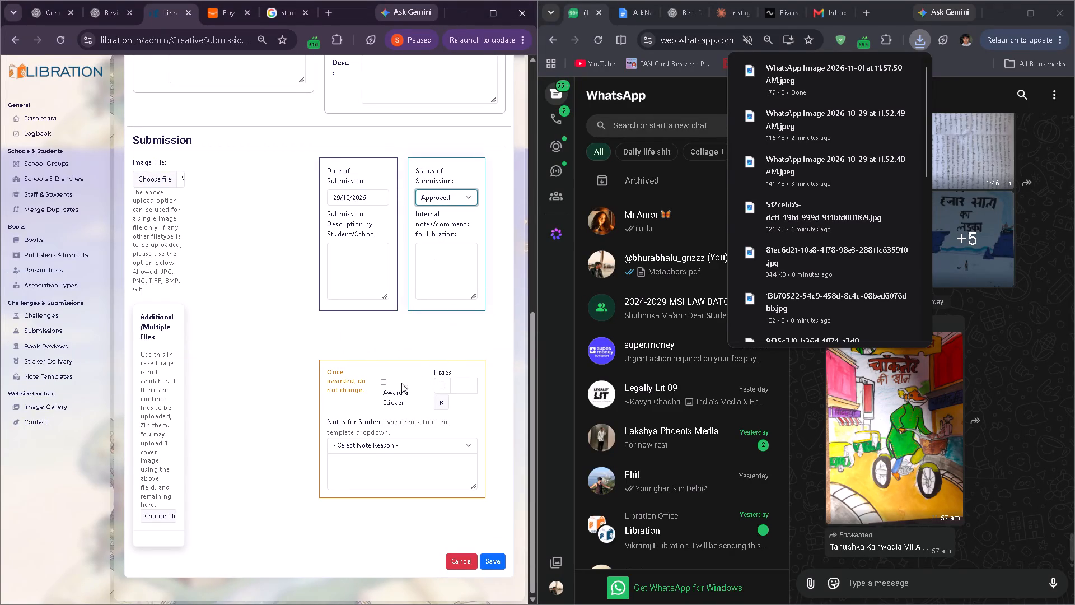
# Award a sticker and 300 Pixies for the submission.
pyautogui.click(385, 390)
pyautogui.click(442, 383)
pyautogui.click(464, 384)
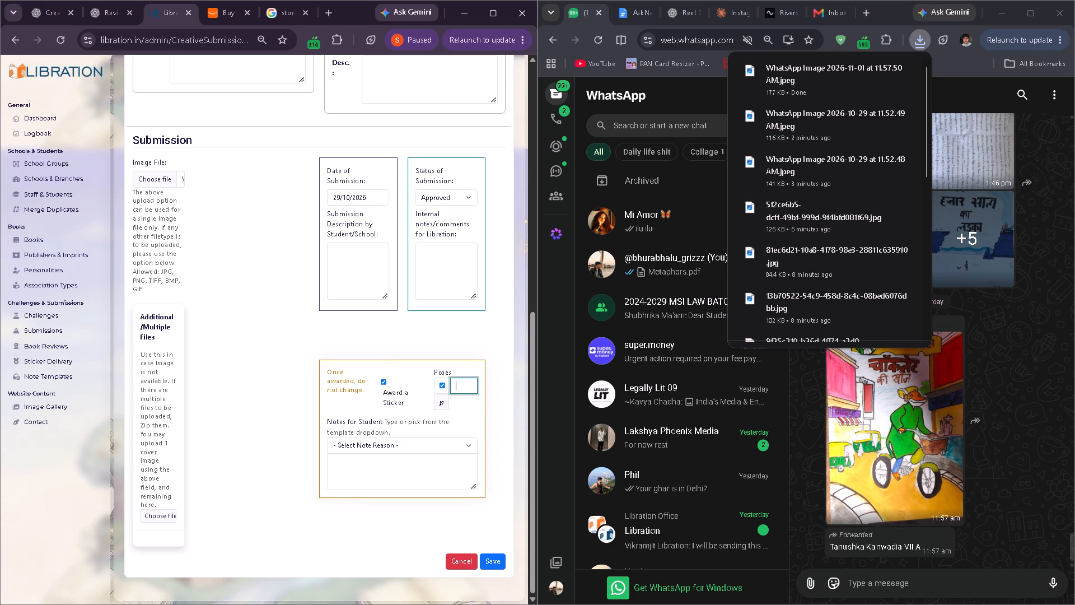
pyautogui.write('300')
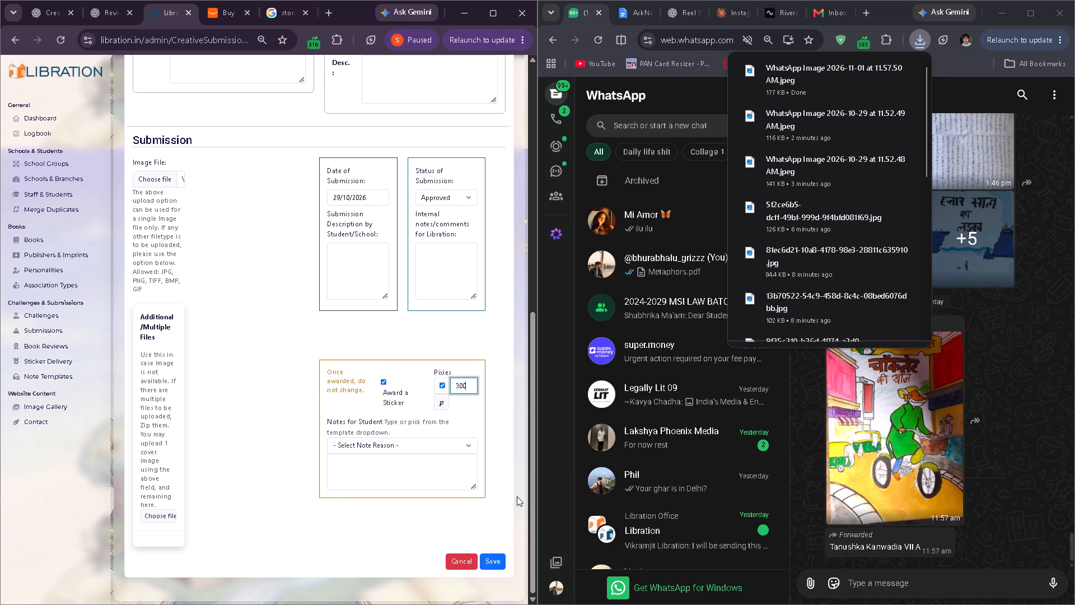
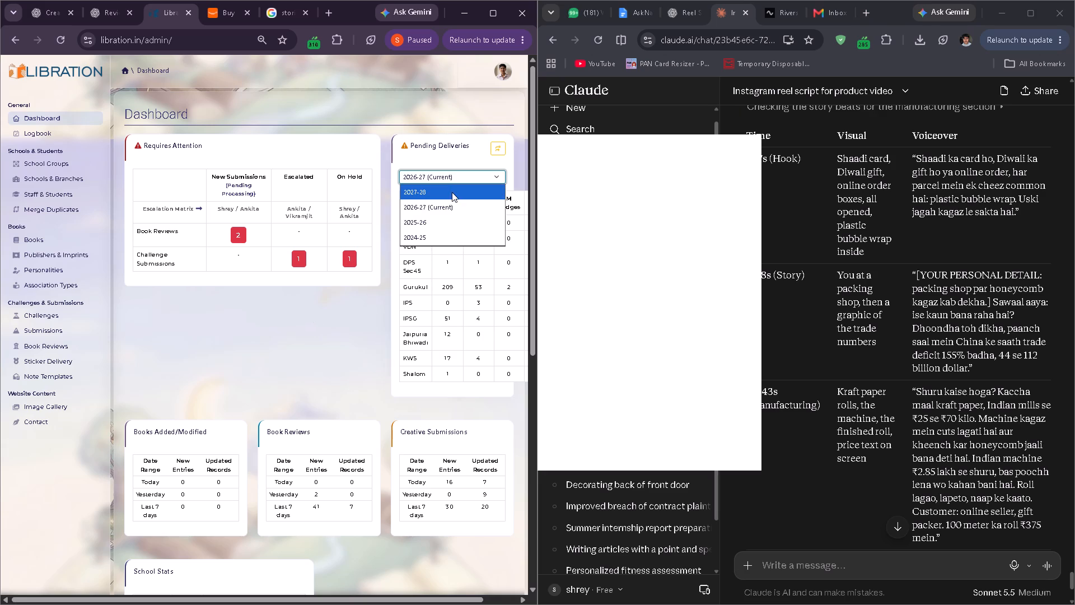
# Review the dashboard's pending deliveries for 2027-28, 2025-26, 2024-25 and 2026-27 (Current), along with its submission and school statistics.
pyautogui.click(452, 192)
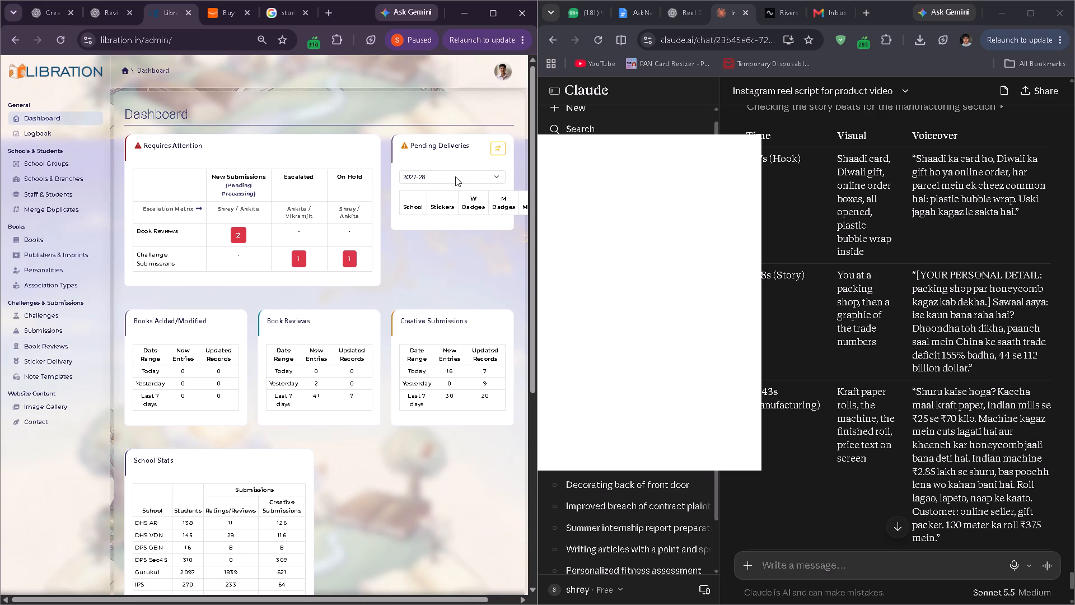
pyautogui.click(456, 175)
pyautogui.click(437, 217)
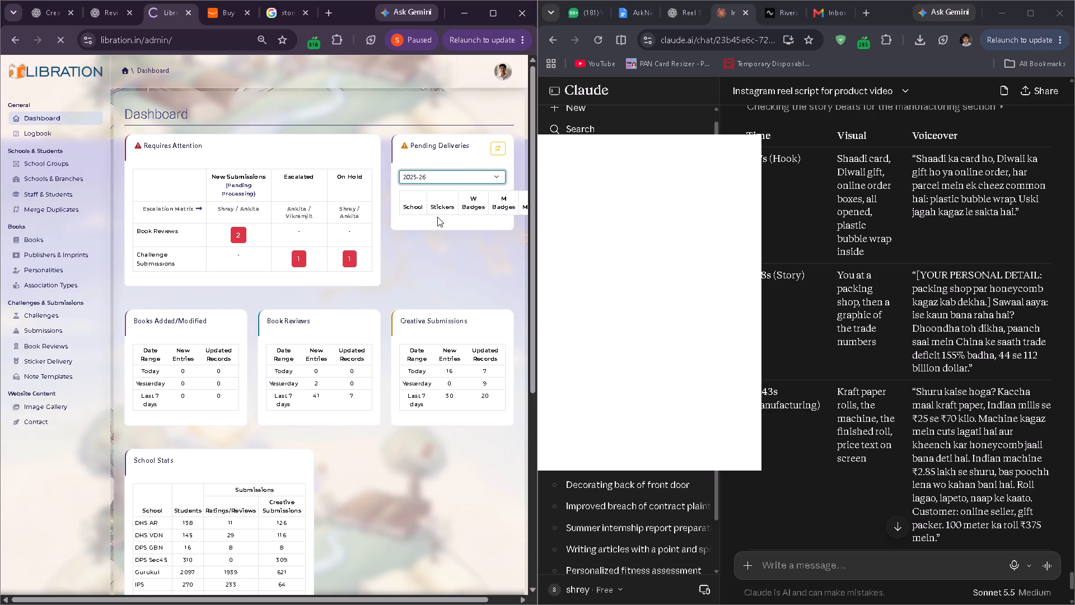
pyautogui.click(446, 176)
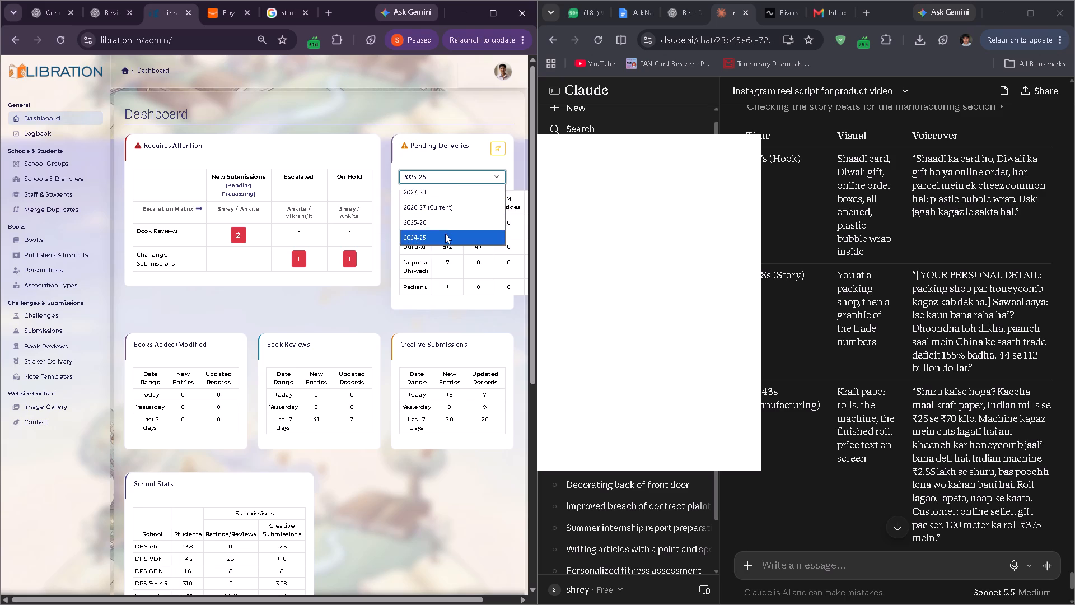
pyautogui.click(445, 234)
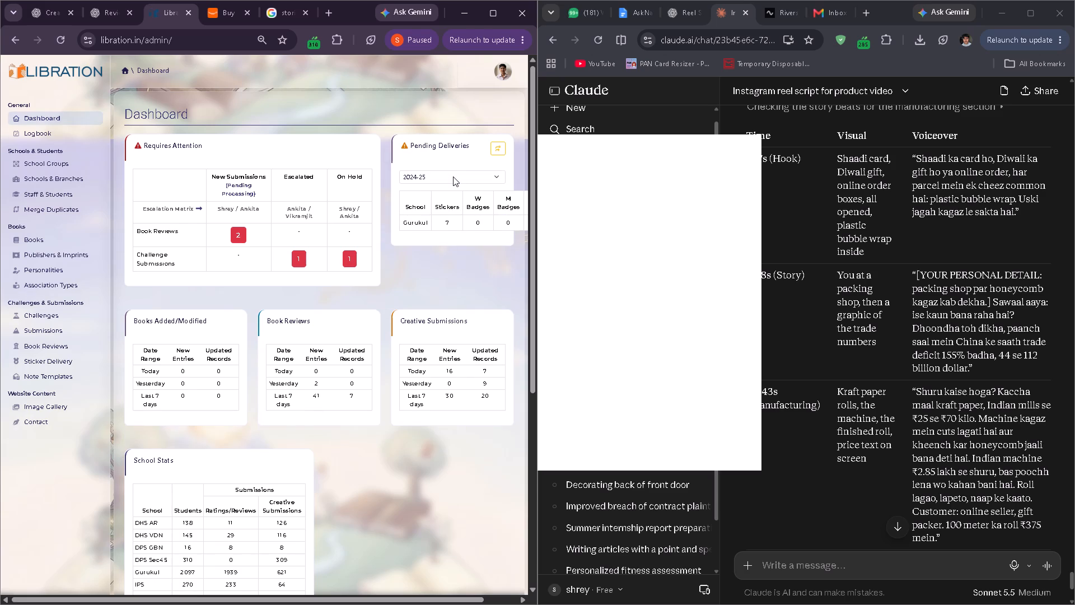
pyautogui.click(453, 176)
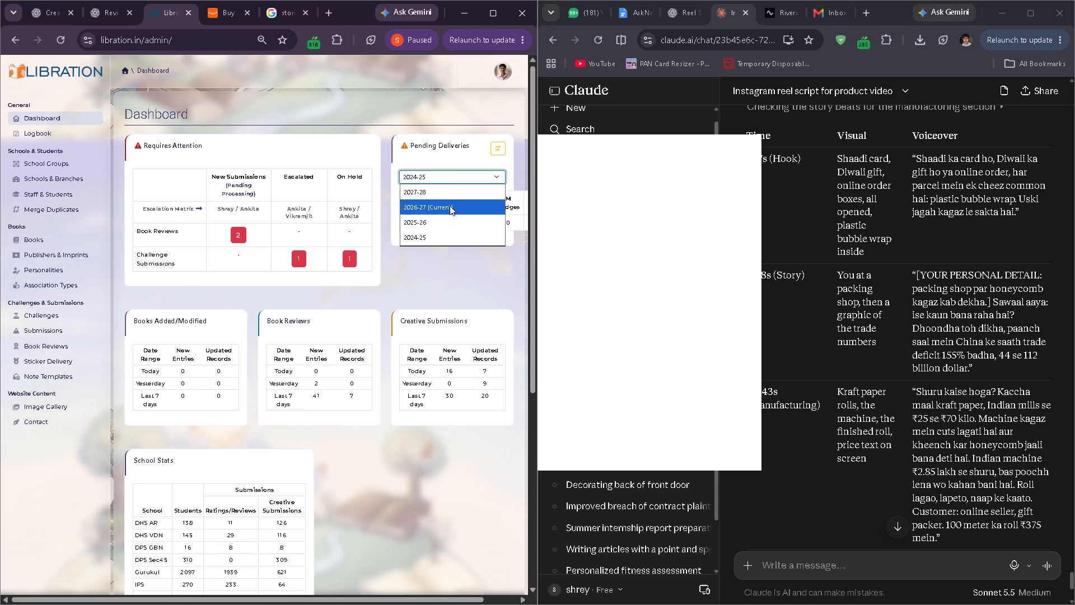
pyautogui.click(450, 206)
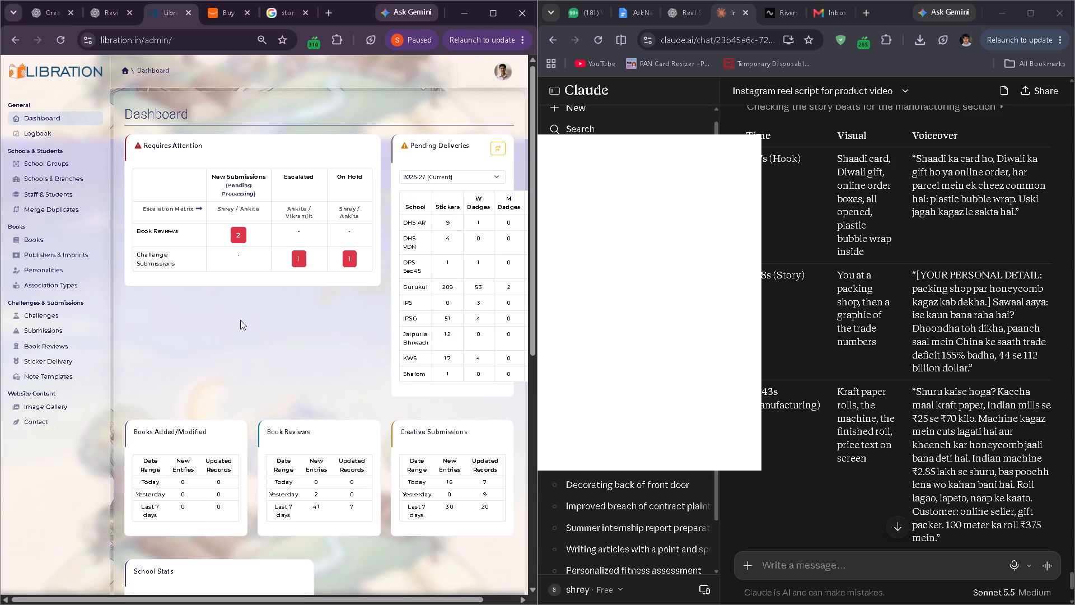
pyautogui.scroll(-3, 219, 328)
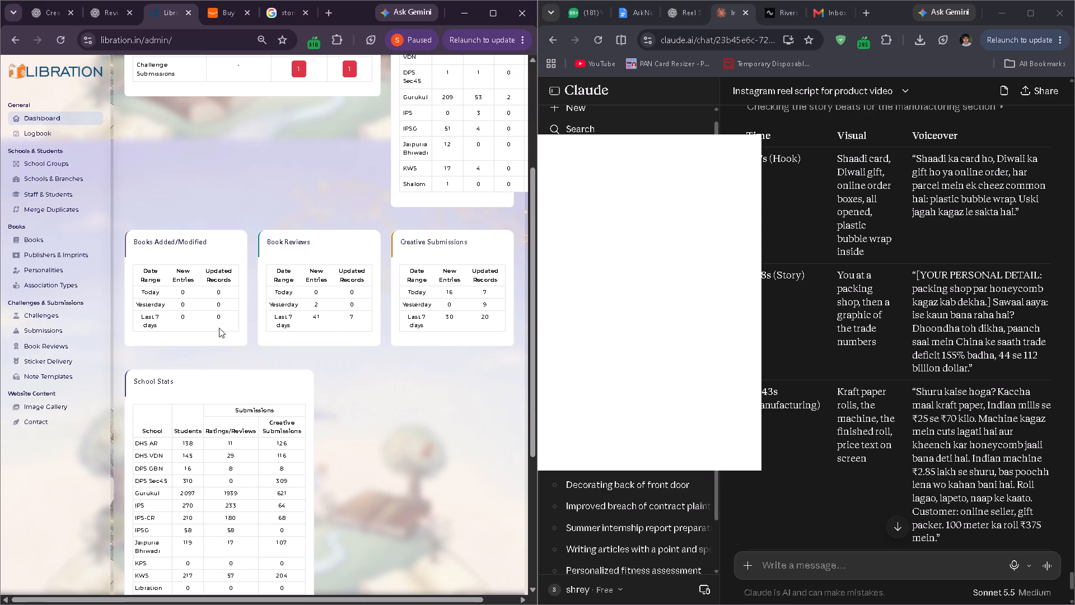
pyautogui.scroll(2, 219, 328)
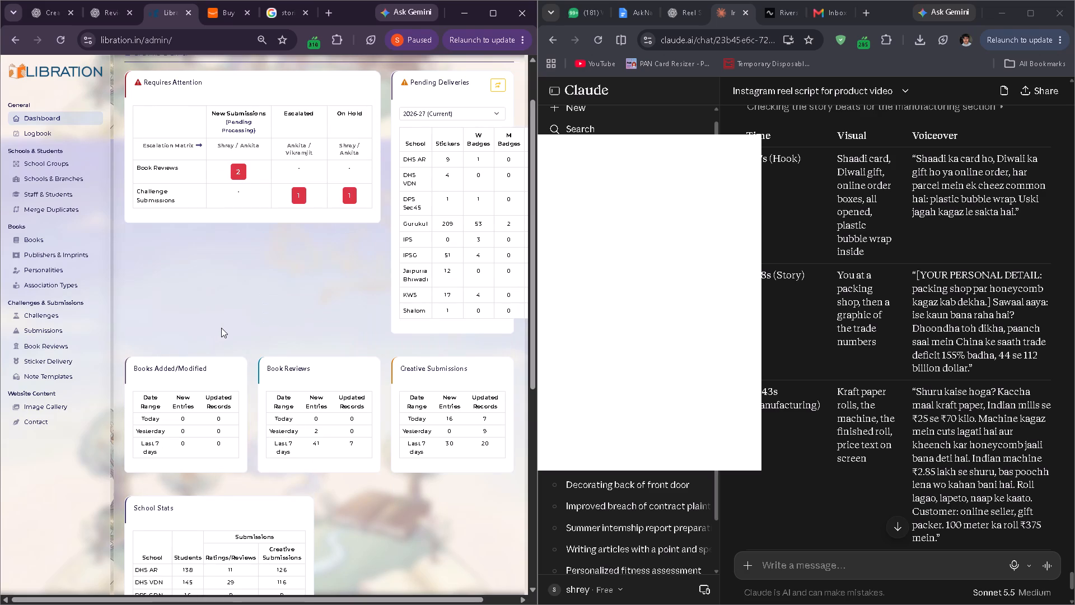
pyautogui.scroll(4, 221, 328)
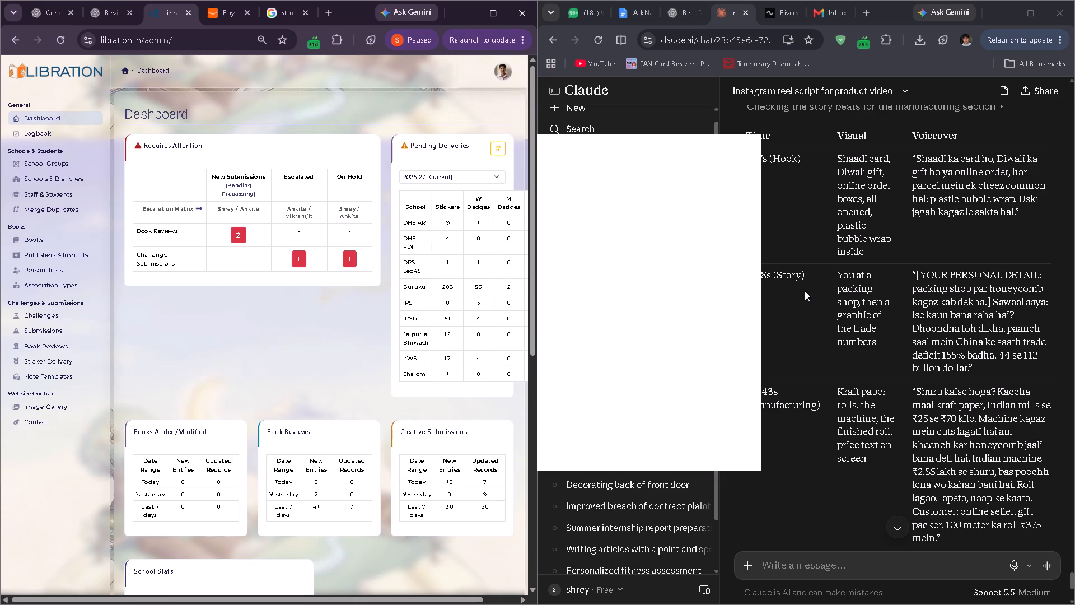
# Maximize the Libration admin window and place the Review feedback options chat beside the dashboard in a split view.
pyautogui.click(805, 291)
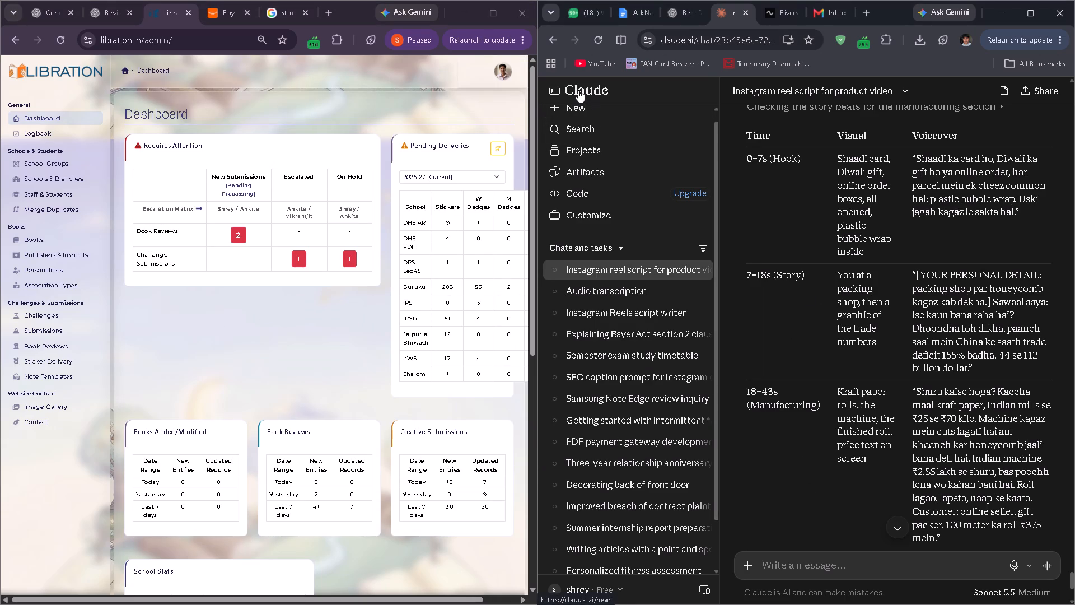
pyautogui.click(485, 12)
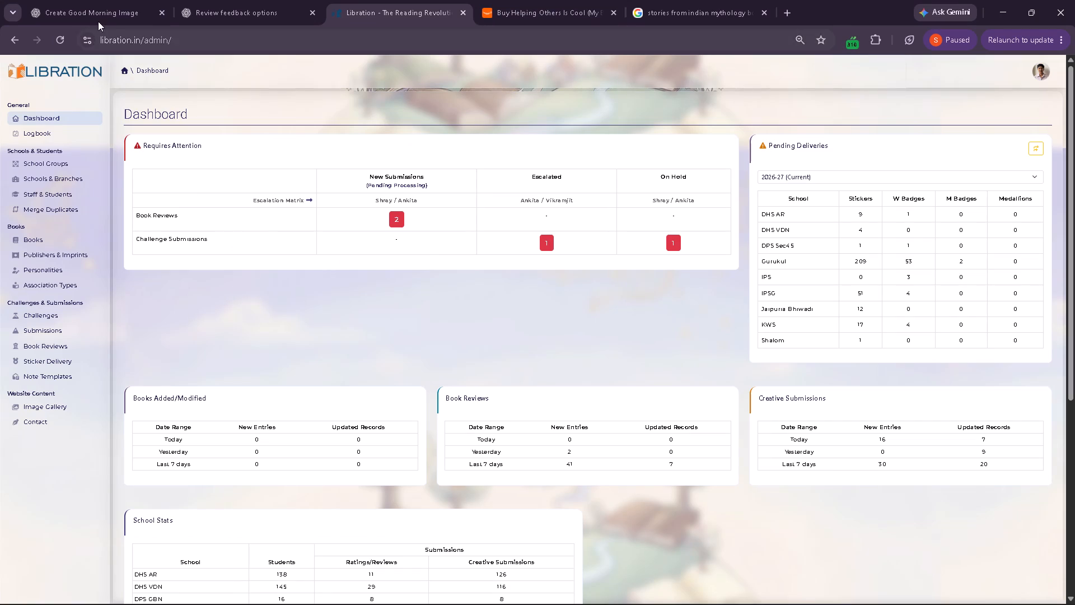
pyautogui.rightClick(233, 7)
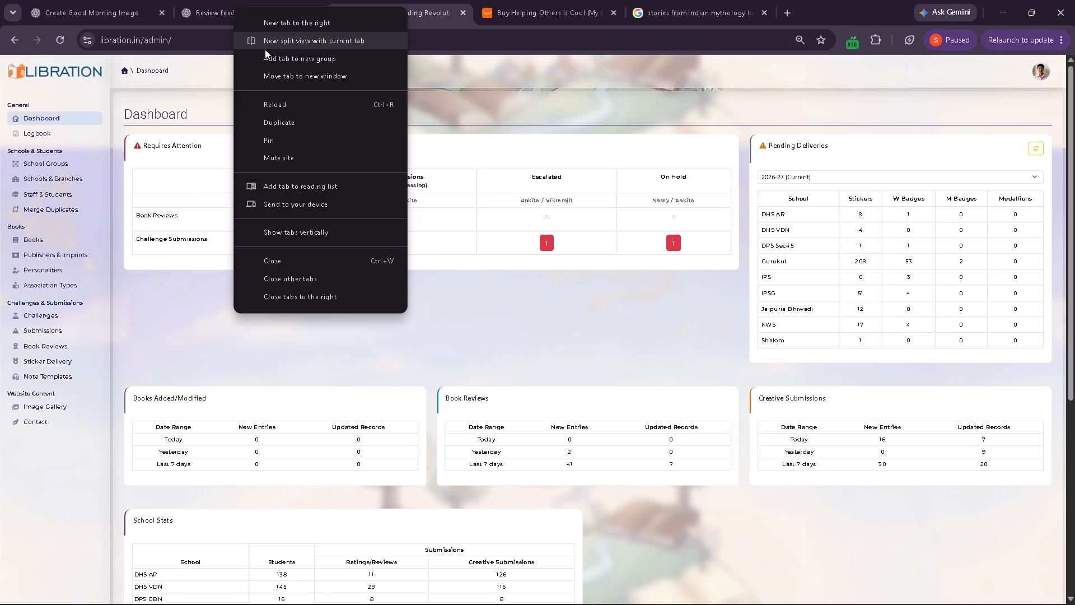
pyautogui.click(216, 0)
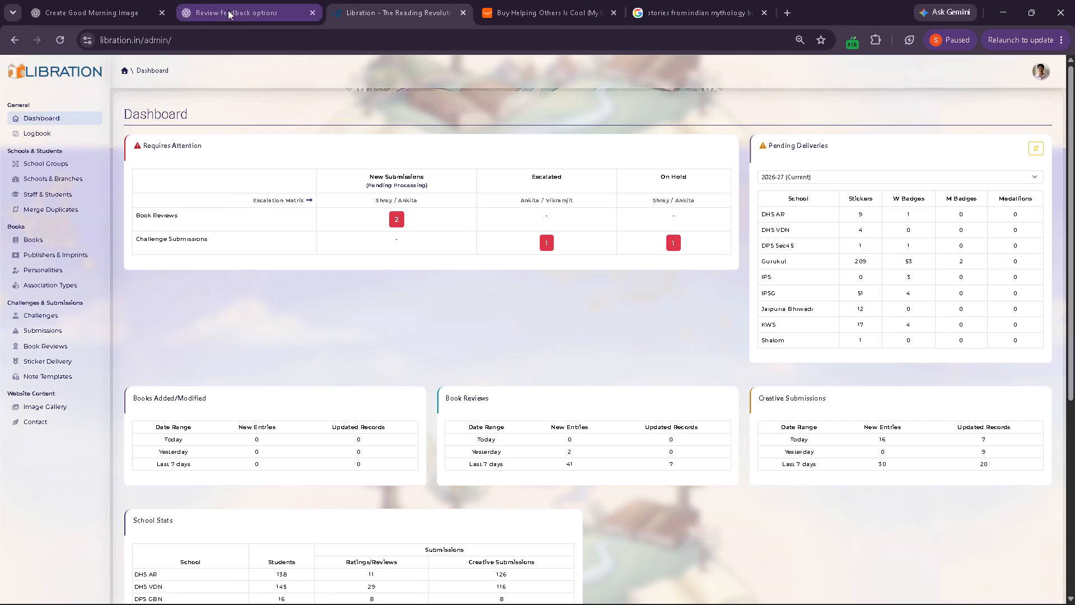
pyautogui.rightClick(228, 10)
pyautogui.click(267, 47)
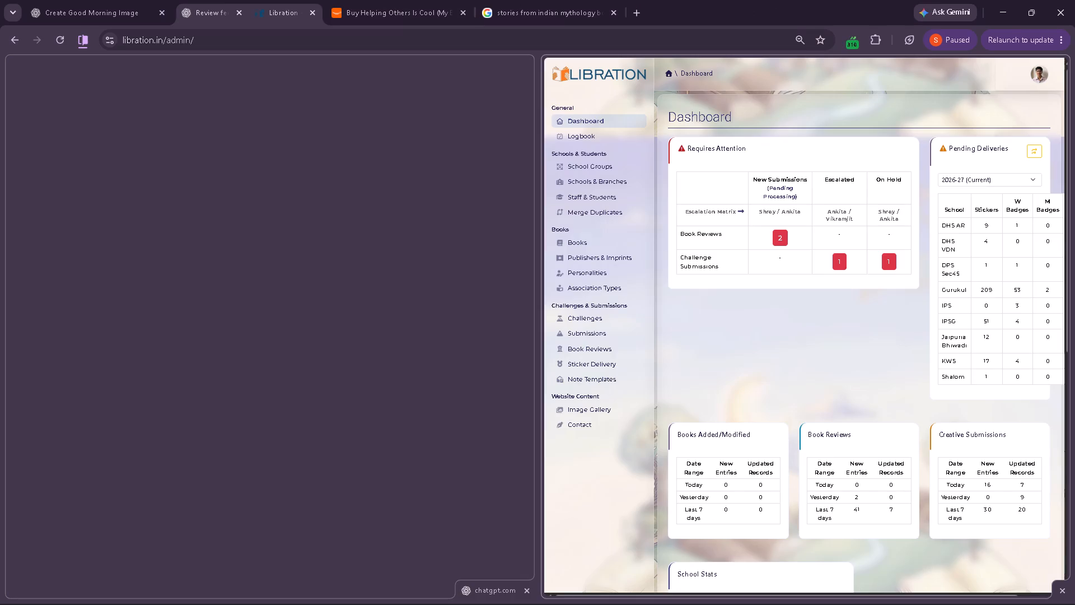